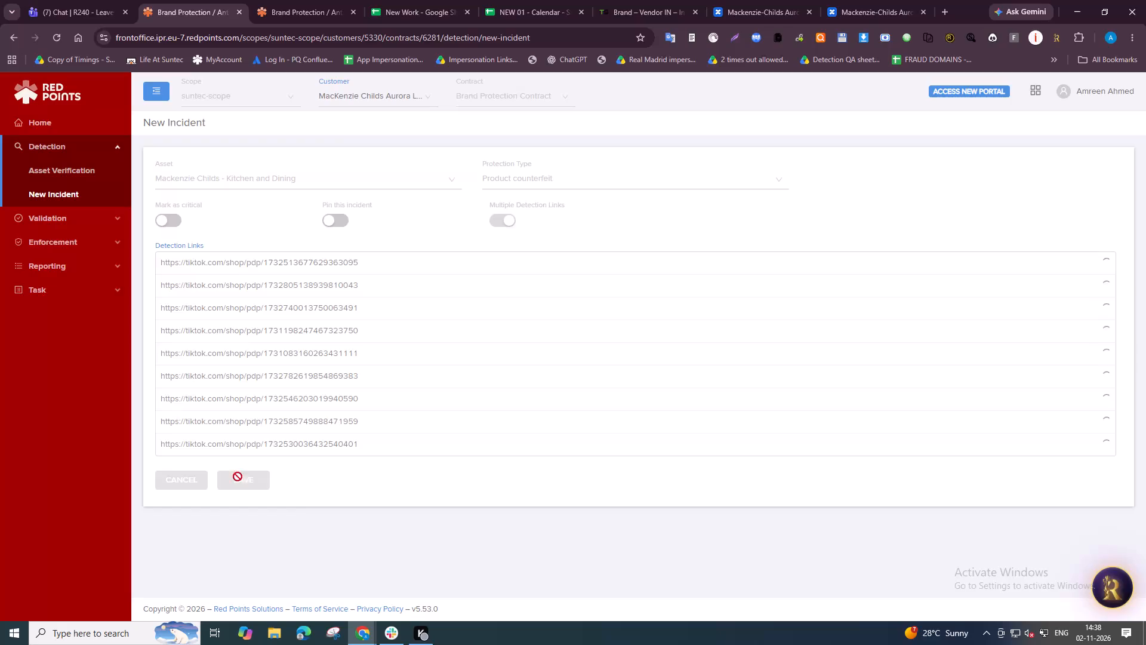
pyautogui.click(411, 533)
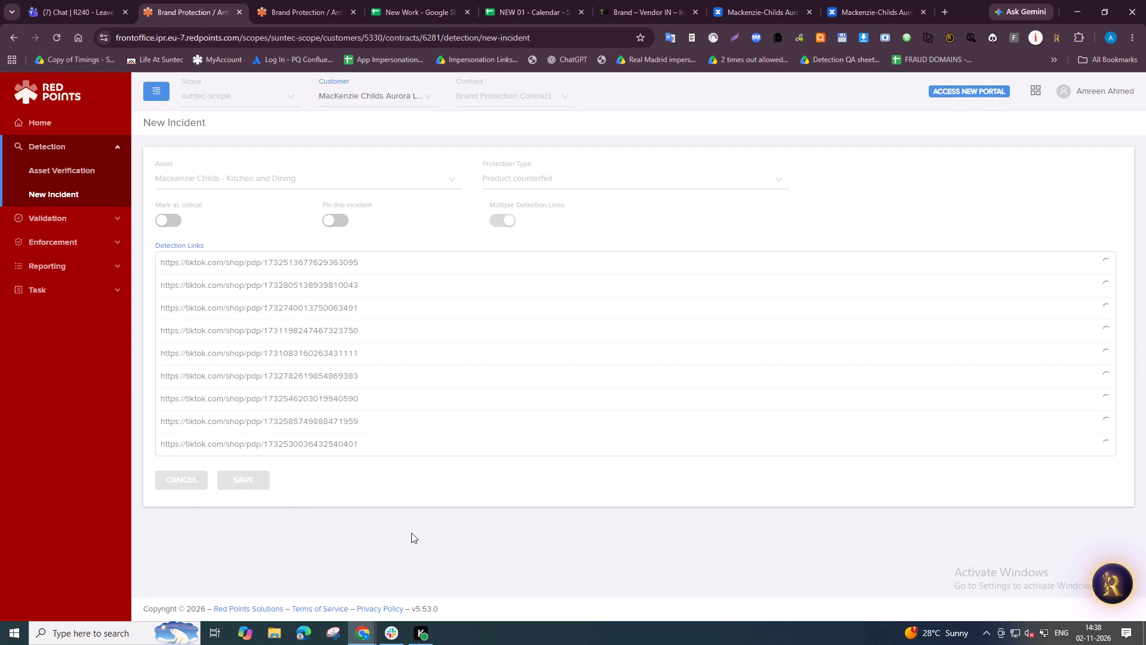
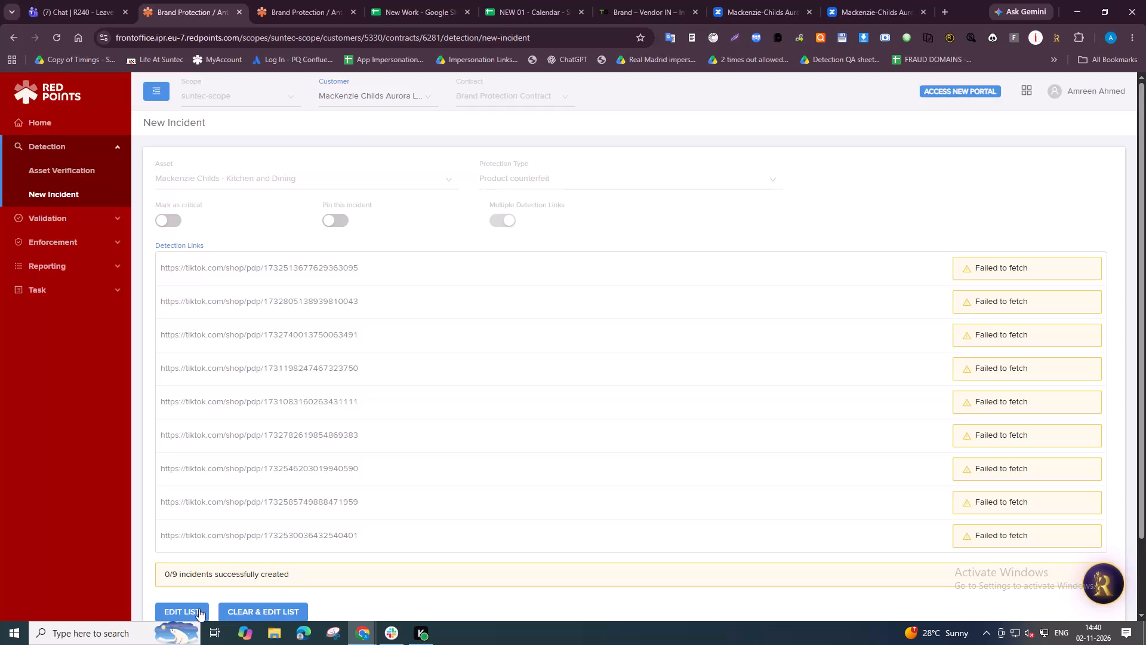
# Resubmit the nine TikTok Shop detection links as product counterfeit incidents for Mackenzie Childs - Kitchen and Dining.
pyautogui.click(259, 499)
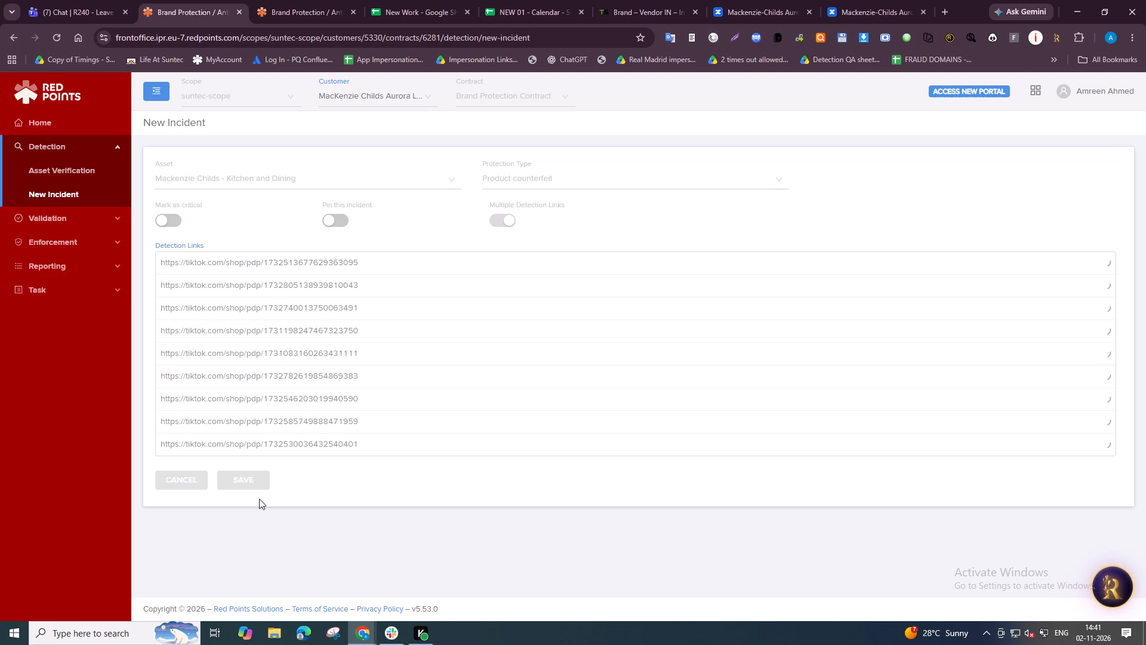
pyautogui.press('Left')
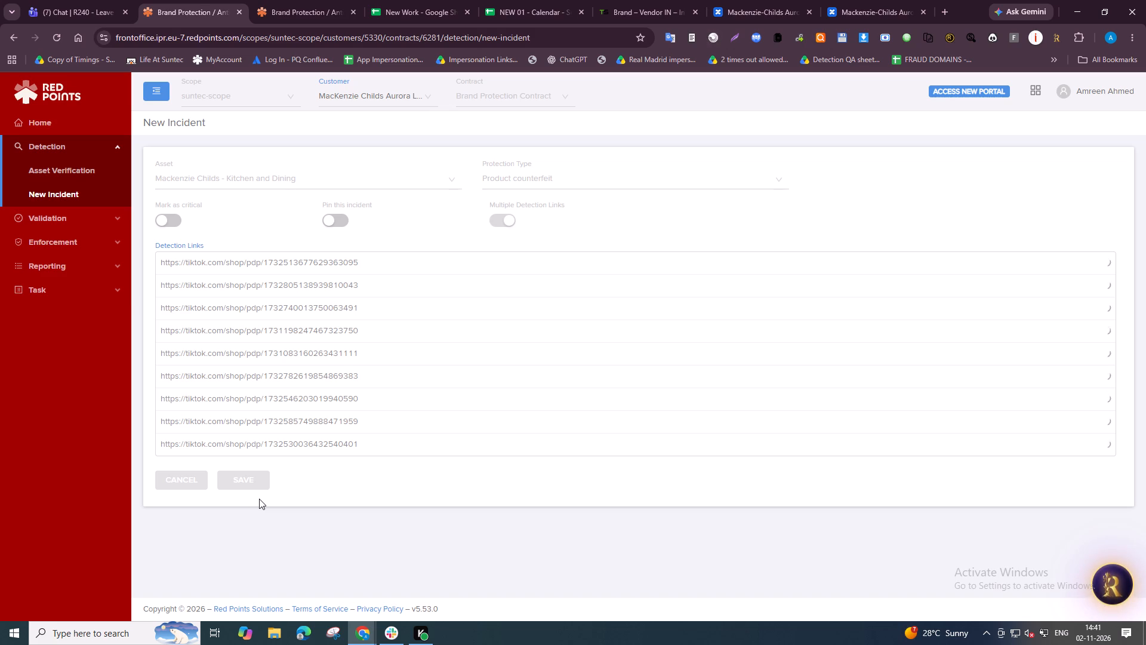
# Open a new blank browser tab.
pyautogui.click(945, 13)
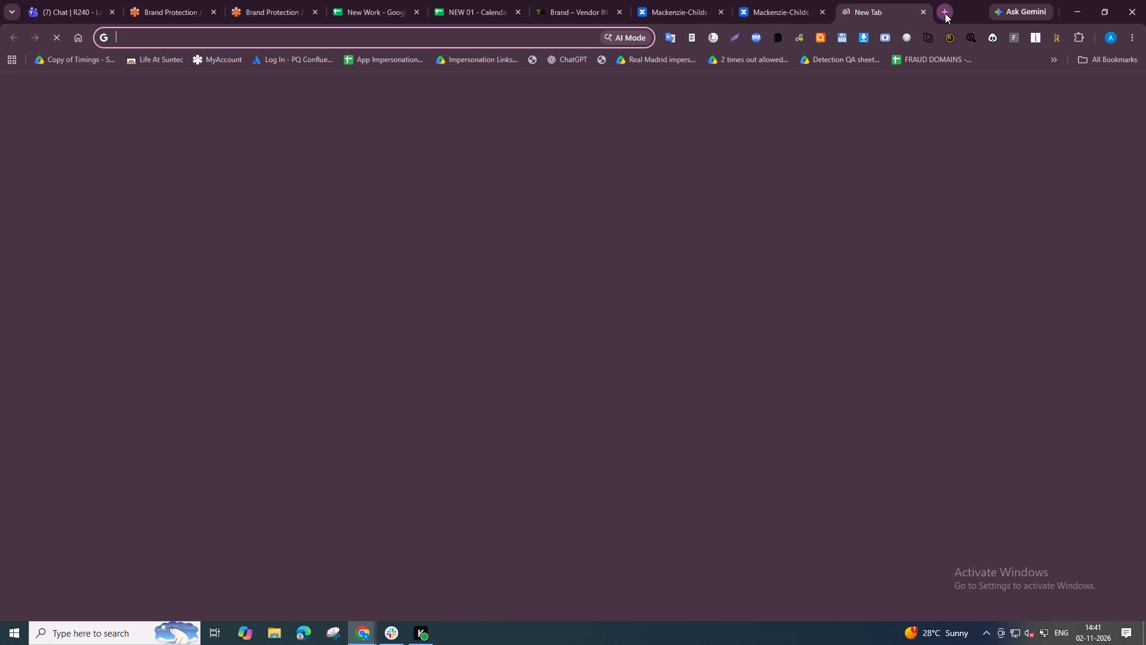
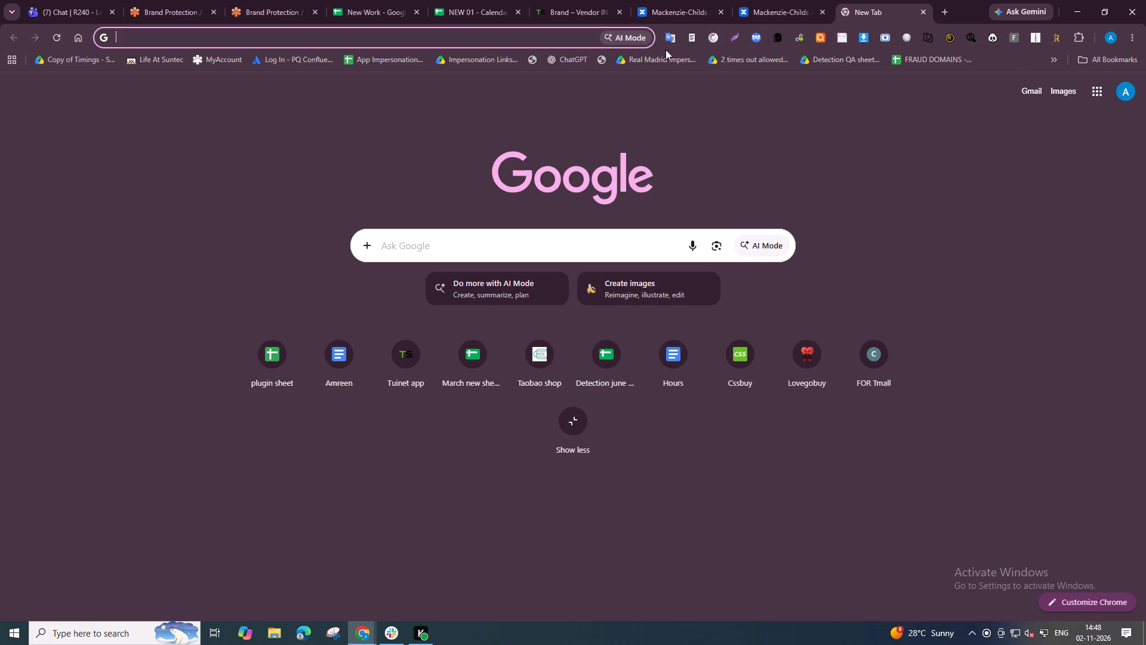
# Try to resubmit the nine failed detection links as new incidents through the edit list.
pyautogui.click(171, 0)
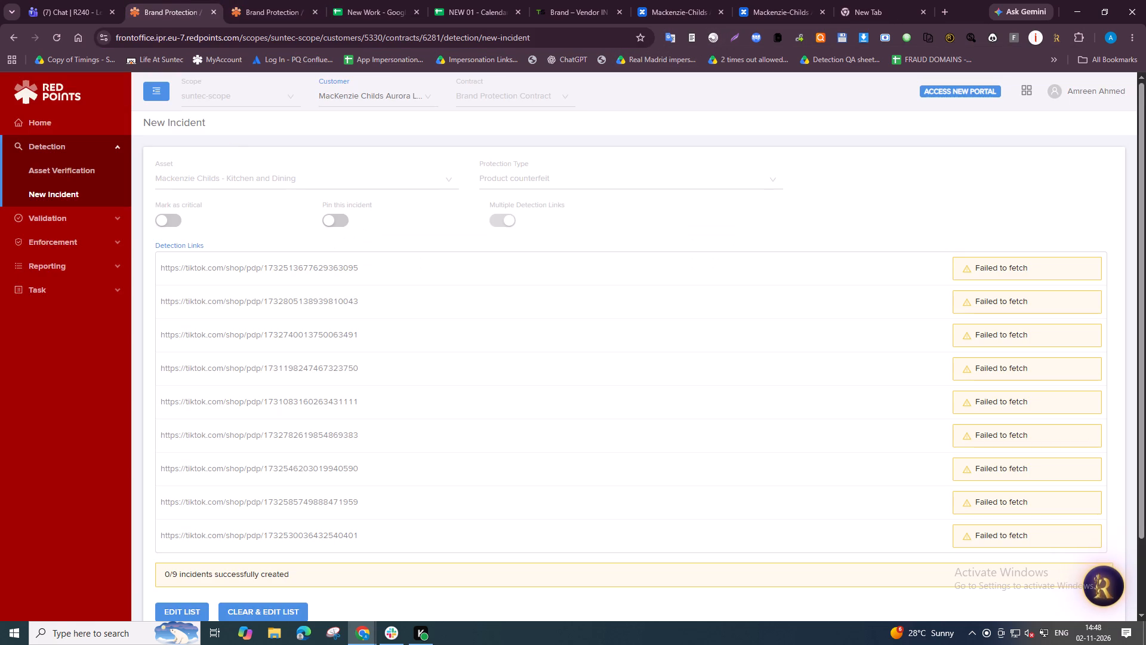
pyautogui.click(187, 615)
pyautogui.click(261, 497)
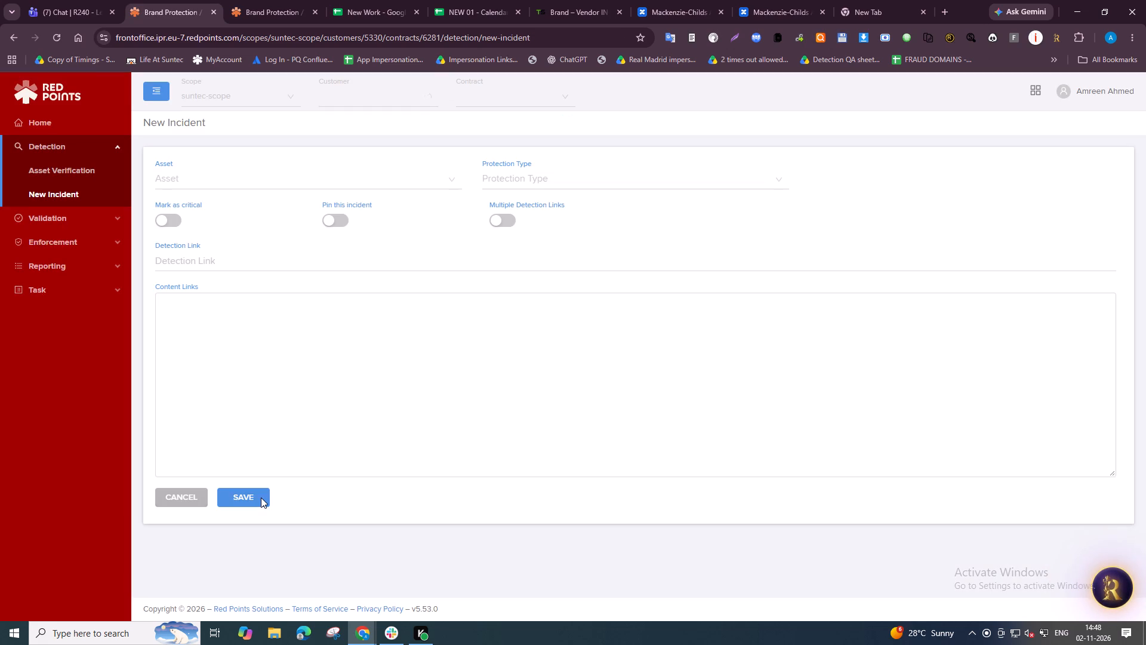
# Switch to the TikTok Shop IPPC window, duplicate the complaint search tab, and close the older spare complaint tab.
pyautogui.hotkey('alt', 'Tab')
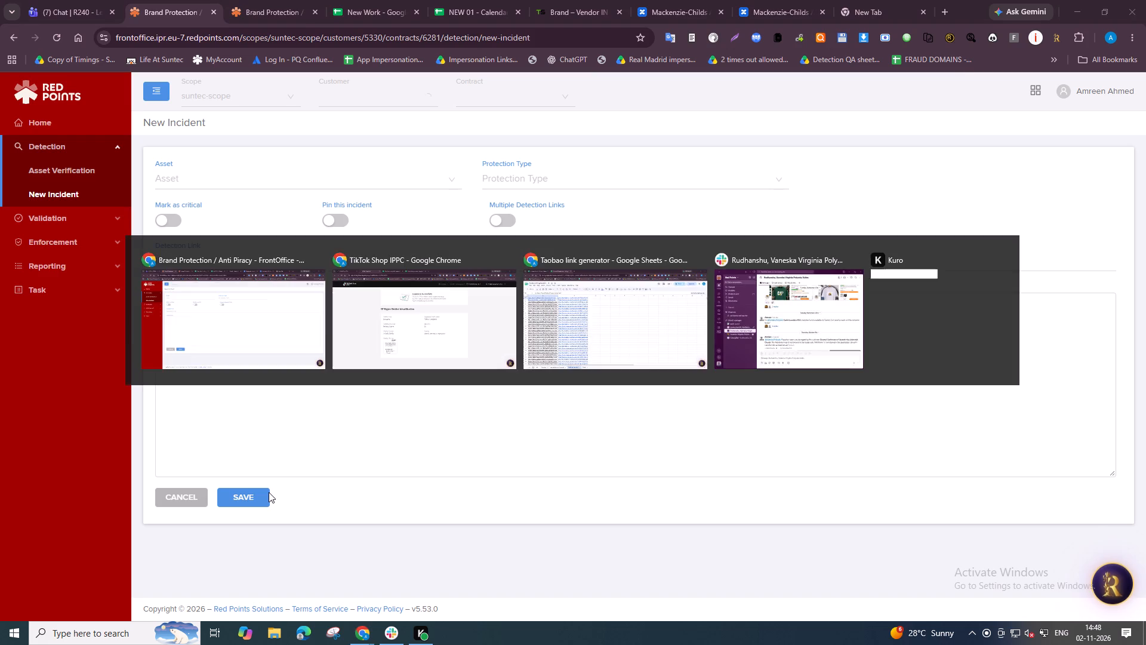
pyautogui.click(137, 0)
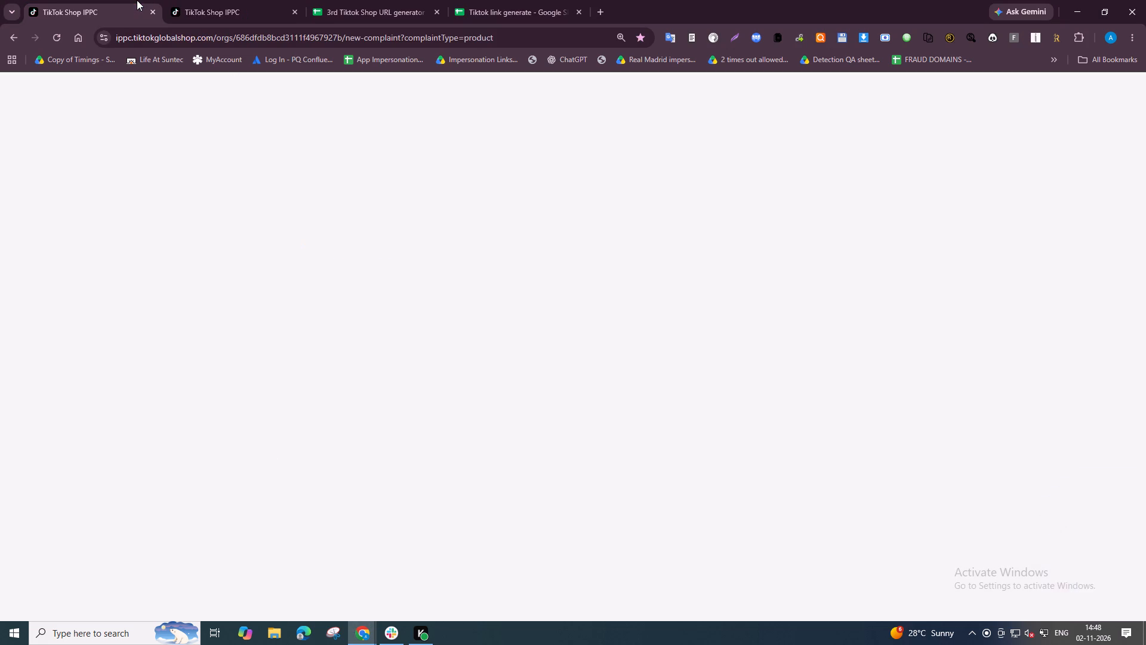
pyautogui.rightClick(109, 10)
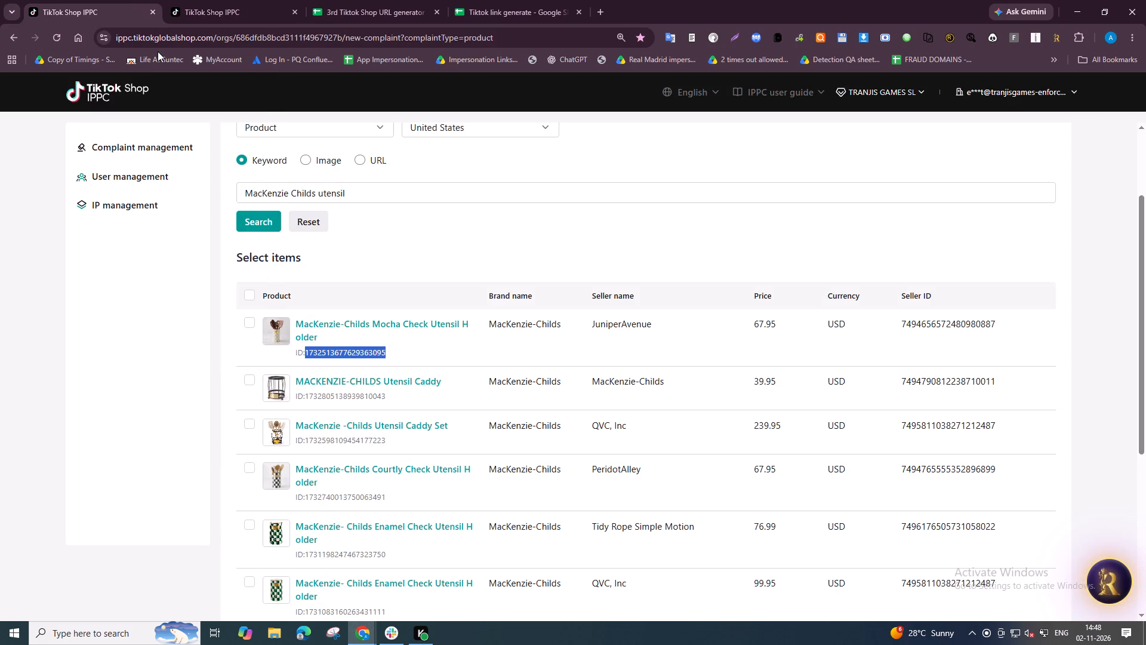
pyautogui.click(154, 118)
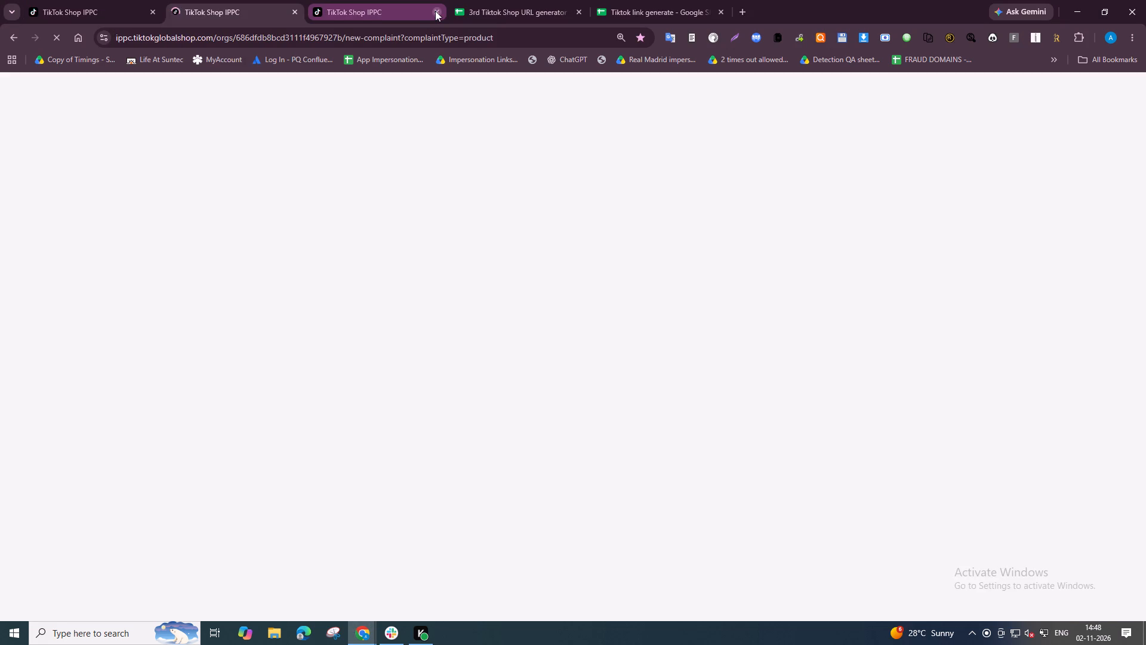
pyautogui.click(435, 11)
# Copy the MacKenzie Childs upload URLs in L7844:L7853 of the 3rd Tiktok Shop URL generator sheet.
pyautogui.click(527, 0)
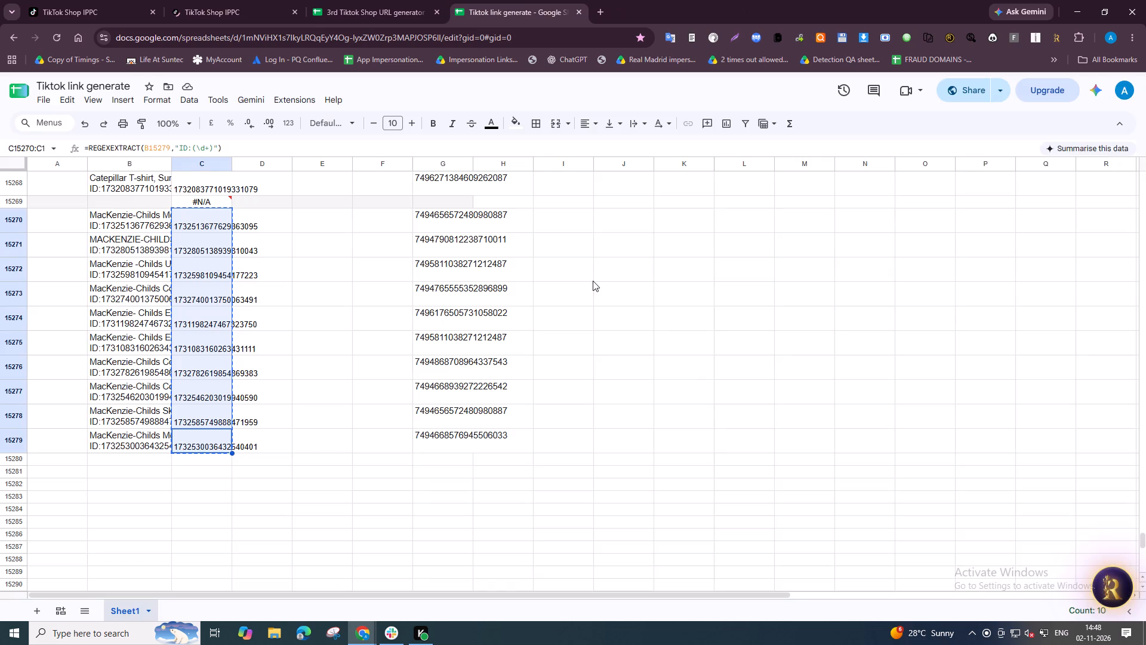
pyautogui.click(358, 0)
pyautogui.hotkey('ctrl', 'c')
pyautogui.hotkey('ctrl', 'c')
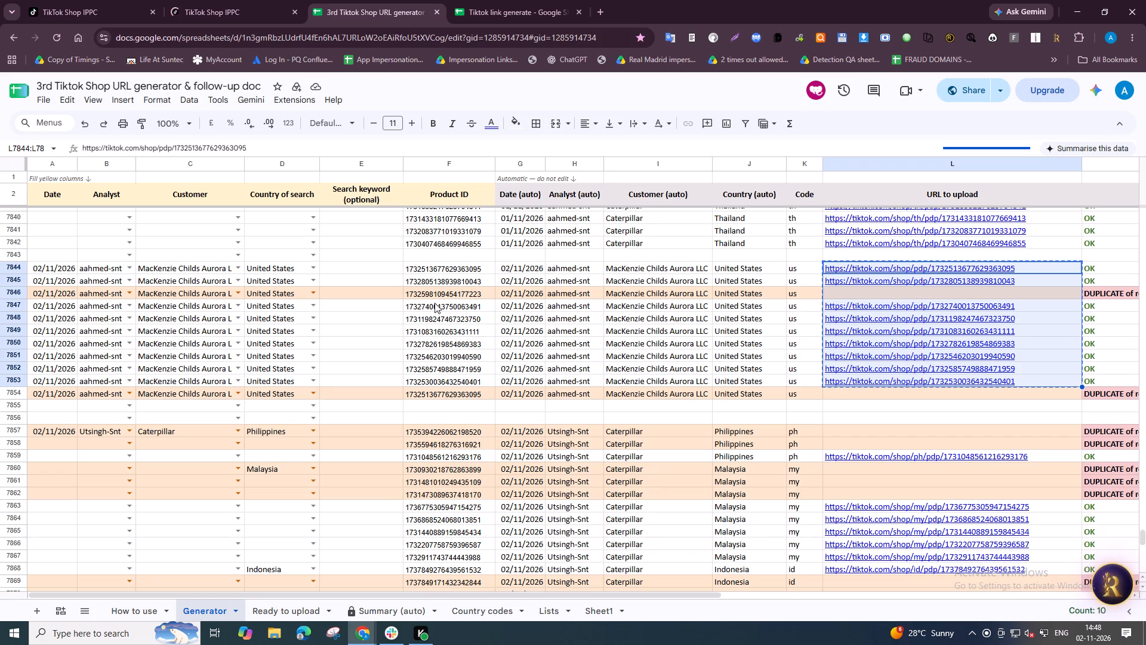
pyautogui.hotkey('ctrl', 'c')
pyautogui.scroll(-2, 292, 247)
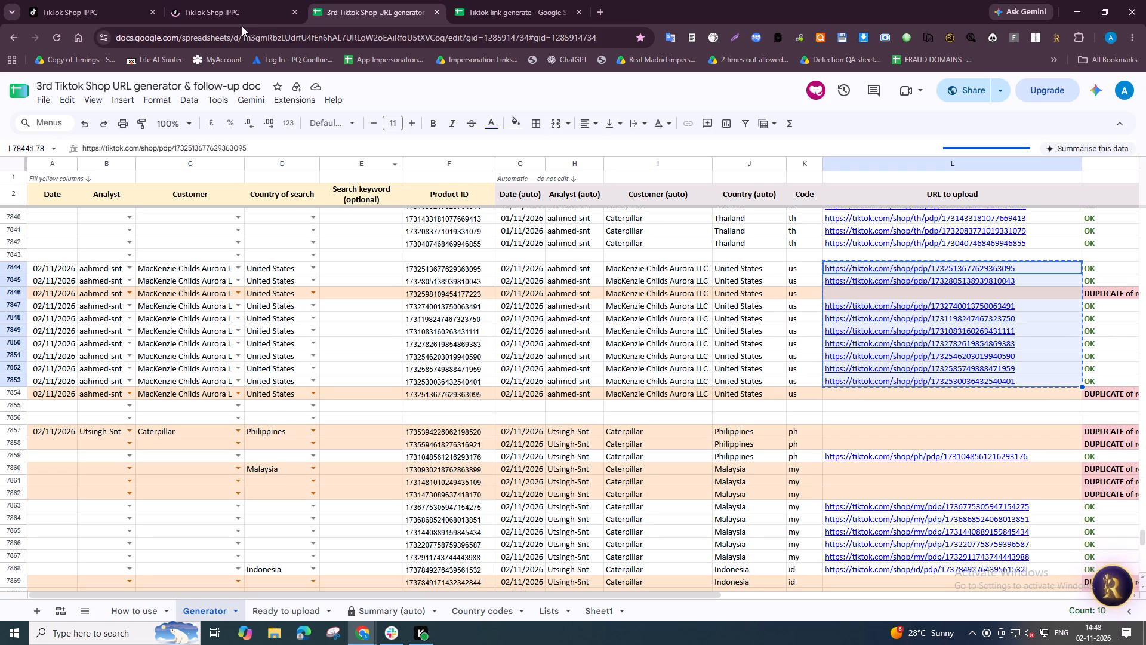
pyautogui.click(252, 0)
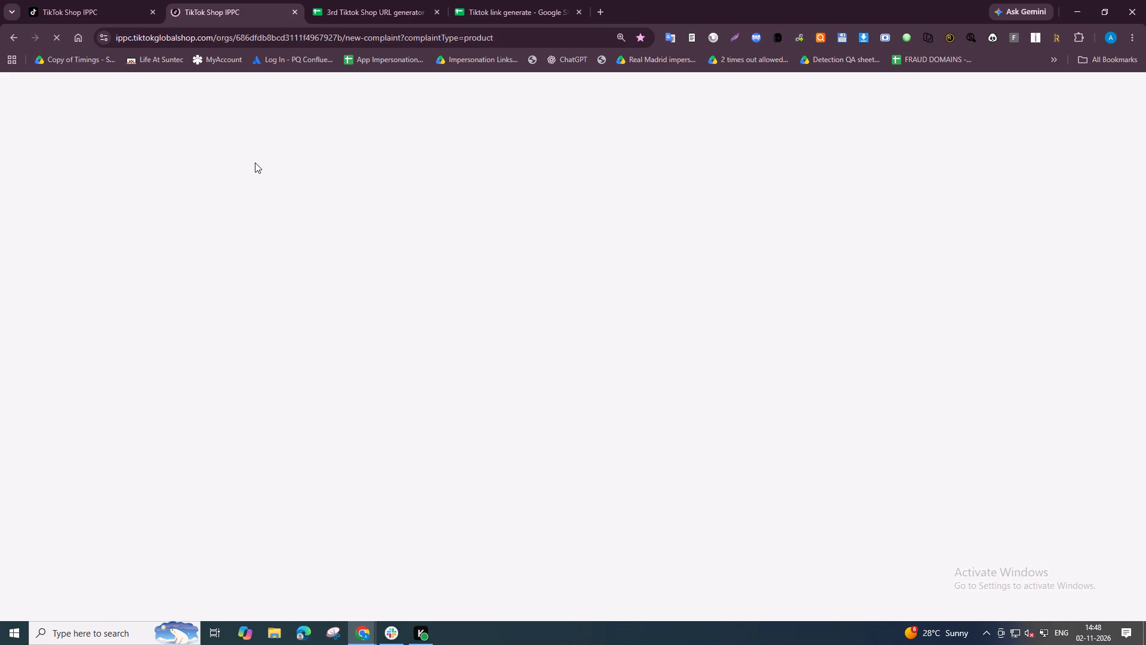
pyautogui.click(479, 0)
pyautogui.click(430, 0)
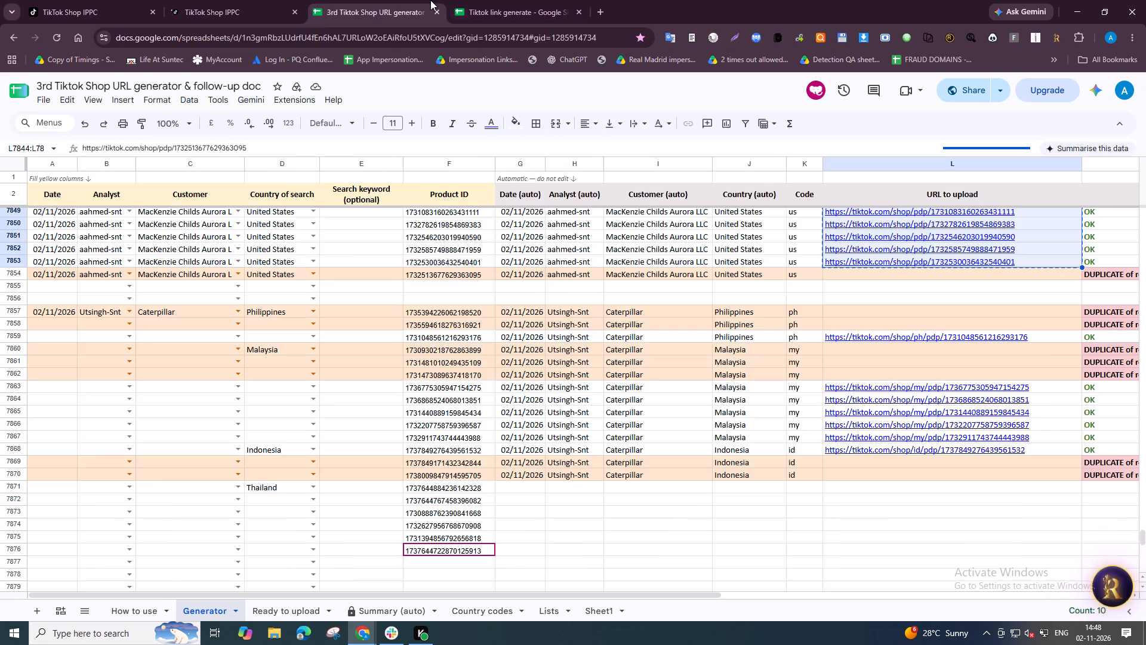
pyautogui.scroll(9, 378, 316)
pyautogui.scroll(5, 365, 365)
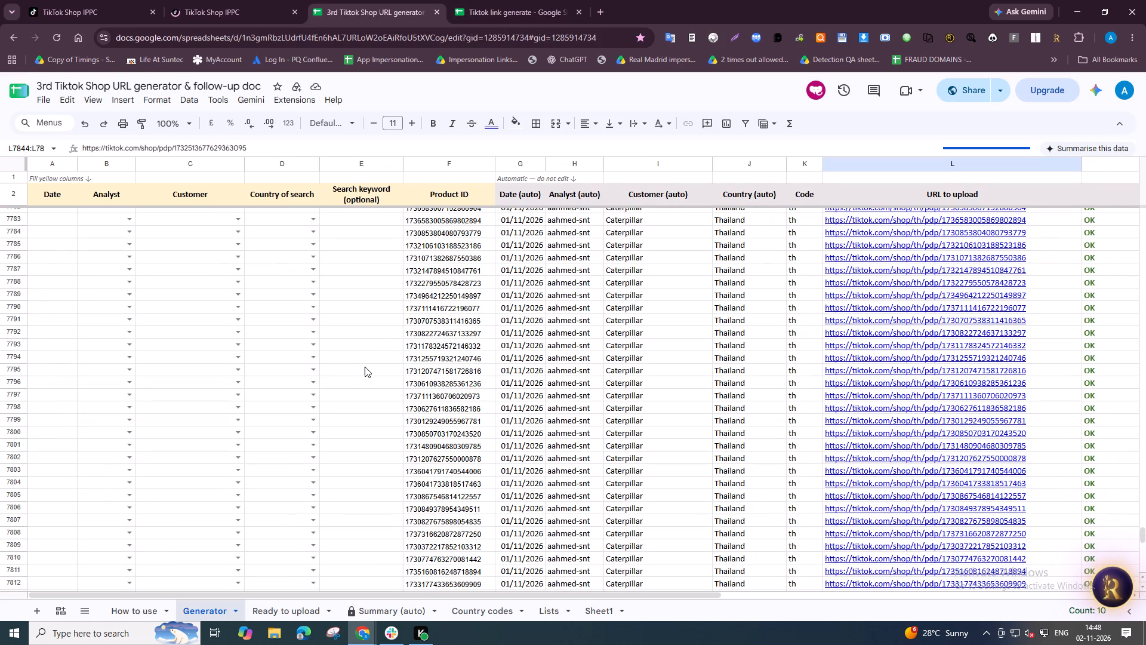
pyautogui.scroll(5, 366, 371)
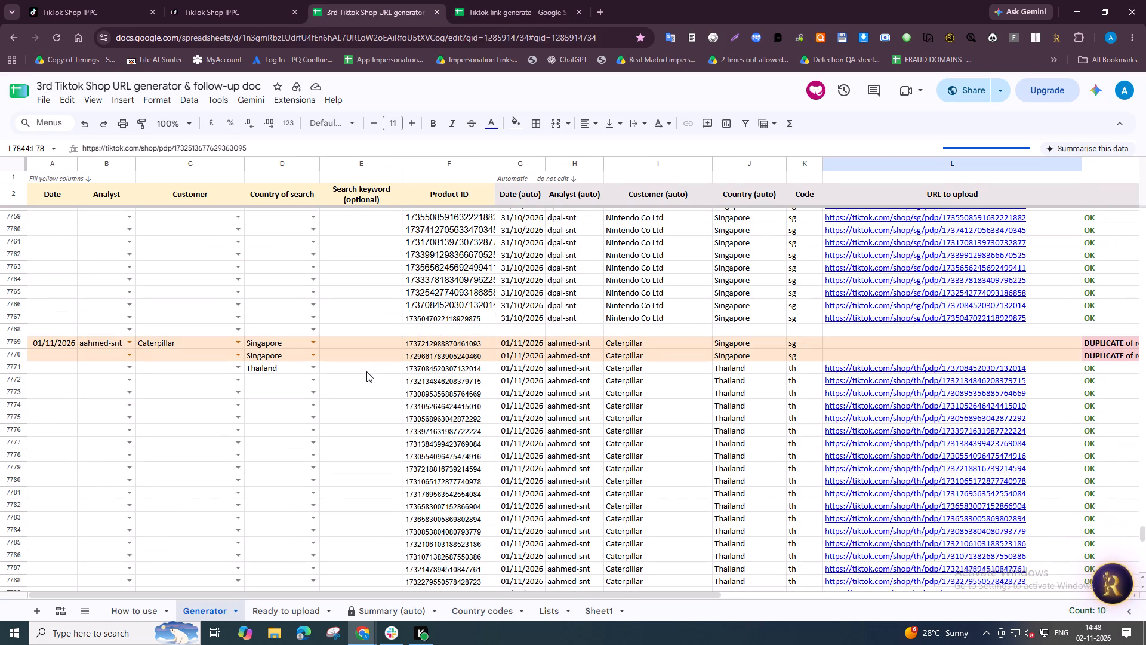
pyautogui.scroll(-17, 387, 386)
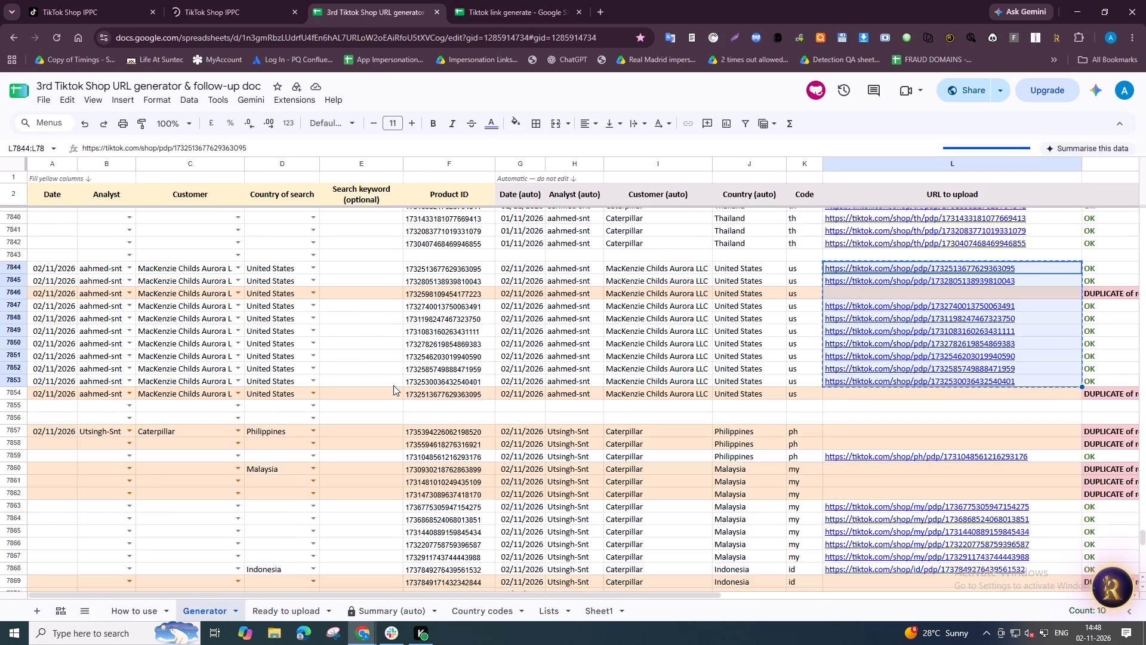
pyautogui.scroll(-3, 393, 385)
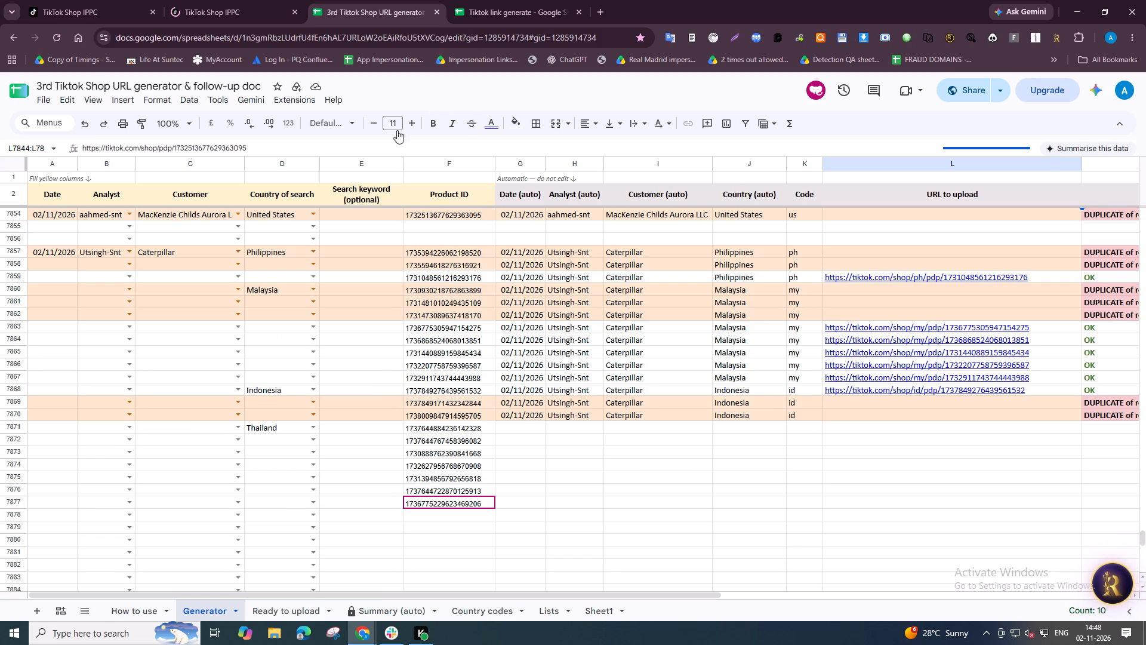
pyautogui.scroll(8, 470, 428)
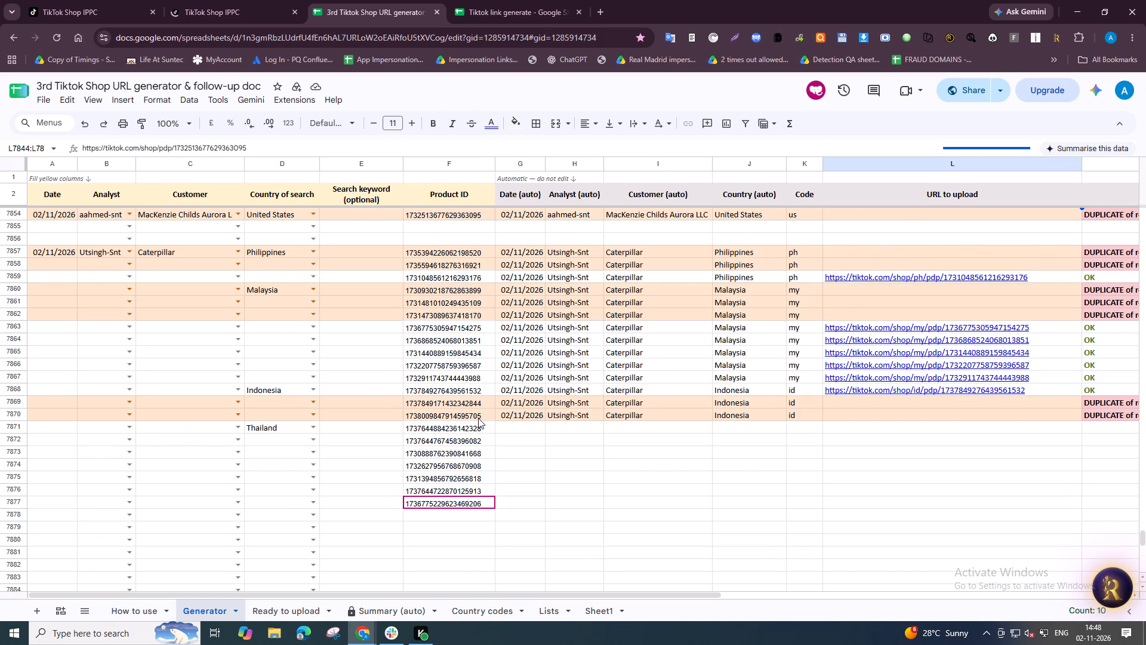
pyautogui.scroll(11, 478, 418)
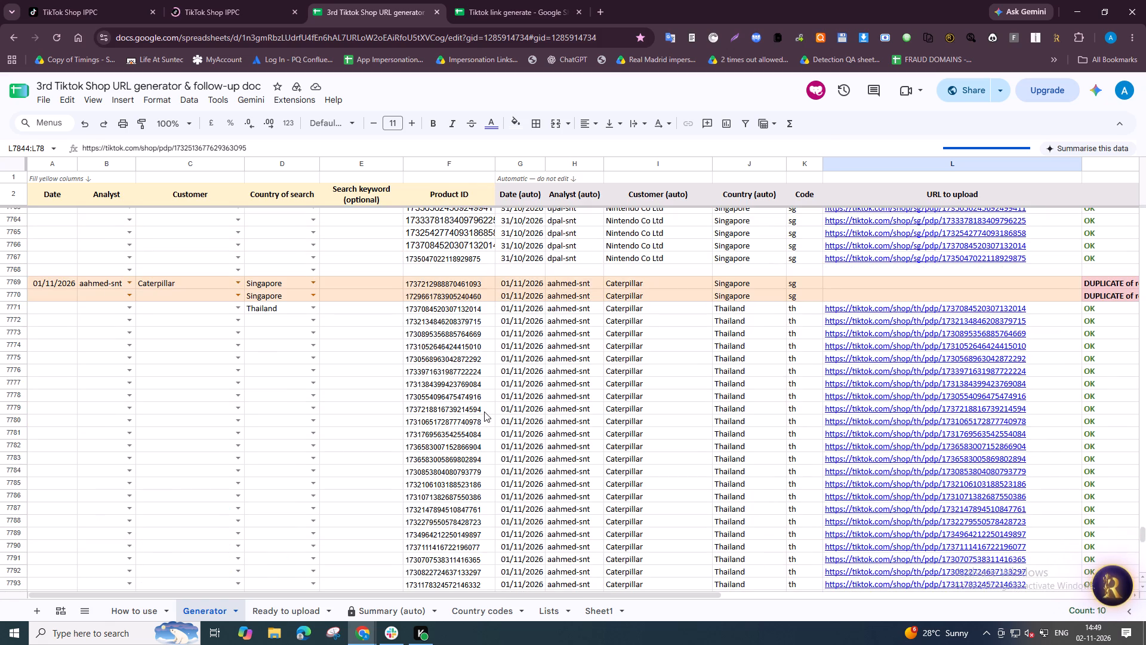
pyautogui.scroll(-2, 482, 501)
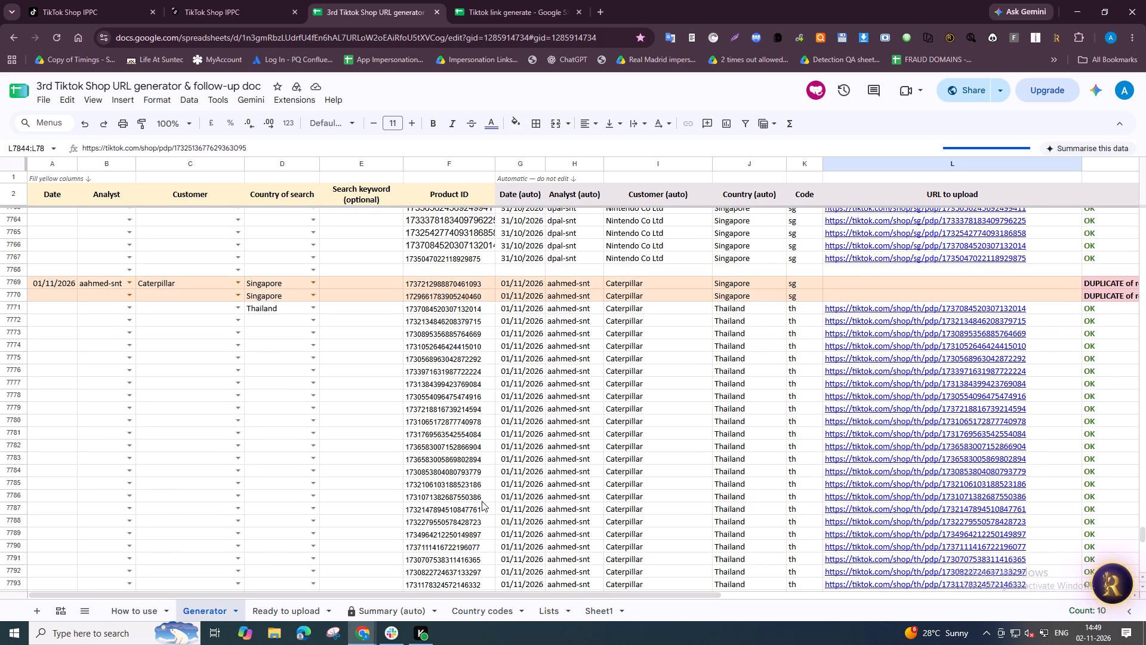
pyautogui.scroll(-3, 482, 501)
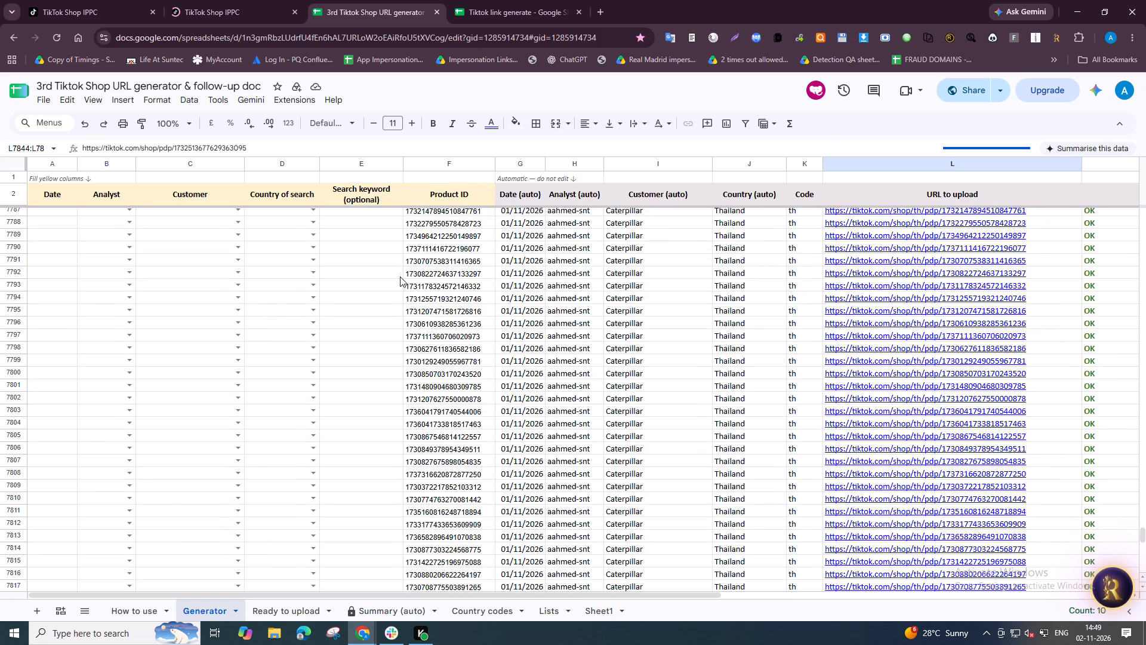
# Search the United States product complaint form by URL for the nine copied TikTok Shop links and review the items.
pyautogui.click(265, 0)
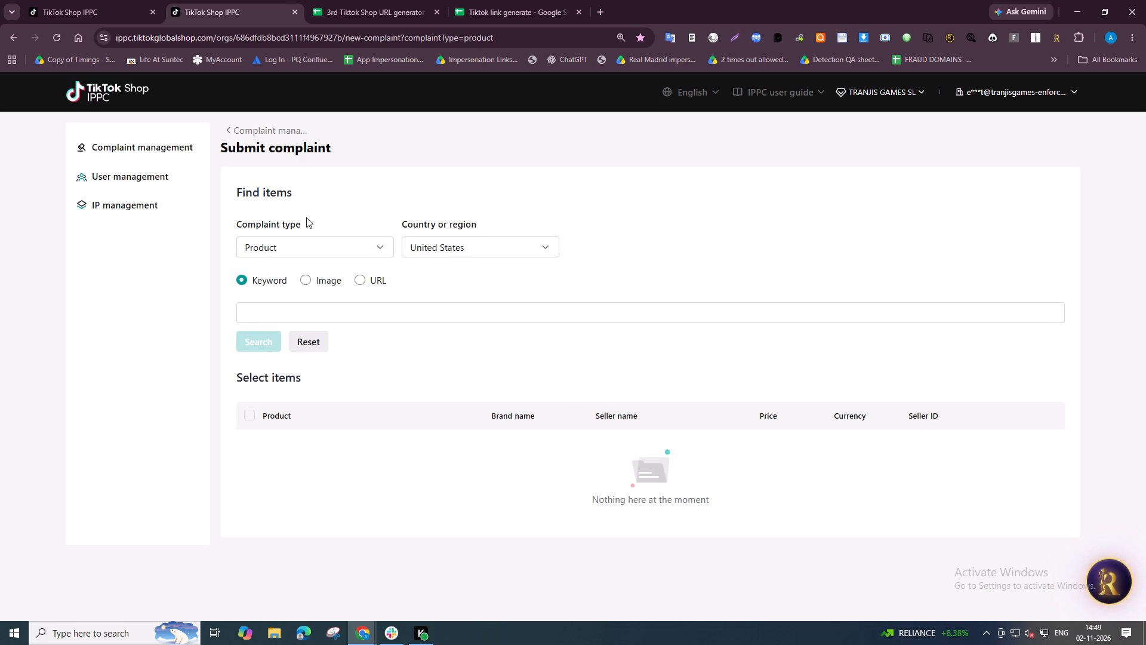
pyautogui.click(361, 278)
pyautogui.click(373, 343)
pyautogui.hotkey('ctrl', 'v')
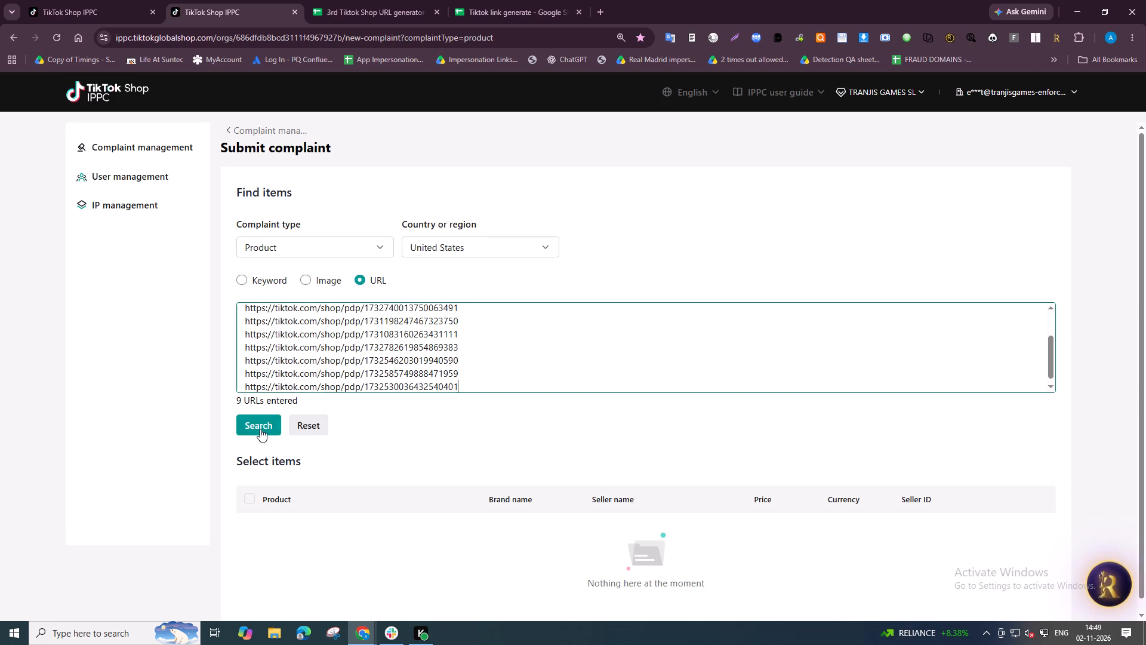
pyautogui.click(260, 429)
pyautogui.scroll(-11, 264, 409)
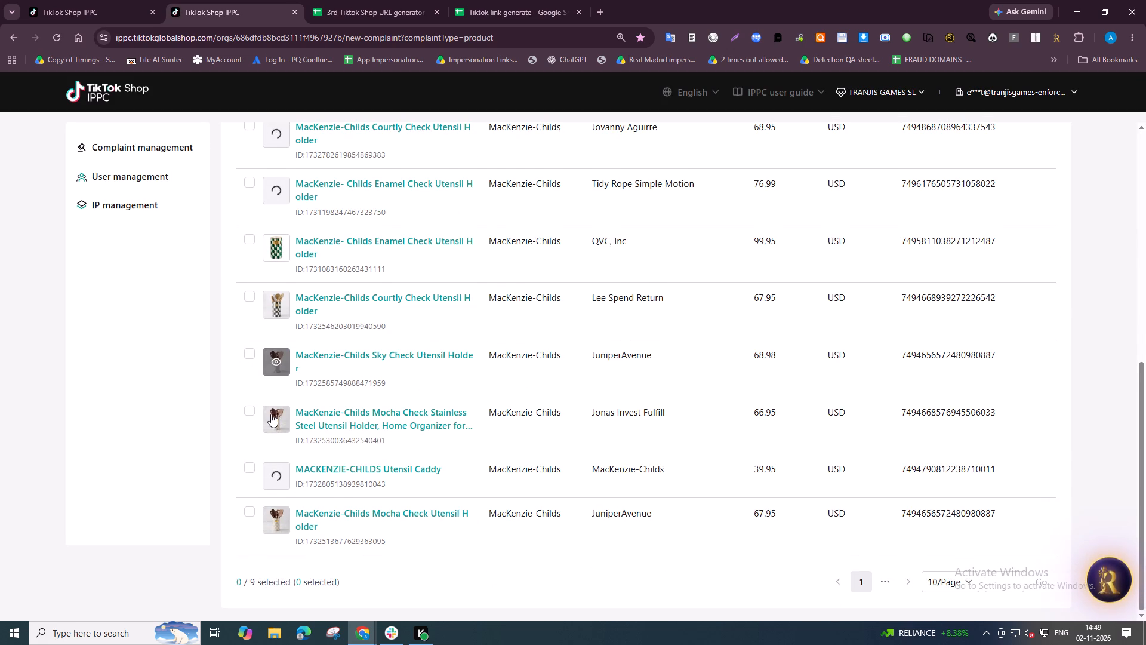
# Submit the nine copied links as multiple detection links with asset Mackenzie Childs - Kitchen and Dining and protection type Product counterfeit.
pyautogui.hotkey('alt', 'Tab')
pyautogui.click(294, 339)
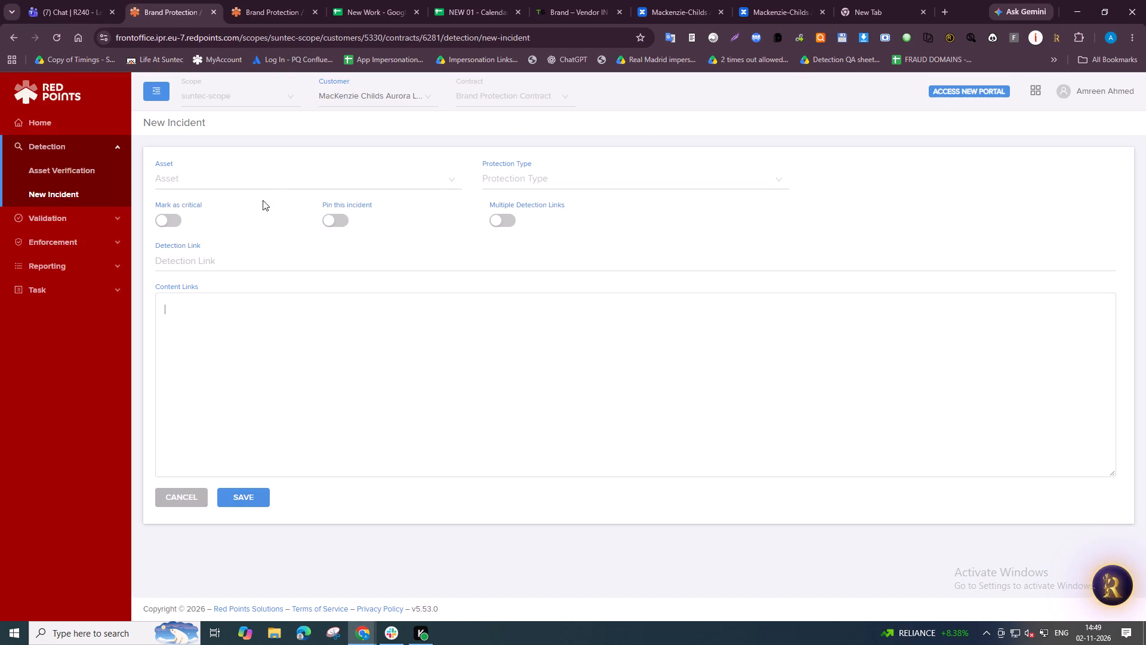
pyautogui.click(263, 182)
pyautogui.click(270, 253)
pyautogui.moveTo(496, 191); pyautogui.dragTo(512, 183)
pyautogui.click(532, 177)
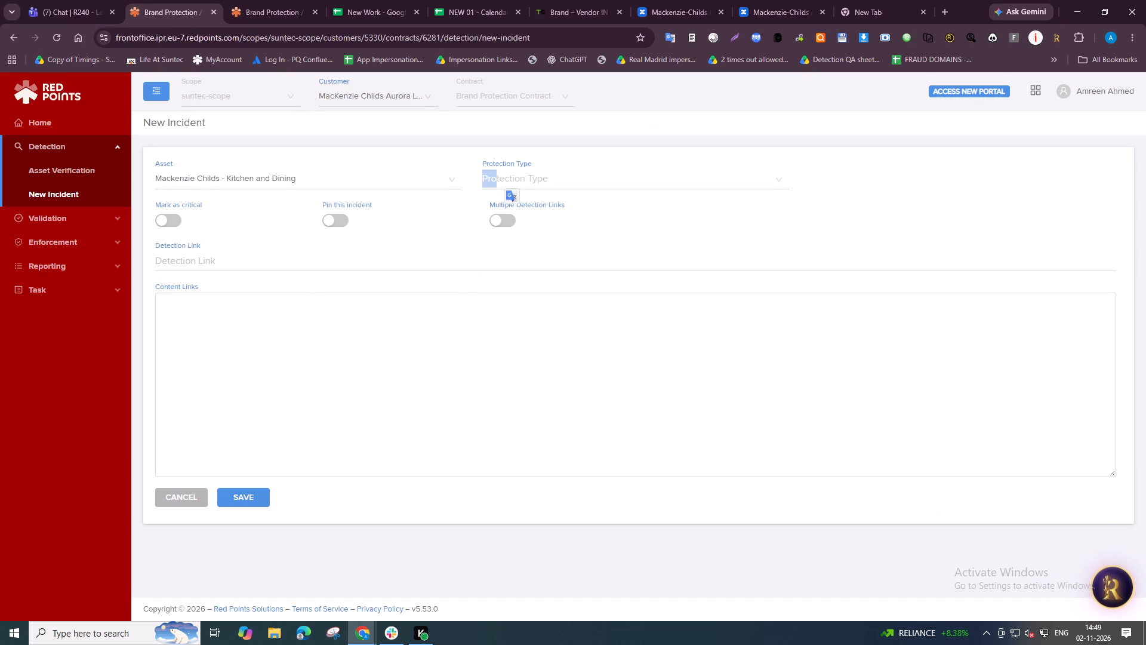
pyautogui.click(547, 217)
pyautogui.click(508, 217)
pyautogui.click(533, 354)
pyautogui.hotkey('ctrl', 'v')
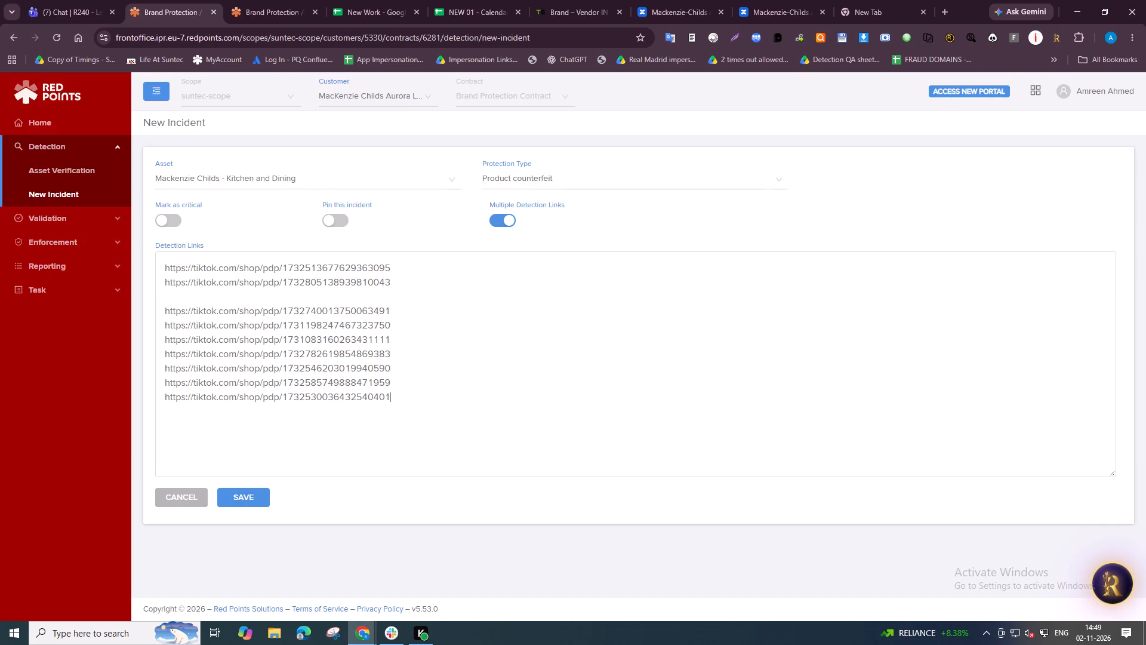
pyautogui.click(255, 497)
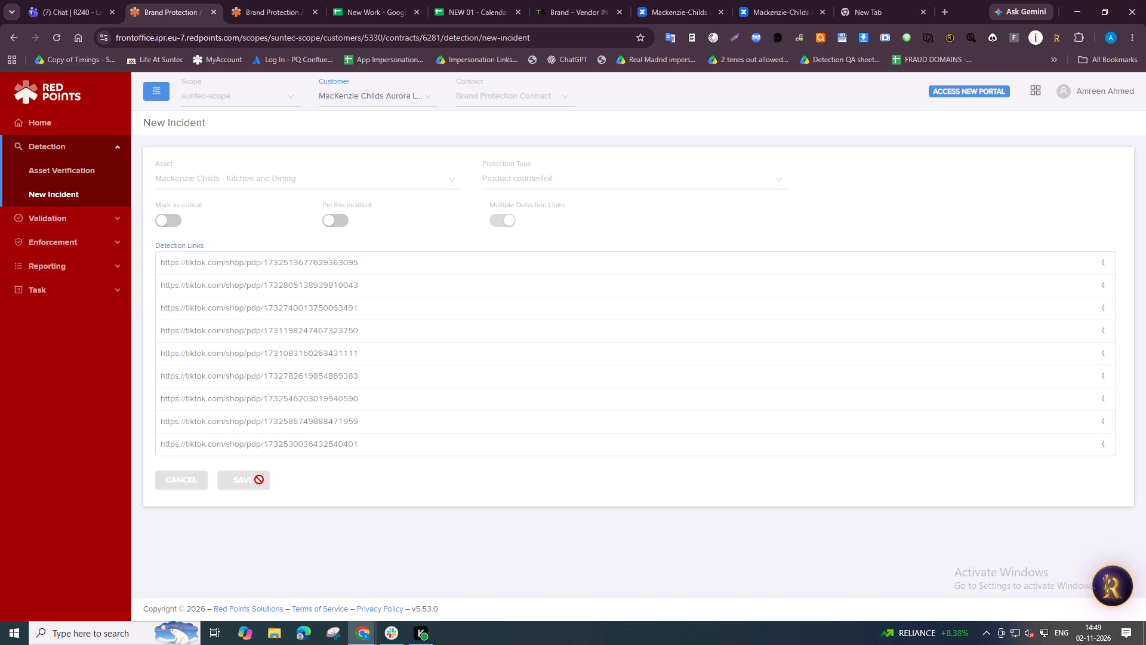
# Copy the submitted links' statuses into the New Work spreadsheet below the last Secto Design OY entry, starting in C28673.
pyautogui.scroll(-6, 1105, 87)
pyautogui.click(1045, 40)
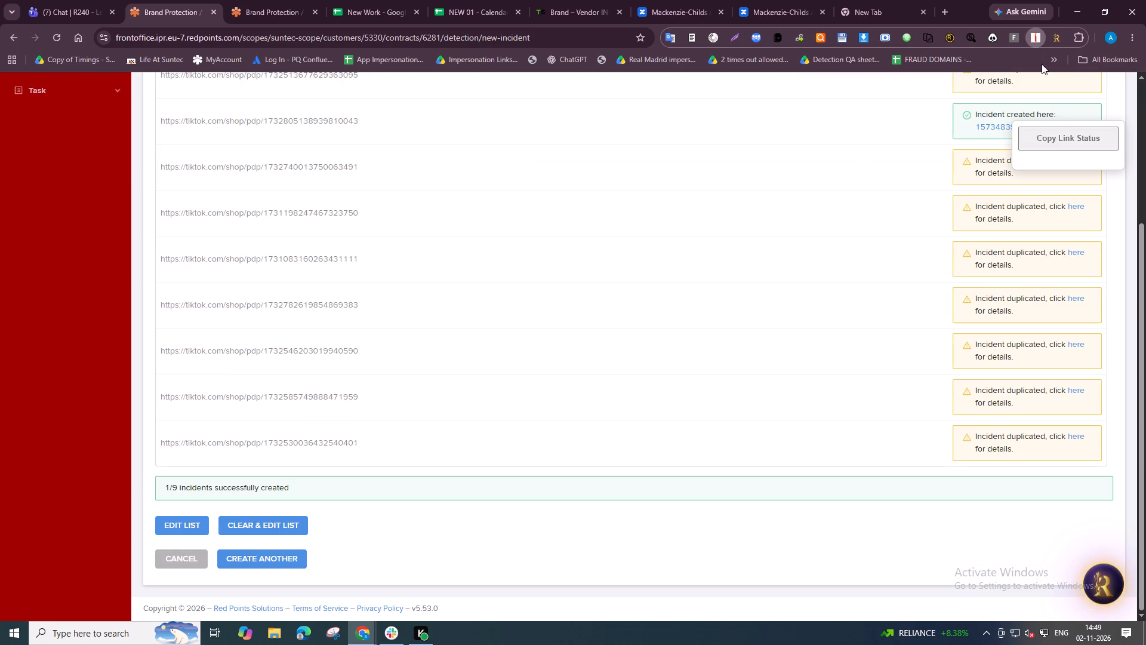
pyautogui.click(1061, 137)
pyautogui.click(381, 0)
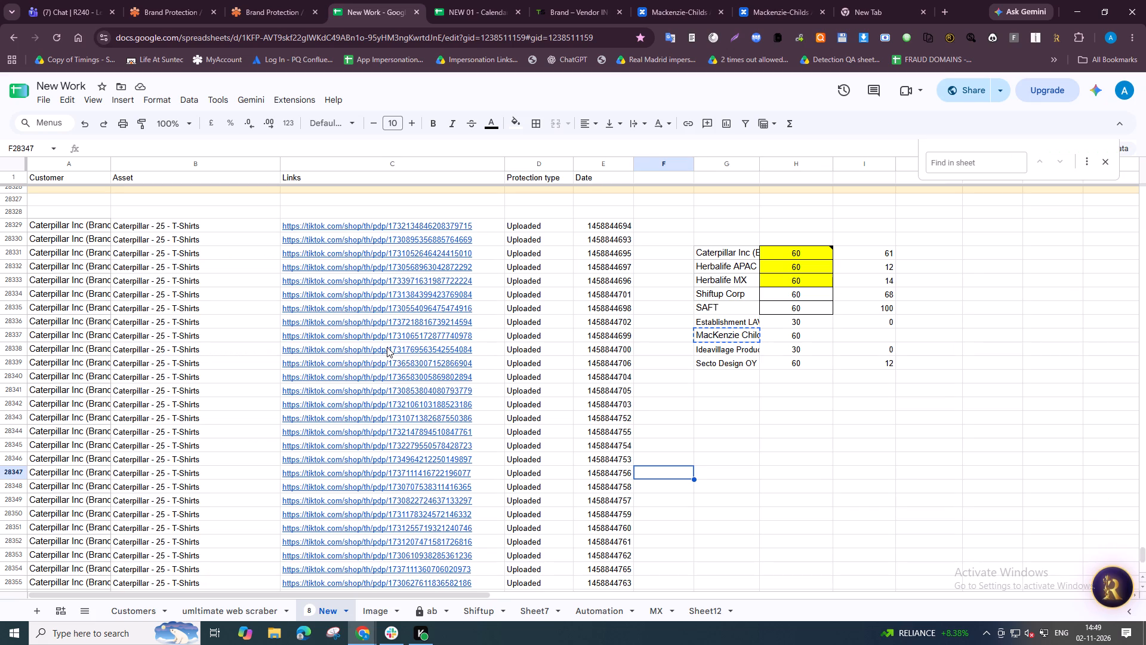
pyautogui.click(387, 348)
pyautogui.hotkey('ctrl', 'End')
pyautogui.hotkey('ctrl', 'Left')
pyautogui.hotkey('ctrl', 'Left')
pyautogui.hotkey('ctrl', 'Left')
pyautogui.hotkey('ctrl', 'Up')
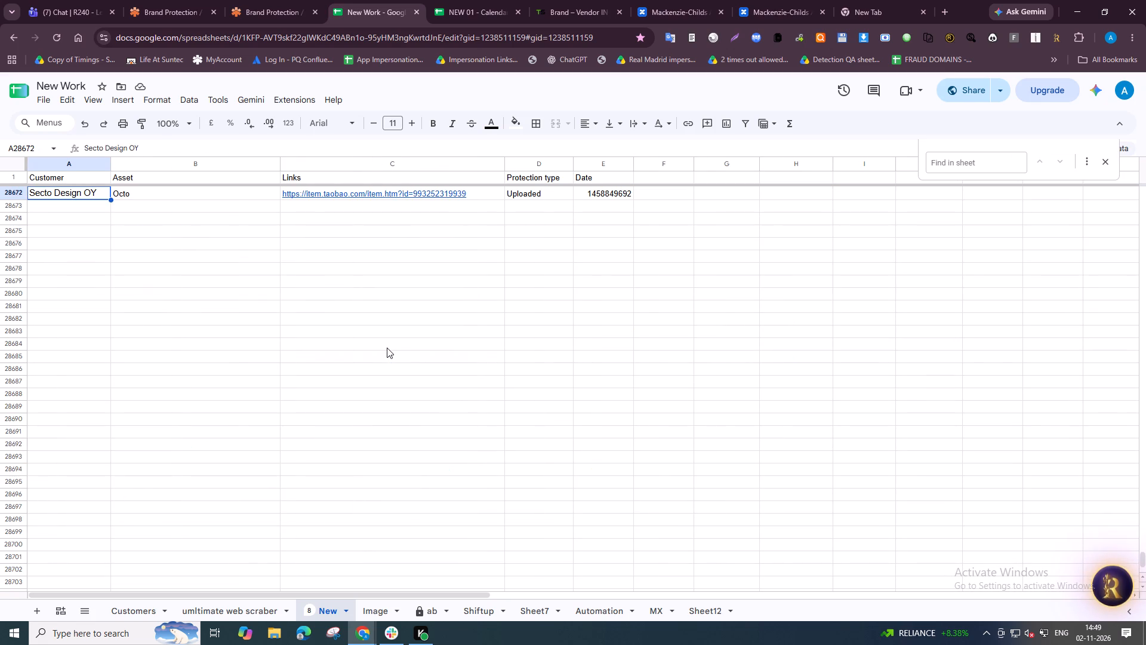
pyautogui.press('Down')
pyautogui.press('Right')
pyautogui.press('Right')
pyautogui.hotkey('ctrl', 'v')
pyautogui.press('Up')
pyautogui.press('Down')
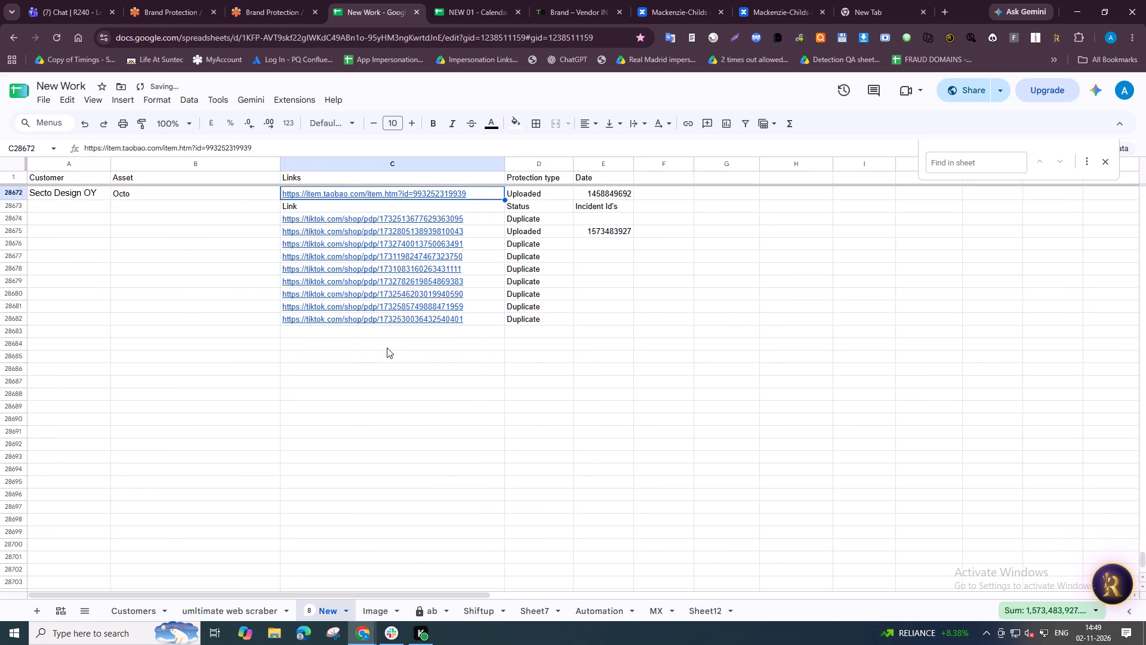
# Clear the pasted Link, Status and Incident Id's header cells in row 28673.
pyautogui.hotkey('ctrl', 'shift', 'Right')
pyautogui.press('Delete')
# Copy the asset name Mackenzie Childs - Kitchen and Dining into B28674 and fill it down through row 28682.
pyautogui.click(148, 0)
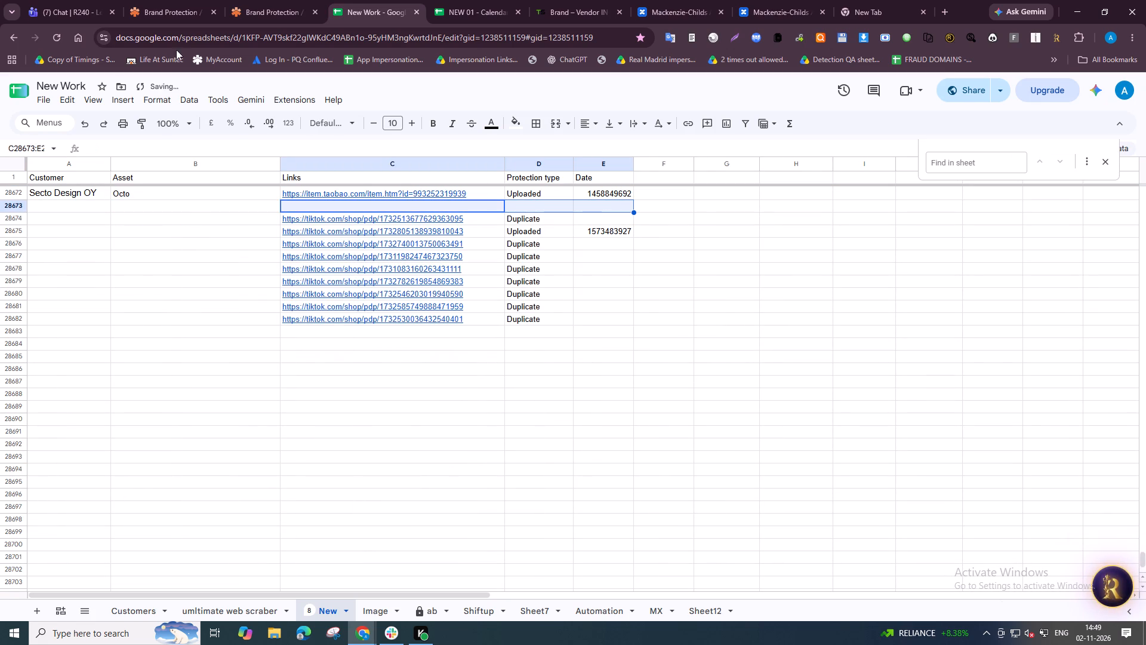
pyautogui.scroll(14, 234, 172)
pyautogui.keyDown('alt'); pyautogui.click(251, 180); pyautogui.keyUp('alt')
pyautogui.click(375, 0)
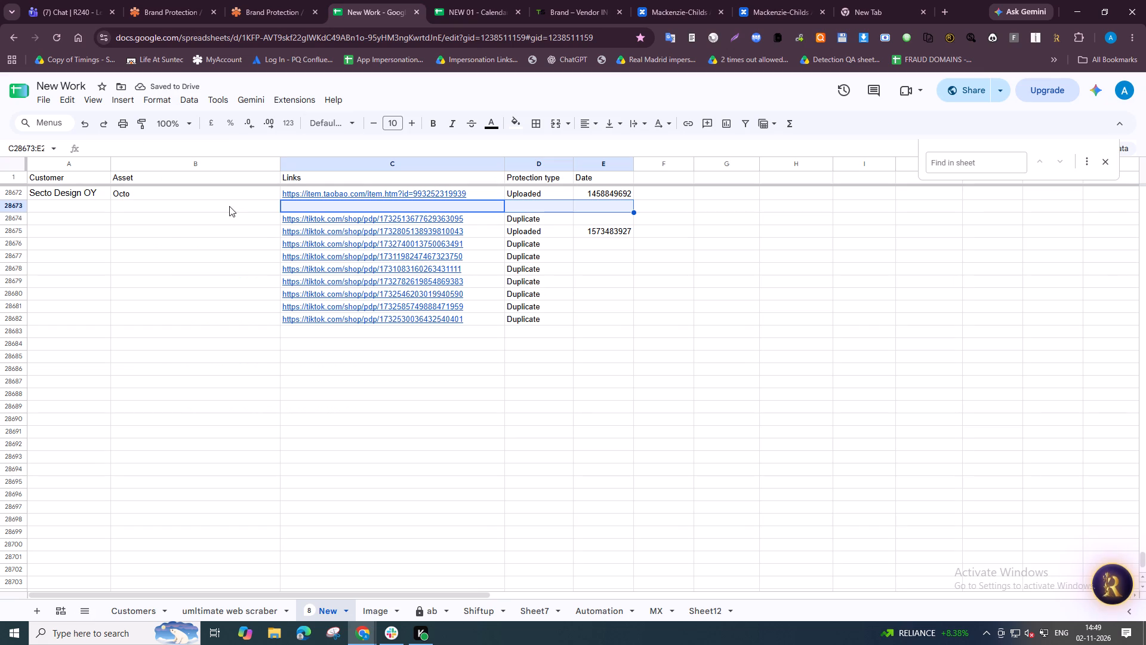
pyautogui.click(229, 206)
pyautogui.click(230, 214)
pyautogui.hotkey('ctrl', 'v')
pyautogui.press('Right')
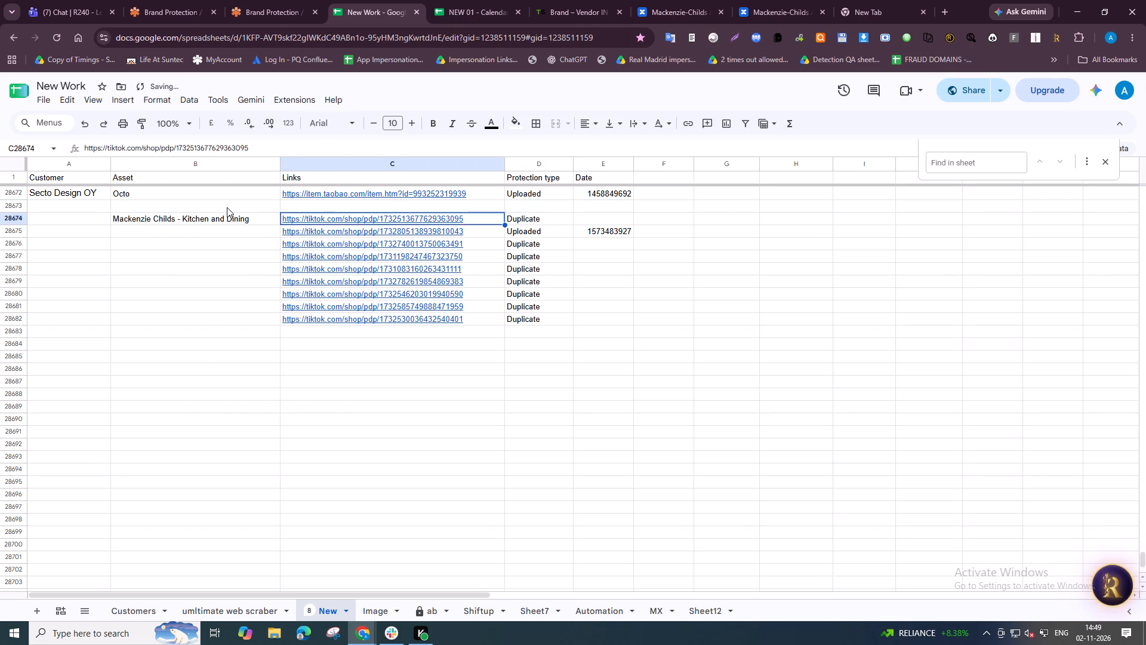
pyautogui.hotkey('ctrl', 'Down')
pyautogui.press('Left')
pyautogui.hotkey('ctrl', 'shift', 'Up')
pyautogui.hotkey('ctrl', 'd')
# Copy the customer name MacKenzie Childs Aurora LLC from the incident form into A28674 of New Work and fill it down through row 28682.
pyautogui.click(199, 0)
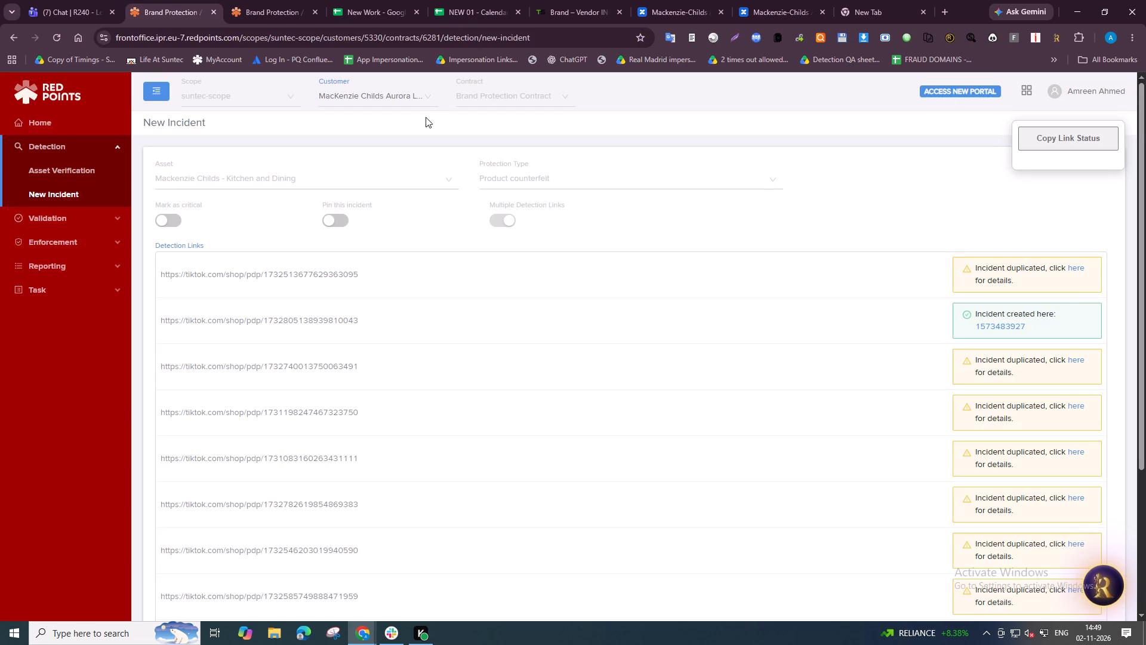
pyautogui.keyDown('alt'); pyautogui.click(384, 91); pyautogui.keyUp('alt')
pyautogui.click(381, 0)
pyautogui.click(88, 219)
pyautogui.hotkey('ctrl', 'v')
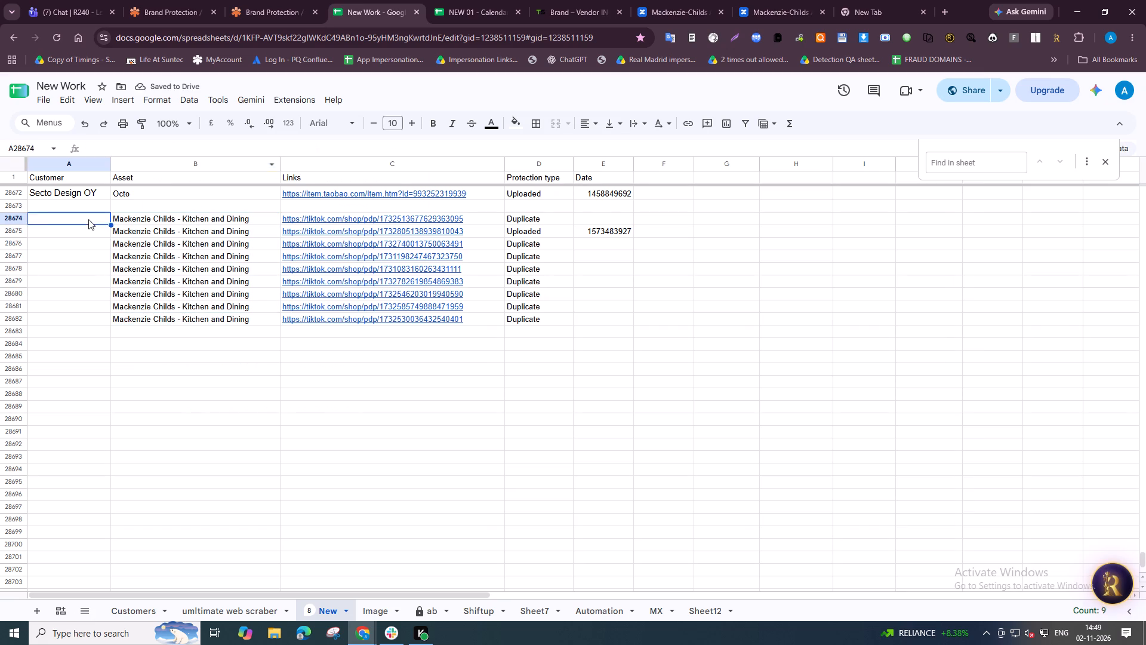
pyautogui.press('Right')
pyautogui.hotkey('ctrl', 'Down')
pyautogui.press('Left')
pyautogui.hotkey('ctrl', 'shift', 'Up')
pyautogui.hotkey('ctrl', 'd')
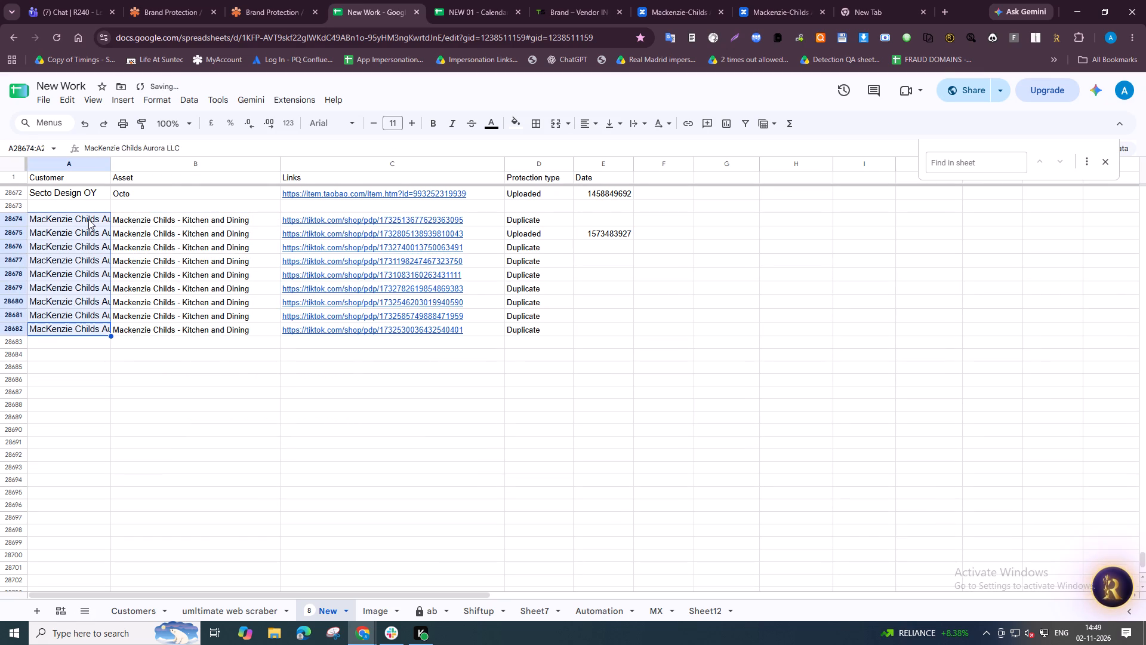
pyautogui.click(352, 381)
# Copy all product rows from page 2 of the MacKenzie Childs utensil results and paste them into the Tiktok link generate sheet at A15280.
pyautogui.hotkey('alt', 'Tab')
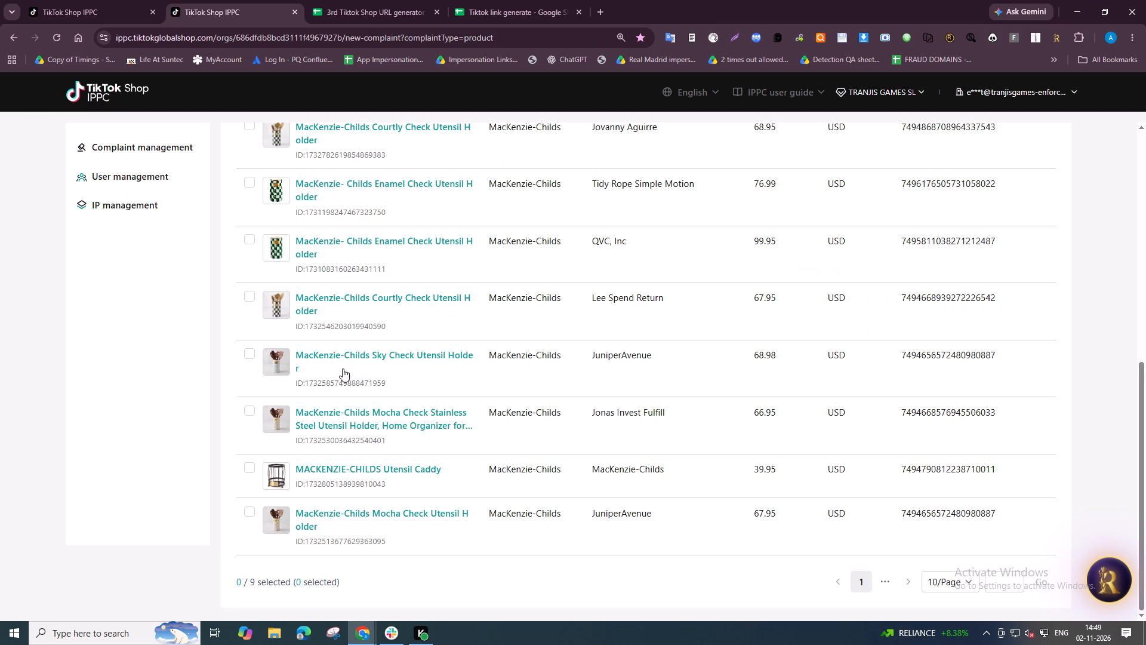
pyautogui.click(107, 0)
pyautogui.scroll(-13, 603, 416)
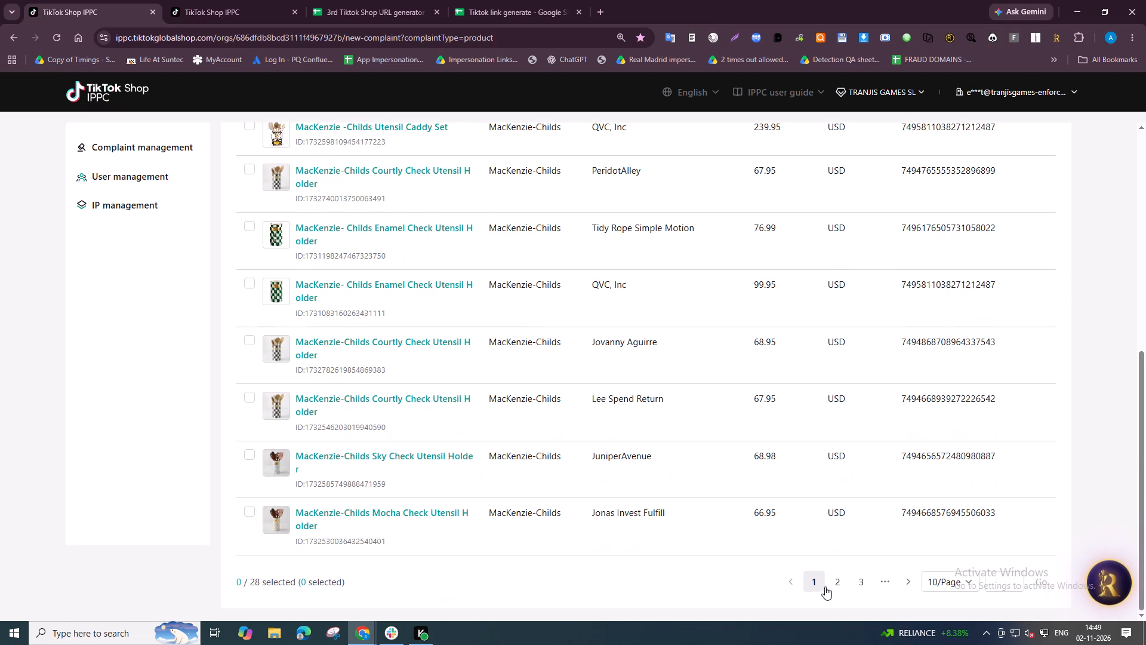
pyautogui.click(832, 583)
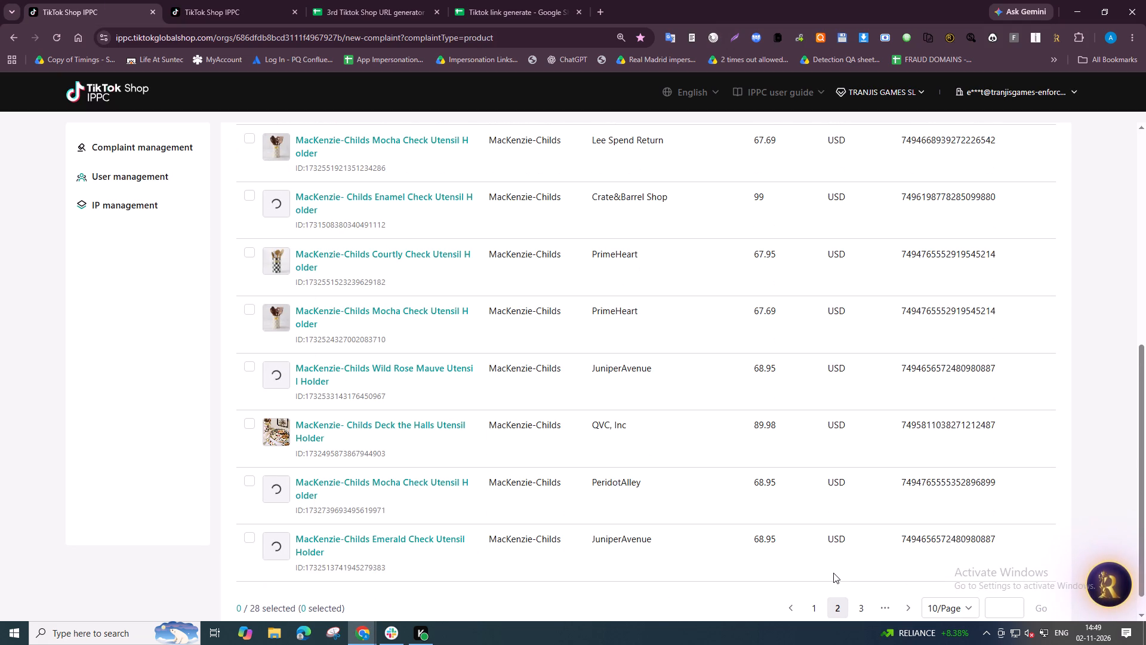
pyautogui.click(269, 440)
pyautogui.click(190, 425)
pyautogui.scroll(5, 233, 427)
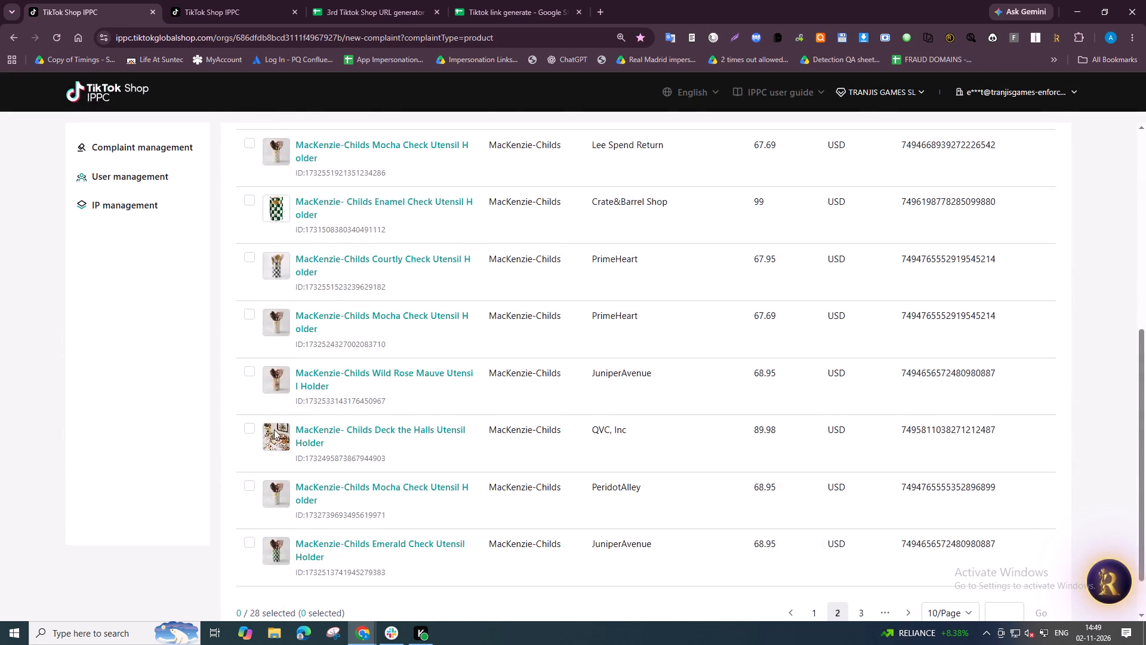
pyautogui.scroll(1, 274, 429)
pyautogui.moveTo(252, 395); pyautogui.dragTo(928, 582)
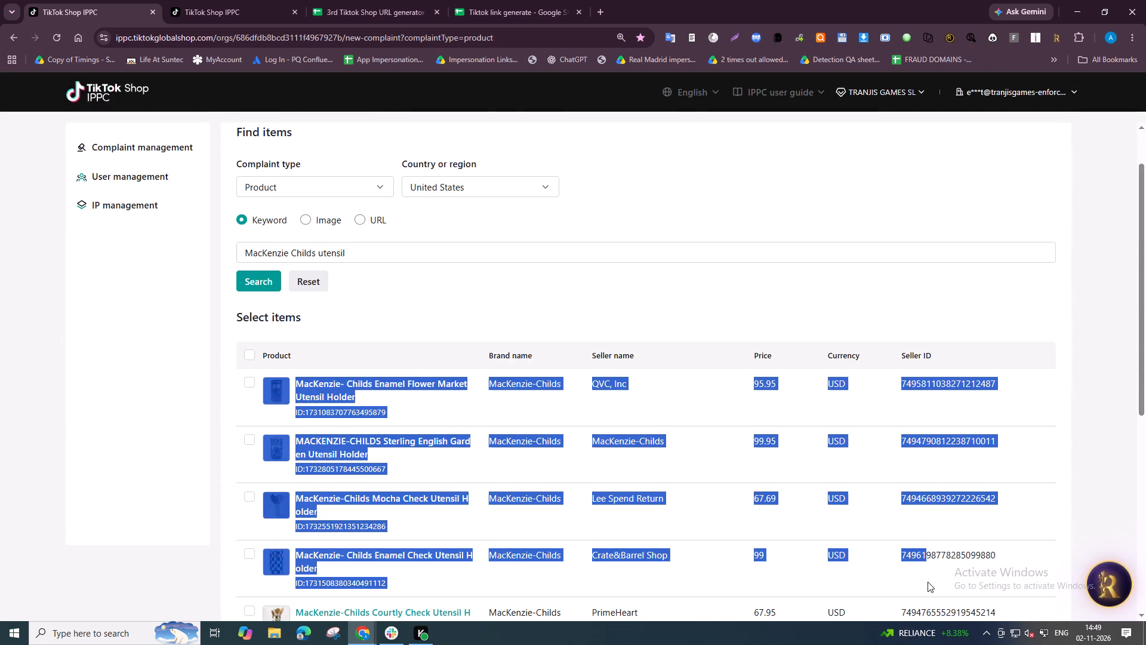
pyautogui.moveTo(928, 582); pyautogui.dragTo(1042, 526)
pyautogui.hotkey('ctrl', 'c')
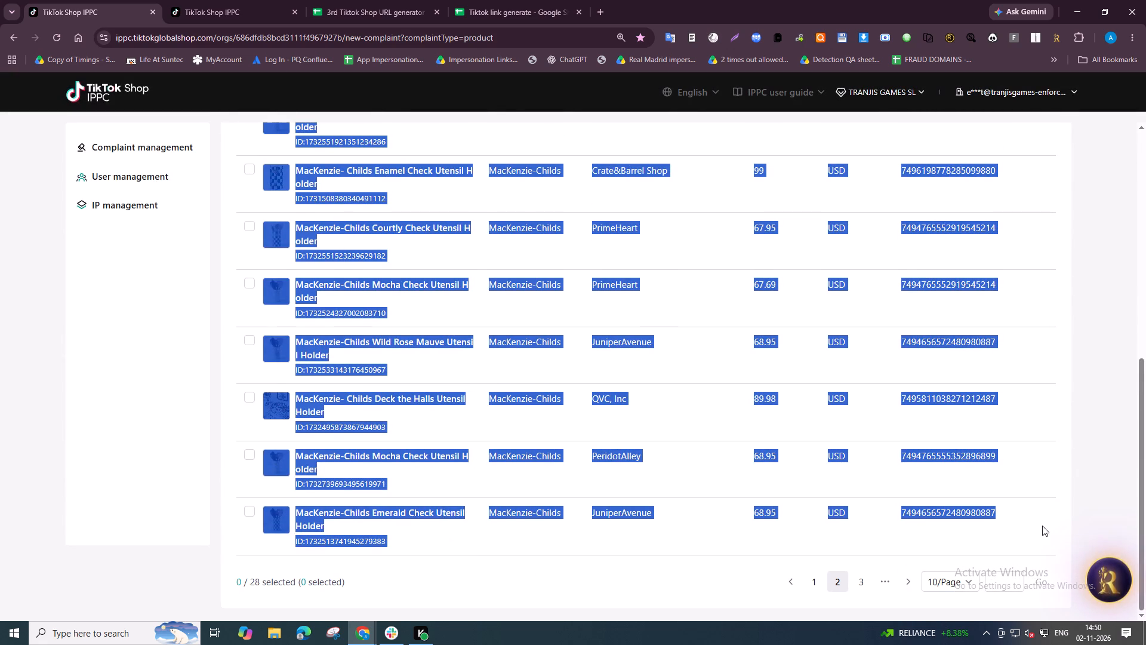
pyautogui.hotkey('ctrl', 'c')
pyautogui.hotkey('ctrl', 'c')
pyautogui.click(369, 0)
pyautogui.click(520, 0)
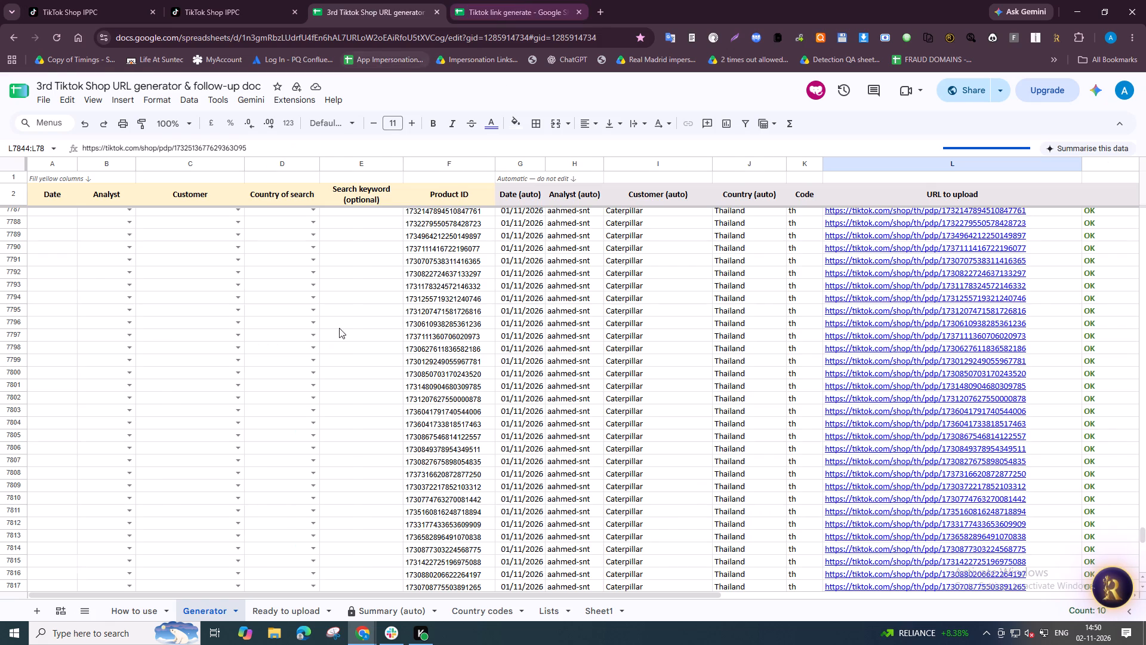
pyautogui.click(77, 454)
pyautogui.hotkey('ctrl', 'v')
# Clear the pasted cells in C15280:E15289.
pyautogui.click(190, 460)
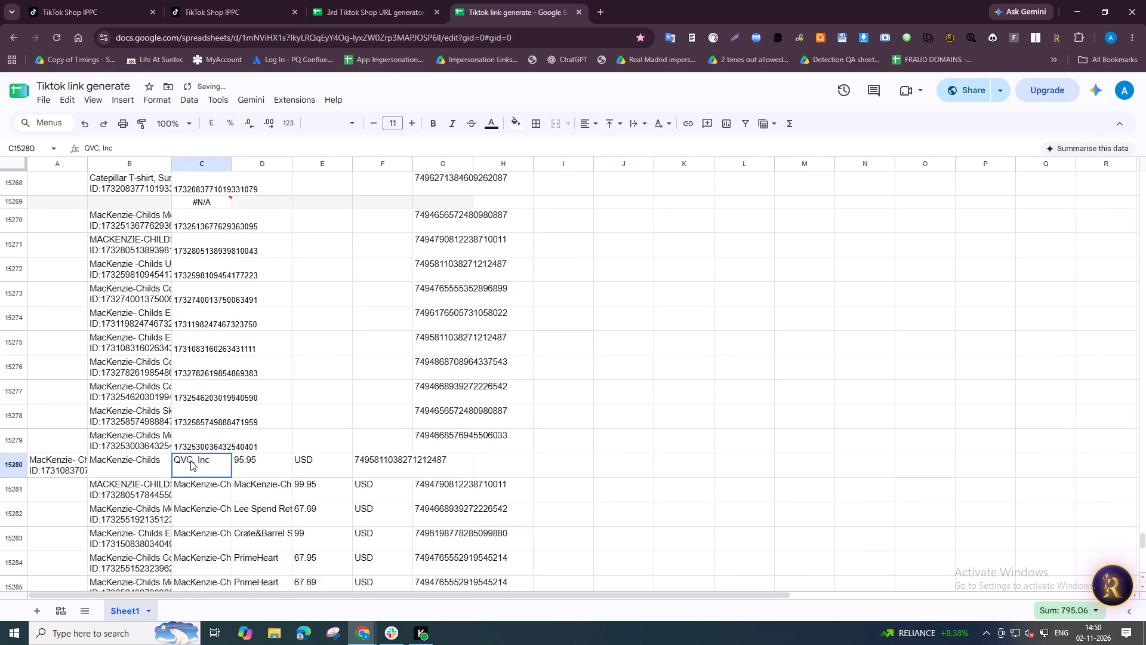
pyautogui.hotkey('shift', 'Right')
pyautogui.hotkey('shift', 'Right')
pyautogui.hotkey('ctrl', 'shift', 'Down')
pyautogui.press('Delete')
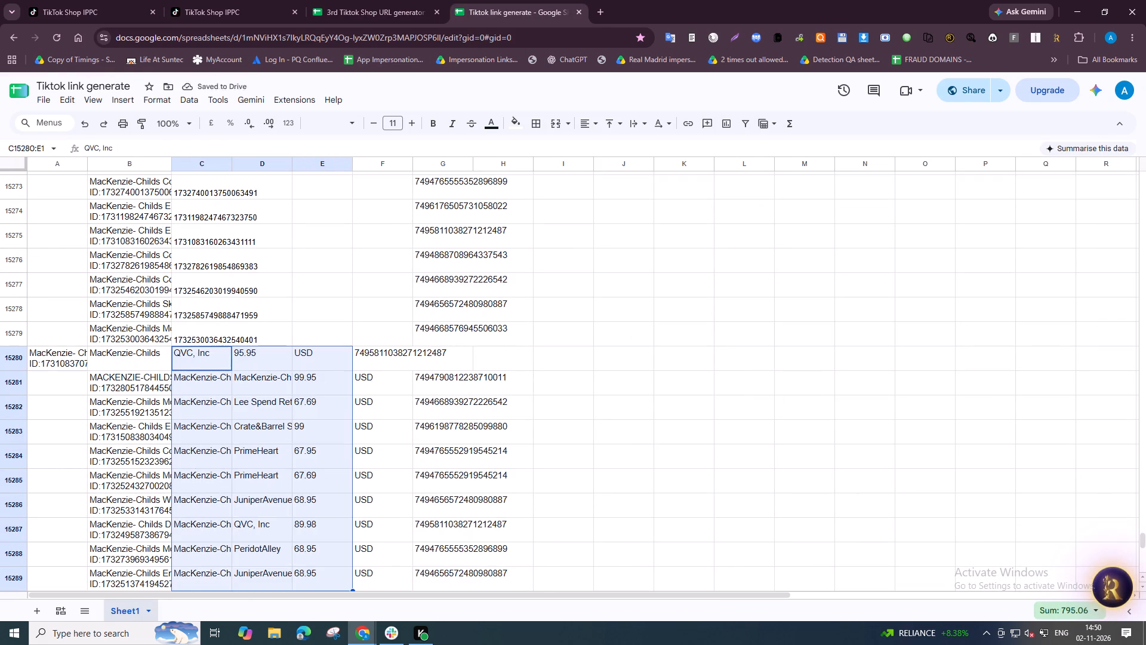
# Fill the ID-extraction formula from C15279 down through C15289.
pyautogui.press('Left')
pyautogui.hotkey('ctrl', 'Down')
pyautogui.press('Right')
pyautogui.hotkey('ctrl', 'shift', 'Up')
pyautogui.hotkey('ctrl', 'd')
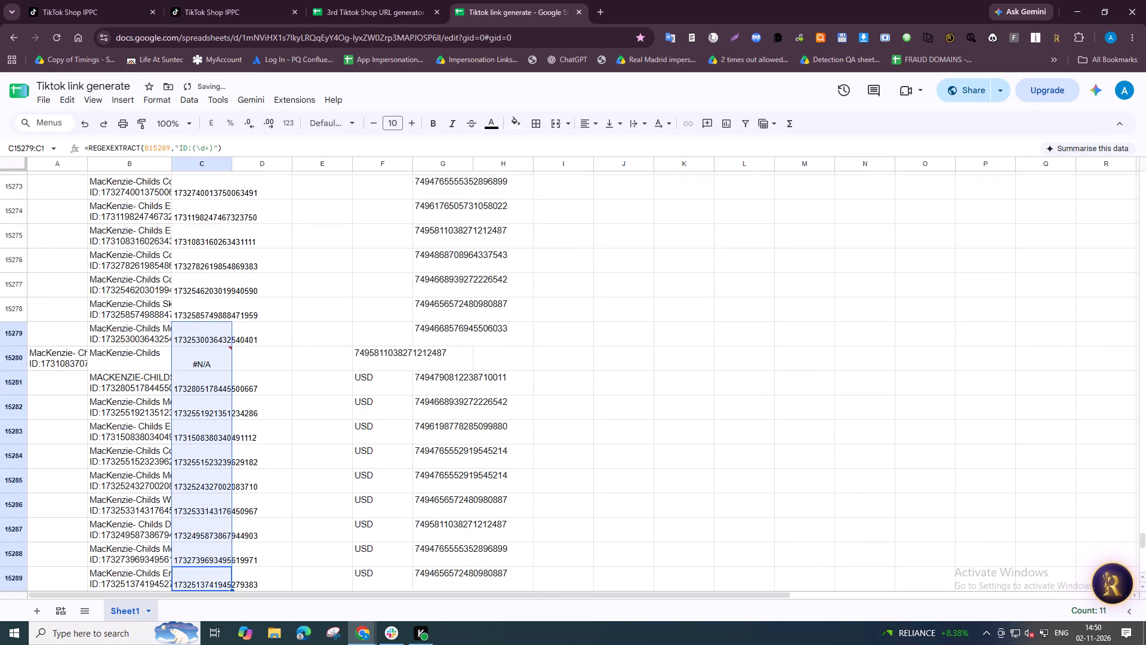
# Copy the extracted product IDs in C15281:C15289.
pyautogui.press('Down')
pyautogui.press('Up')
pyautogui.hotkey('ctrl', 'shift', 'Up')
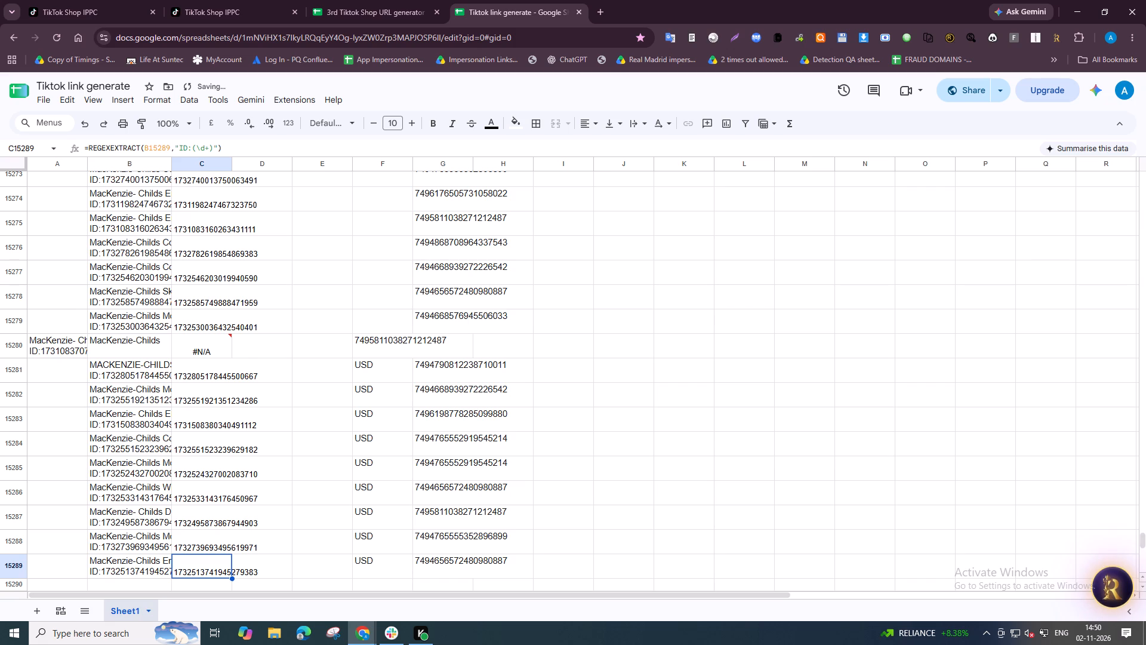
pyautogui.hotkey('shift', 'Up')
pyautogui.hotkey('shift', 'Up')
pyautogui.hotkey('shift', 'Up')
pyautogui.click(175, 432)
pyautogui.scroll(-7, 175, 432)
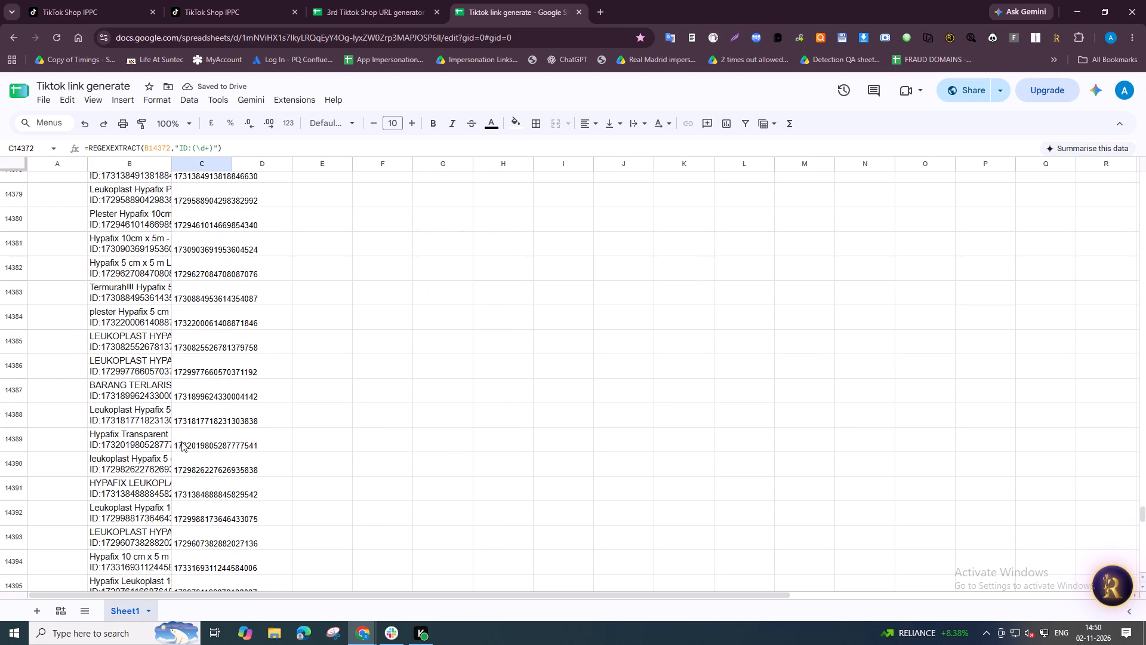
pyautogui.click(184, 441)
pyautogui.hotkey('ctrl', 'End')
pyautogui.hotkey('ctrl', 'Left')
pyautogui.hotkey('ctrl', 'Left')
pyautogui.hotkey('ctrl', 'Up')
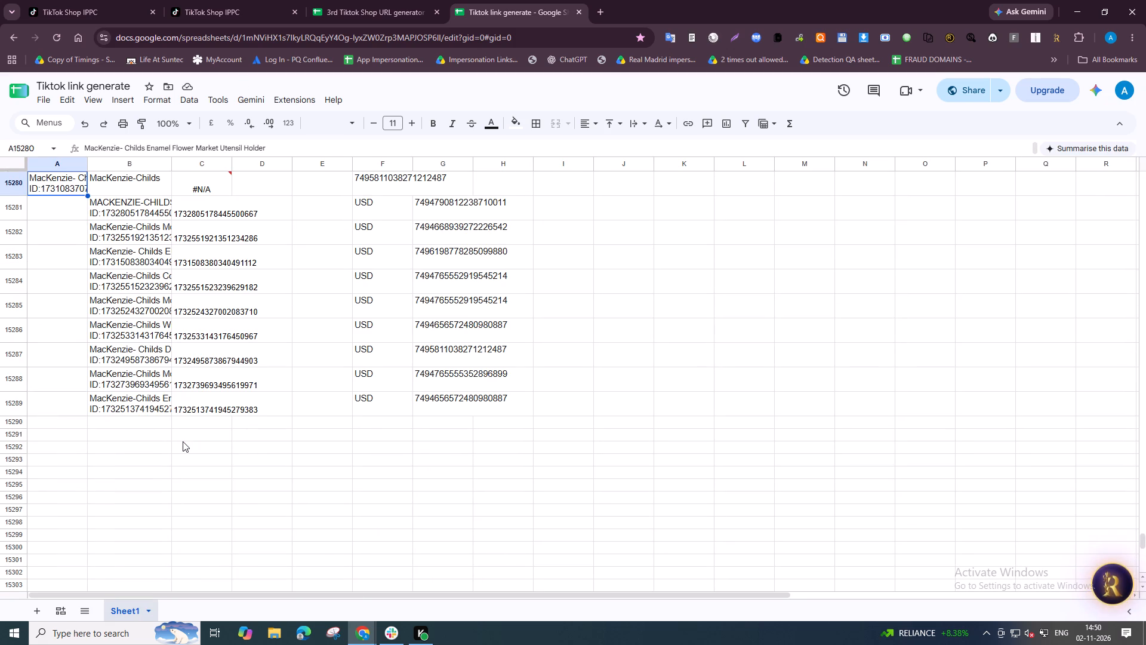
pyautogui.click(211, 213)
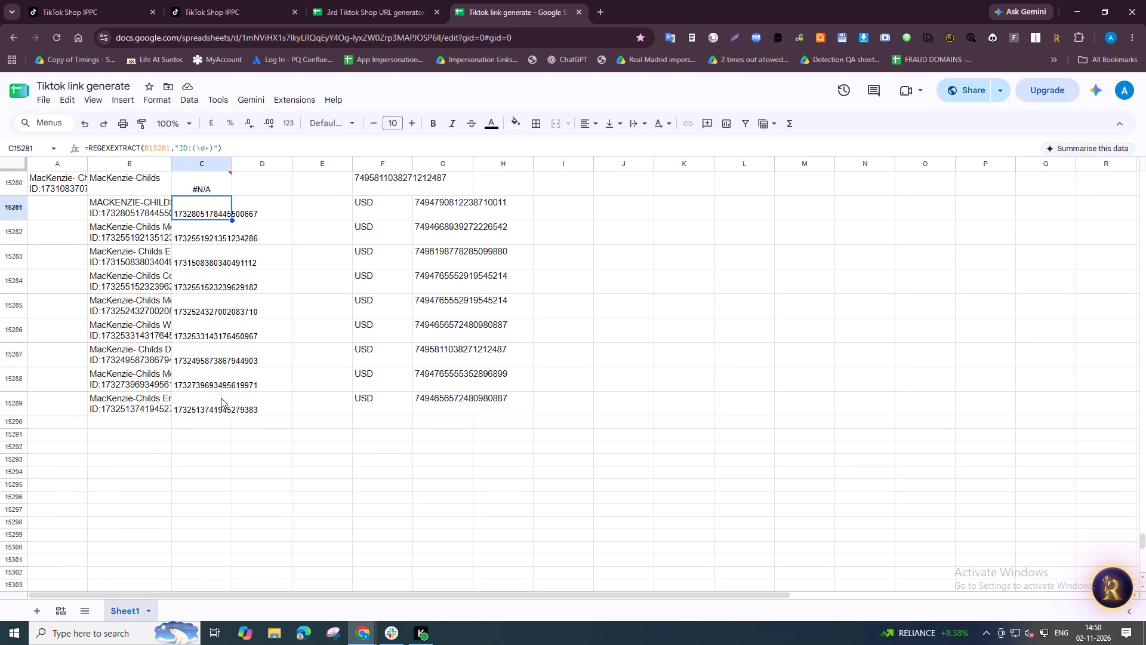
pyautogui.keyDown('shift'); pyautogui.click(218, 403); pyautogui.keyUp('shift')
pyautogui.hotkey('ctrl', 'c')
pyautogui.hotkey('ctrl', 'c')
pyautogui.click(390, 0)
pyautogui.scroll(-7, 402, 386)
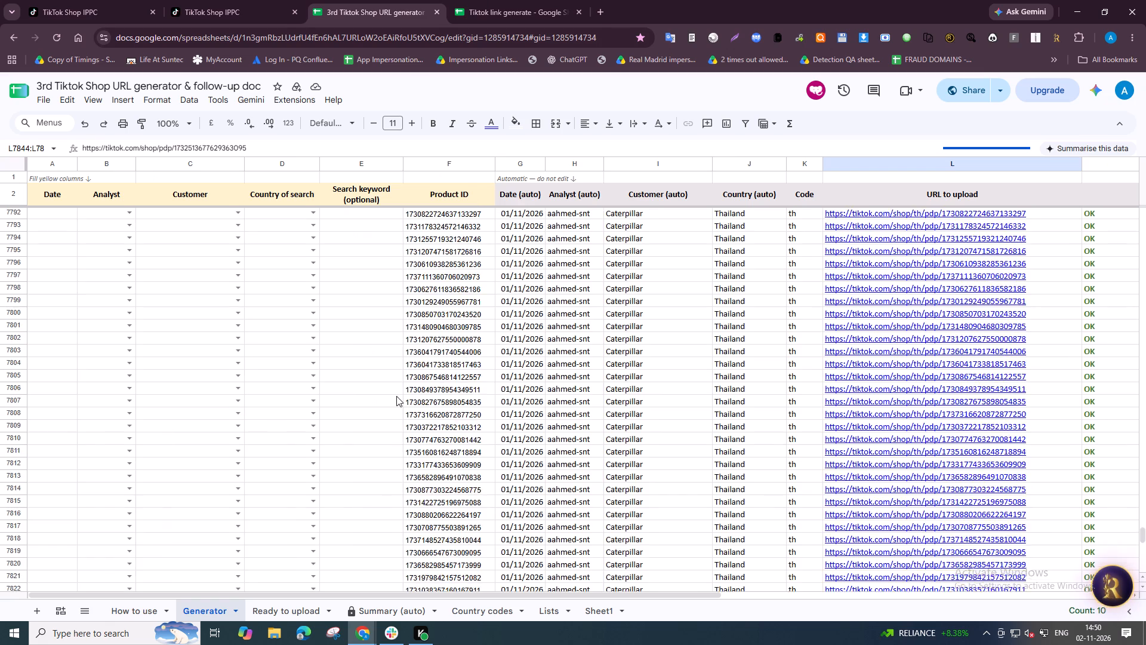
pyautogui.scroll(-6, 396, 394)
pyautogui.click(489, 374)
pyautogui.scroll(-6, 663, 365)
pyautogui.scroll(-5, 604, 410)
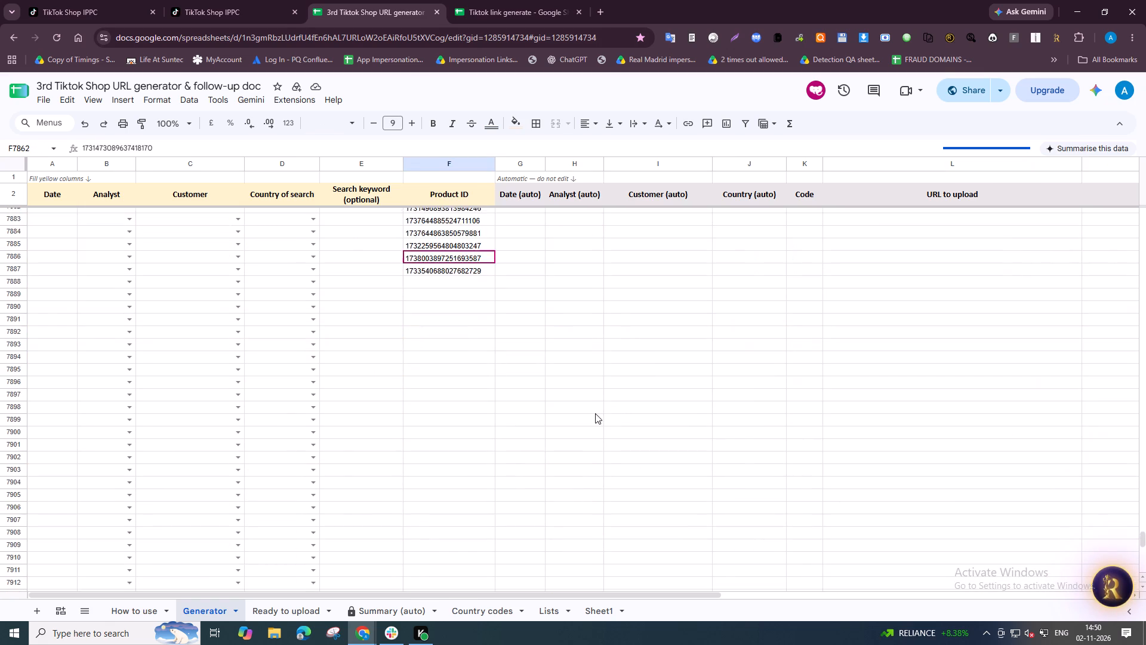
pyautogui.scroll(3, 594, 414)
pyautogui.click(314, 397)
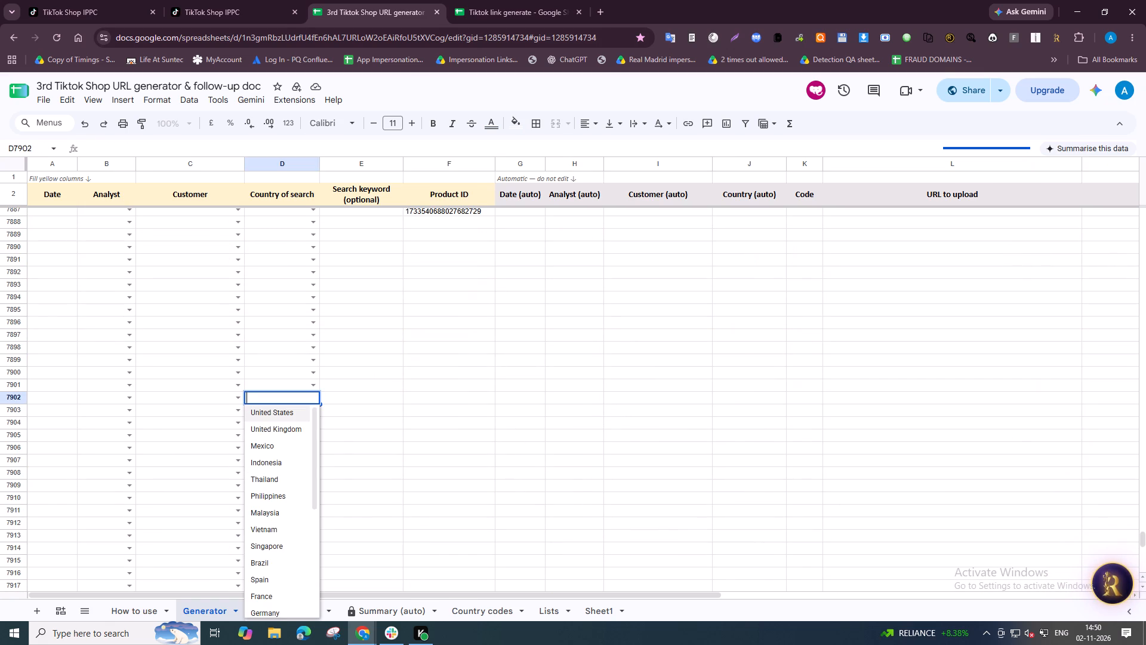
pyautogui.click(285, 407)
pyautogui.click(239, 398)
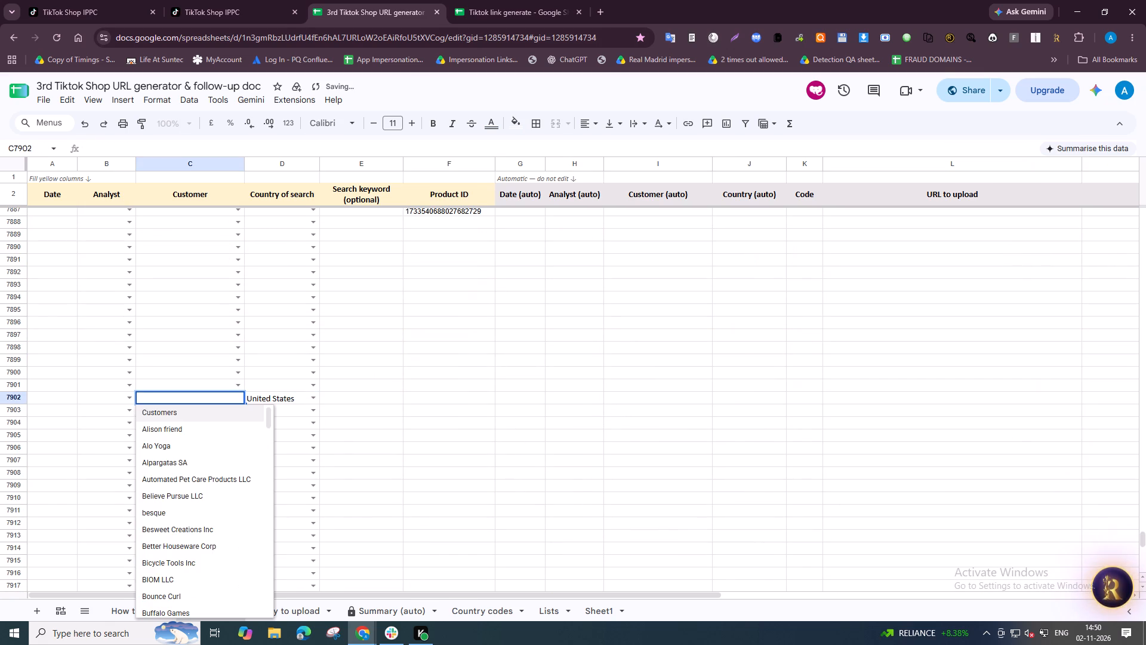
pyautogui.press('m')
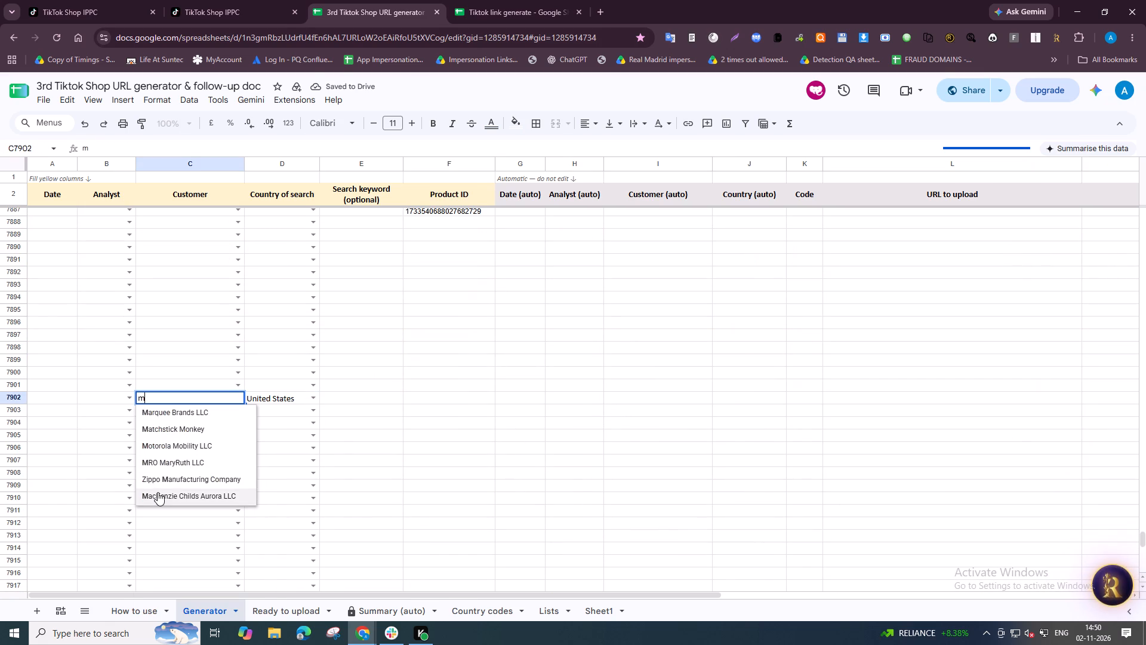
pyautogui.click(158, 492)
pyautogui.click(128, 395)
pyautogui.click(117, 412)
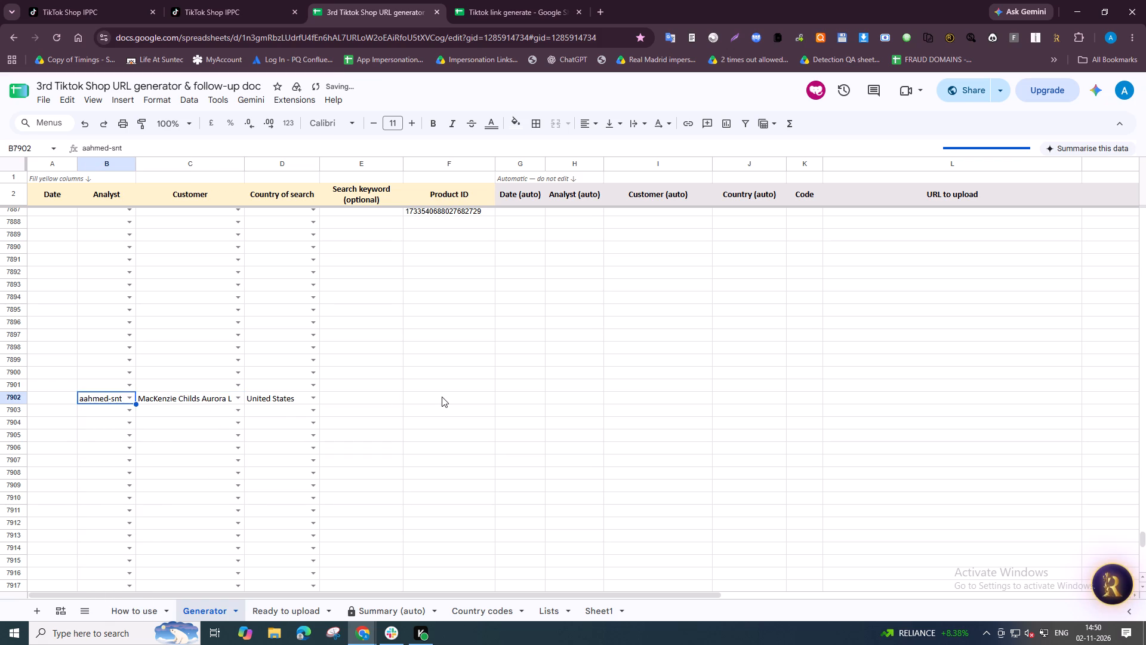
# Paste the copied product IDs as values into the Product ID column starting at F7902.
pyautogui.click(442, 398)
pyautogui.hotkey('ctrl', 'shift', 'v')
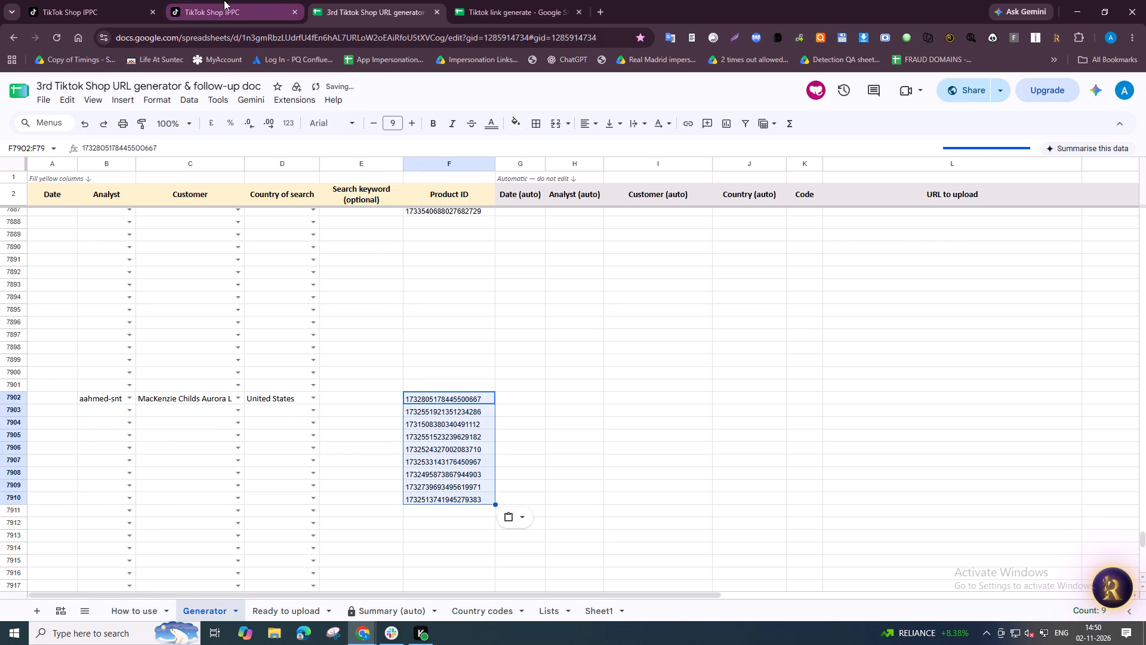
pyautogui.click(185, 0)
pyautogui.scroll(8, 302, 325)
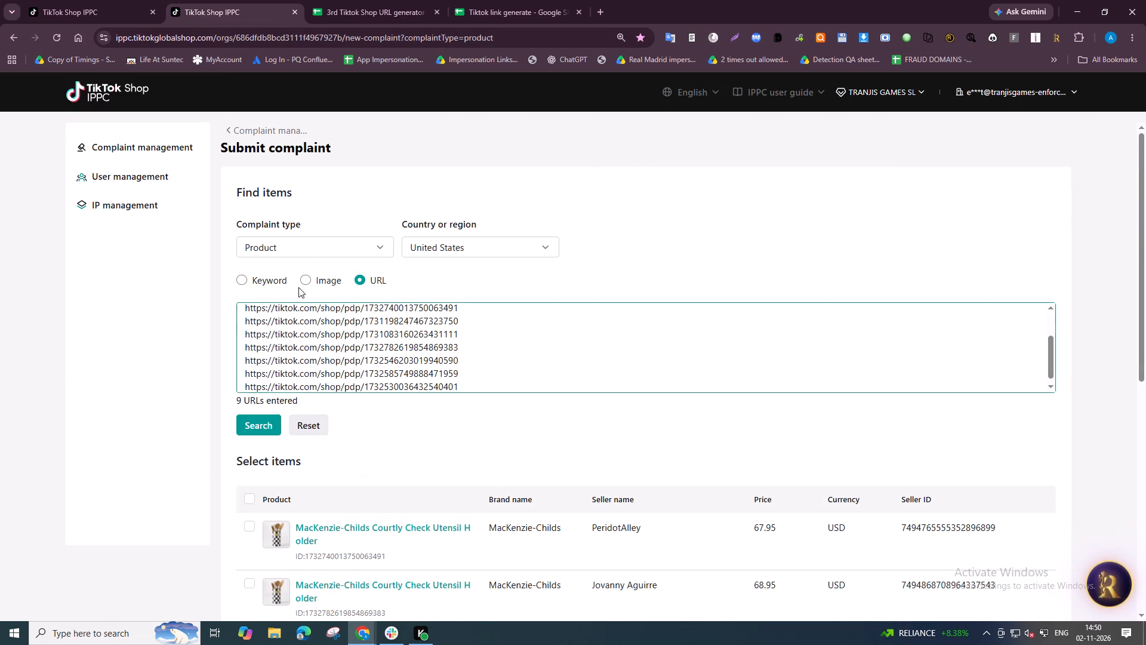
pyautogui.click(88, 0)
pyautogui.scroll(7, 315, 351)
pyautogui.doubleClick(337, 442)
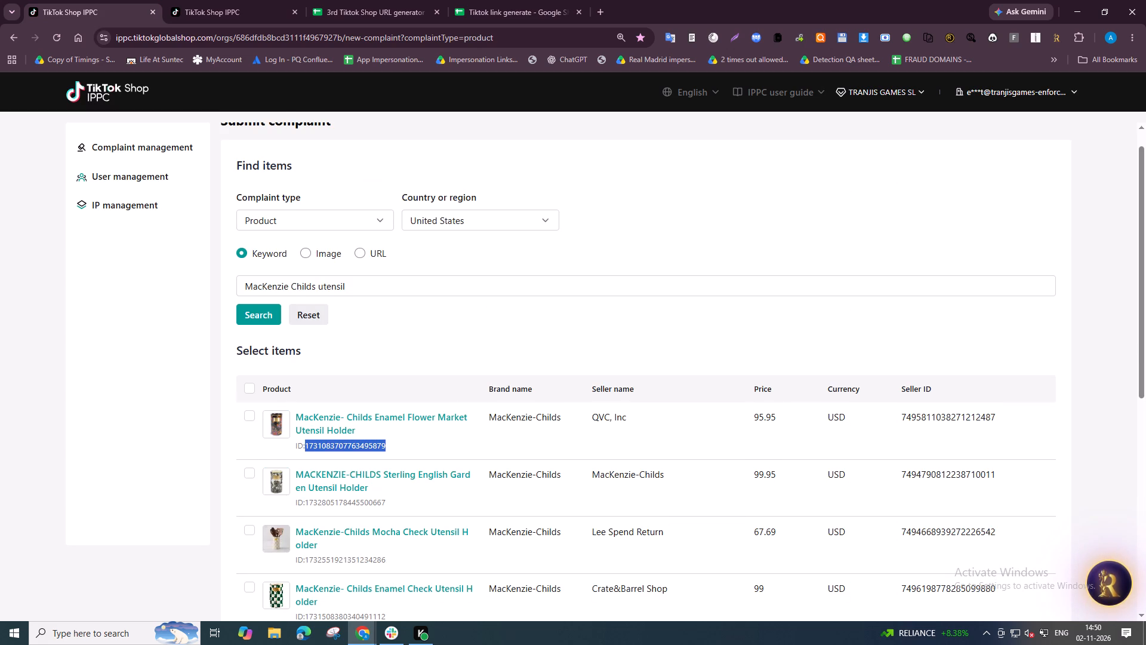
pyautogui.hotkey('ctrl', 'c')
pyautogui.click(352, 0)
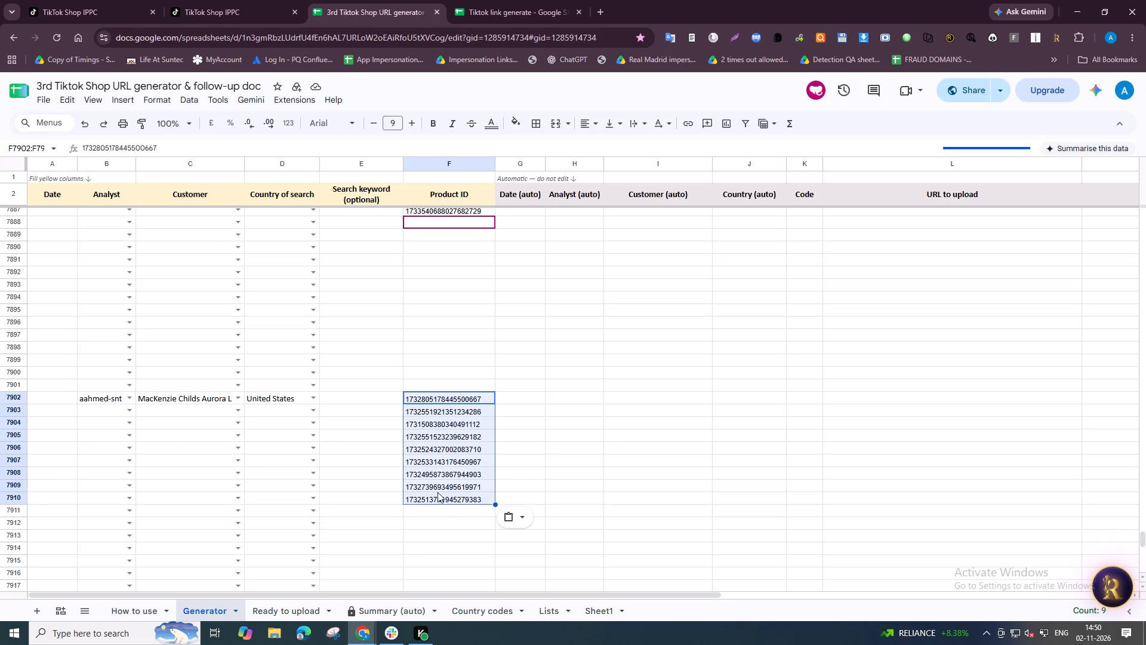
pyautogui.click(438, 513)
pyautogui.hotkey('ctrl', 'shift', 'v')
pyautogui.click(644, 403)
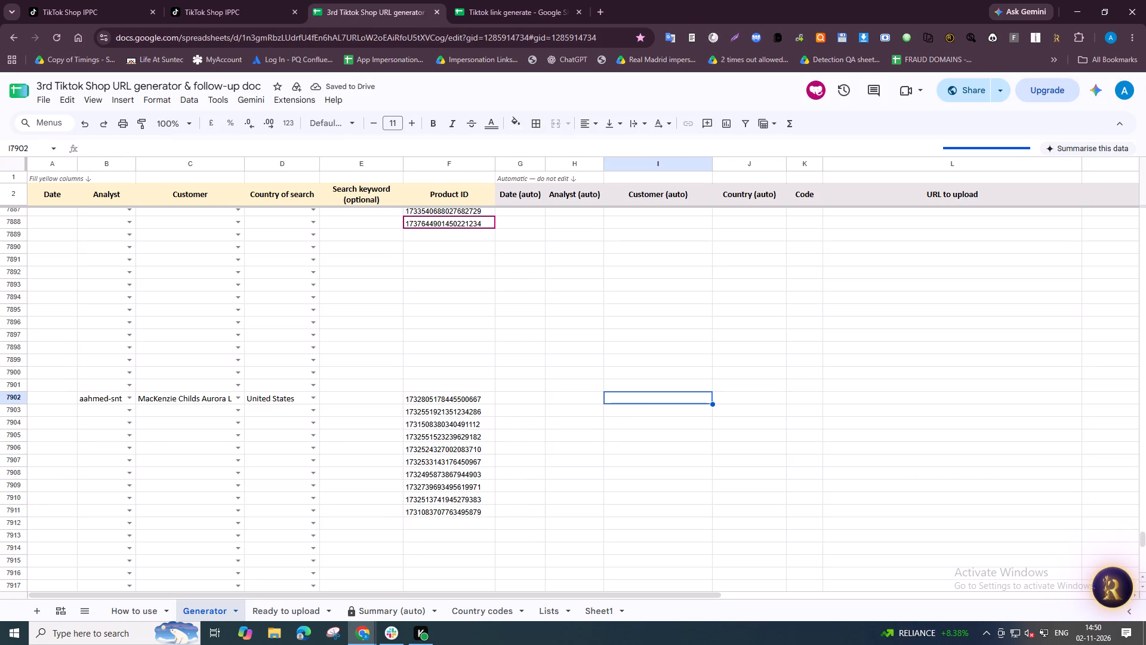
pyautogui.scroll(5, 646, 392)
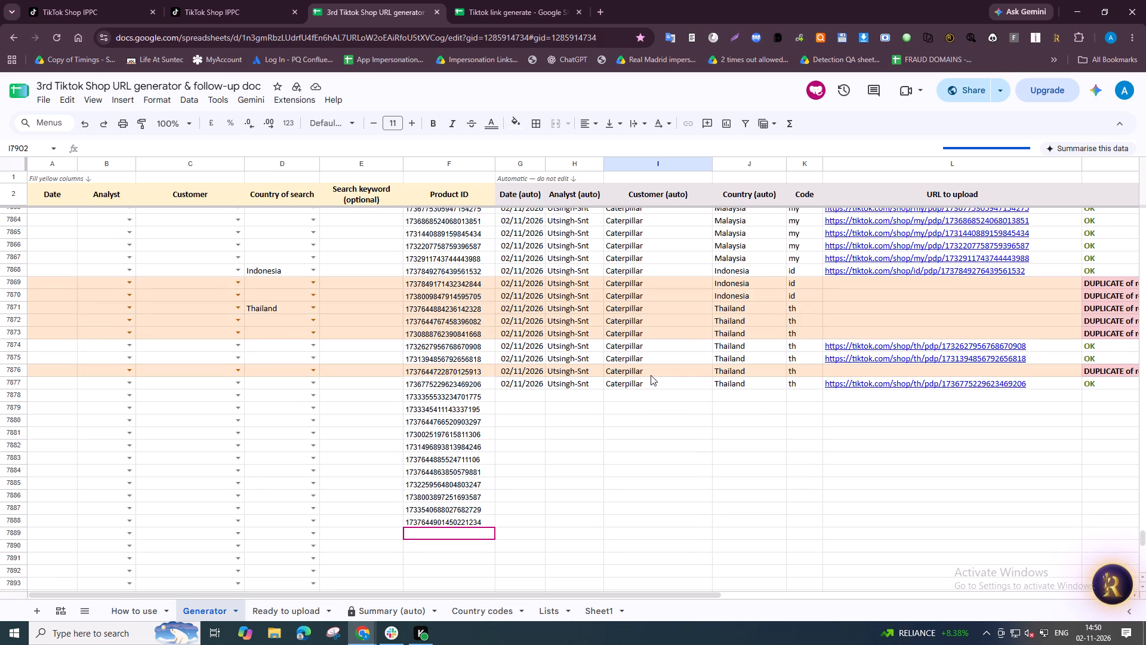
pyautogui.click(1036, 348)
pyautogui.hotkey('ctrl', 'c')
pyautogui.click(266, 0)
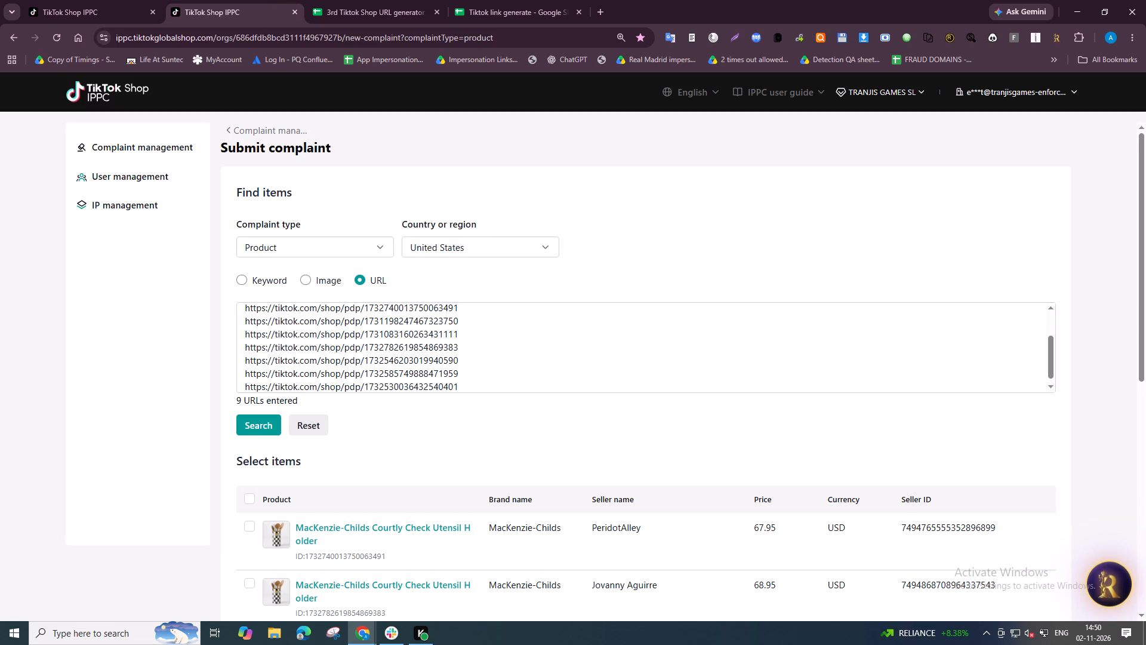
pyautogui.click(414, 247)
pyautogui.press('t')
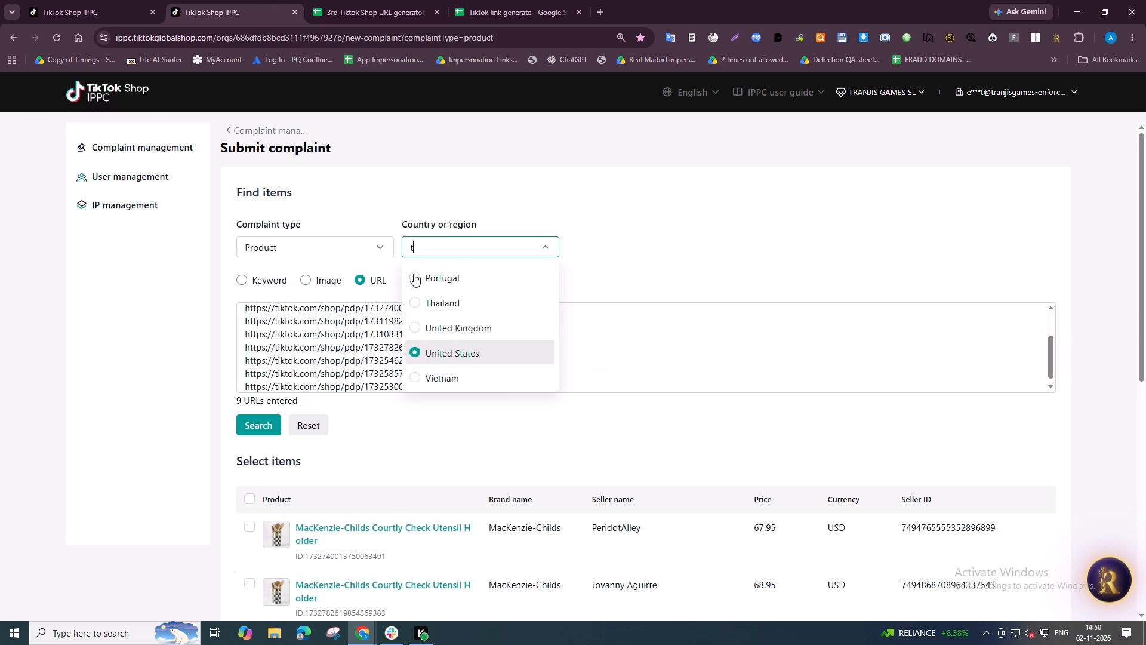
pyautogui.press('h')
pyautogui.click(448, 303)
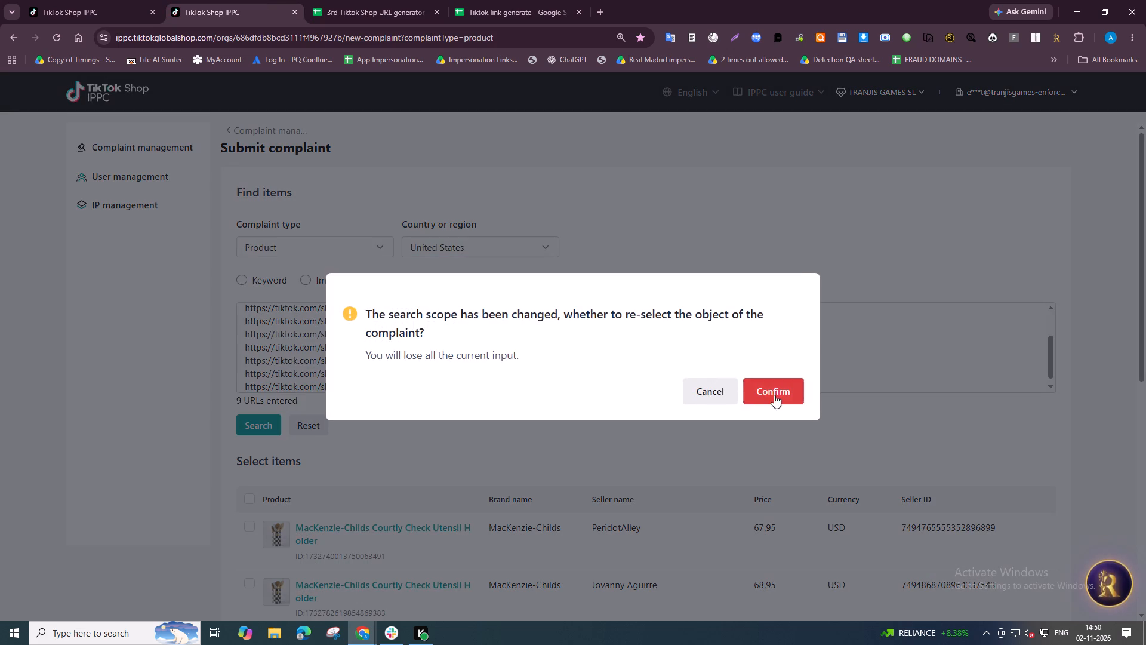
pyautogui.click(798, 398)
pyautogui.click(682, 357)
pyautogui.hotkey('ctrl', 'a')
pyautogui.click(682, 357)
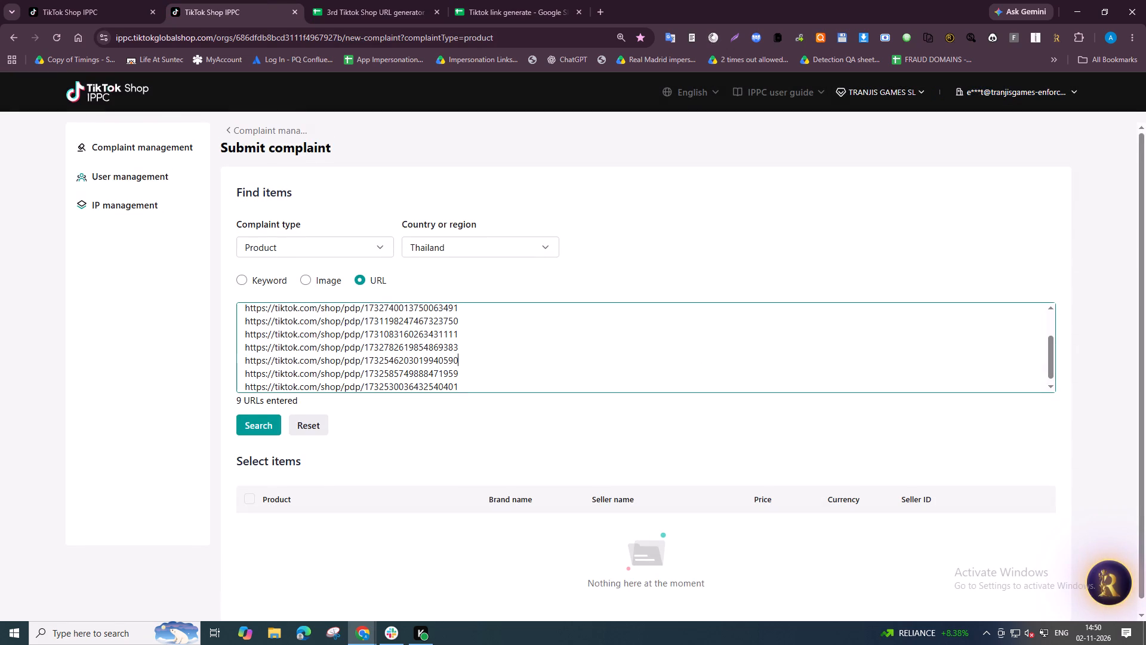
pyautogui.keyDown('ctrl'); pyautogui.click(682, 357); pyautogui.keyUp('ctrl')
pyautogui.hotkey('ctrl', 'a')
pyautogui.press('Delete')
pyautogui.hotkey('ctrl', 'v')
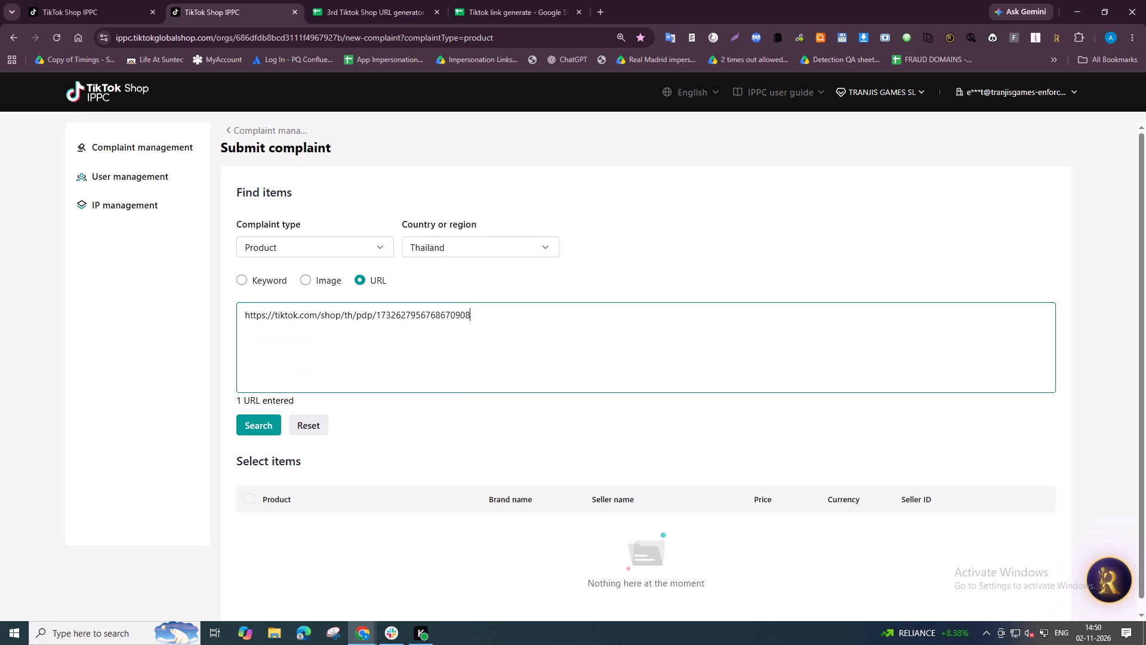
pyautogui.click(259, 423)
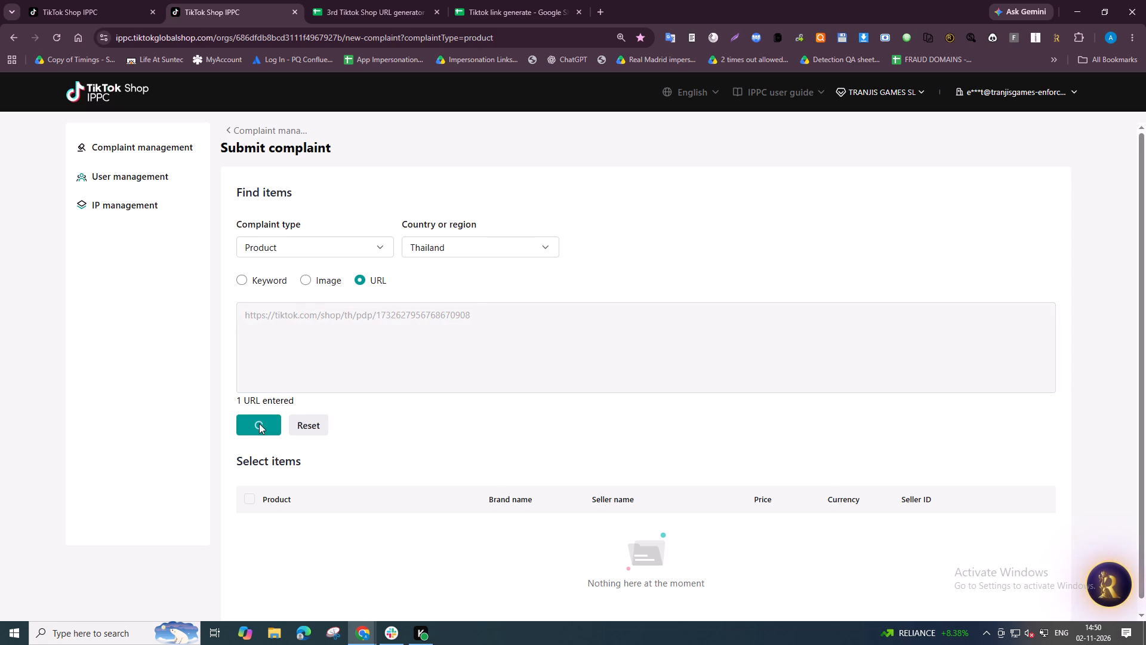
# Preview the image of the product found for the Thailand URL in the complaint form.
pyautogui.scroll(-6, 313, 389)
pyautogui.click(272, 514)
pyautogui.click(133, 429)
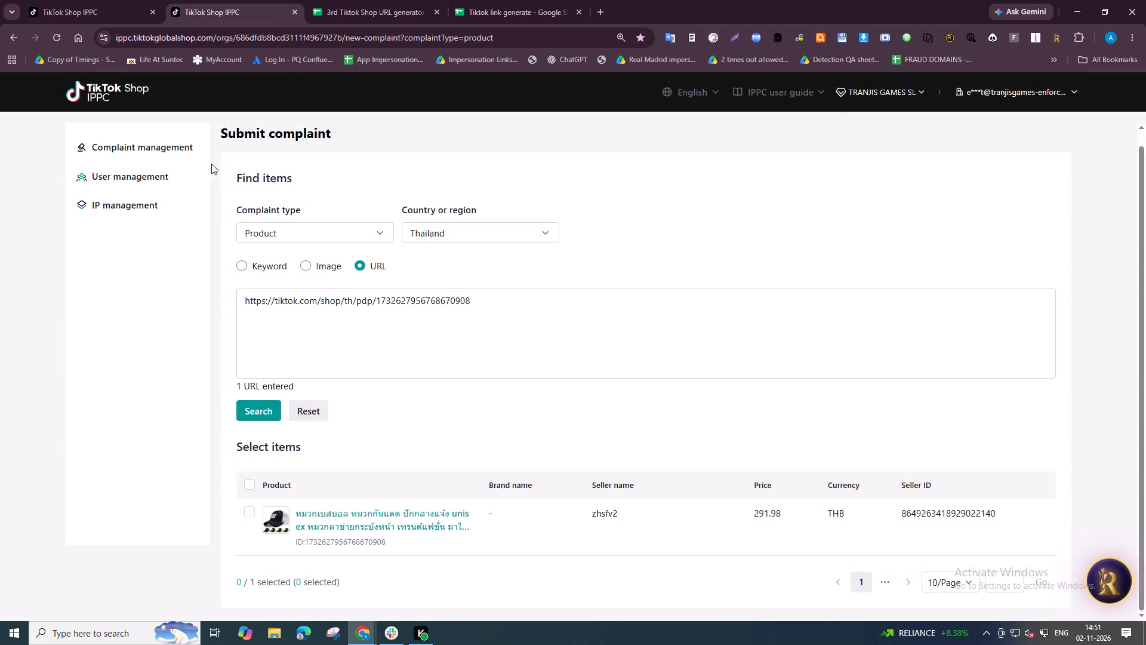
# Switch back to the 3rd Tiktok Shop URL generator spreadsheet and reload it.
pyautogui.click(441, 0)
pyautogui.scroll(-6, 670, 479)
pyautogui.click(674, 474)
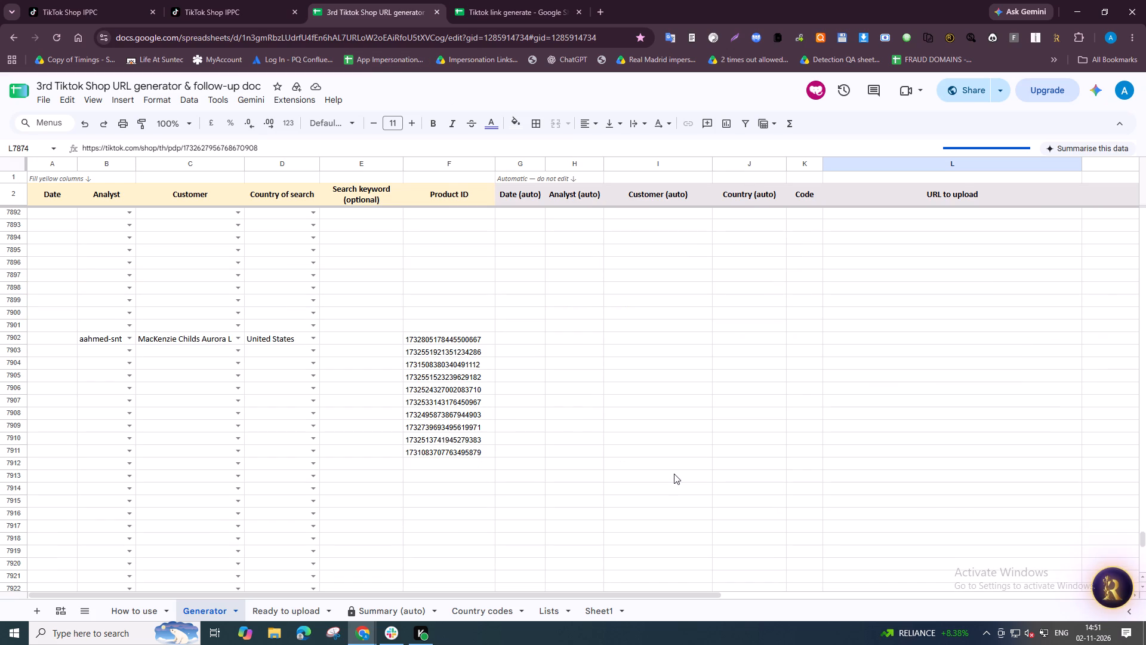
pyautogui.click(478, 462)
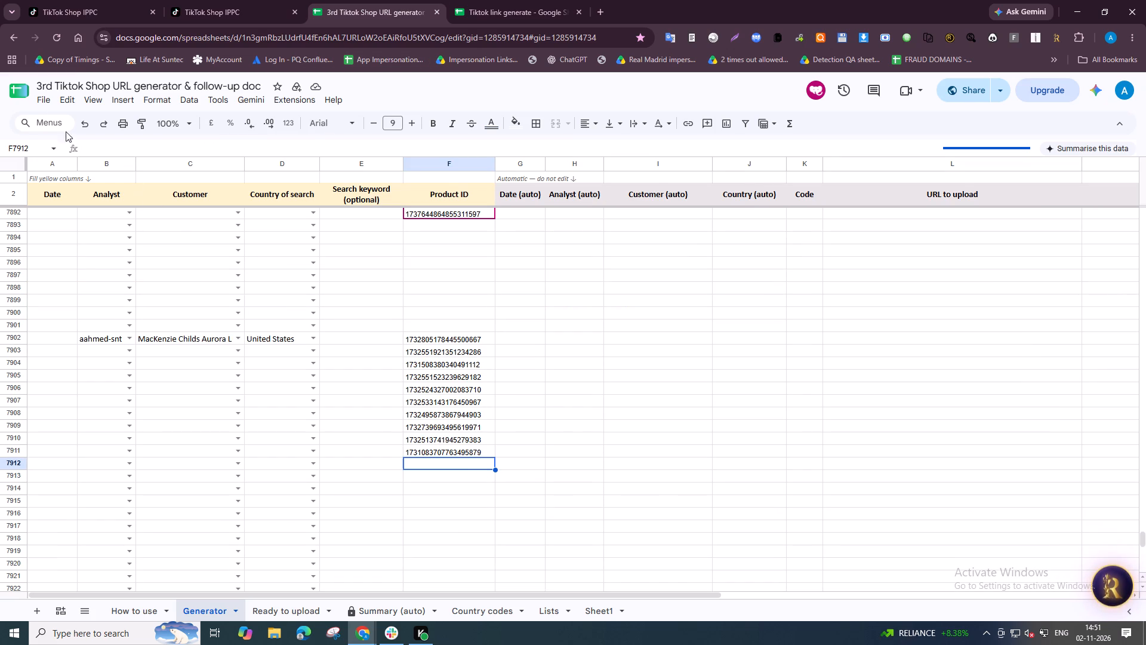
pyautogui.click(62, 34)
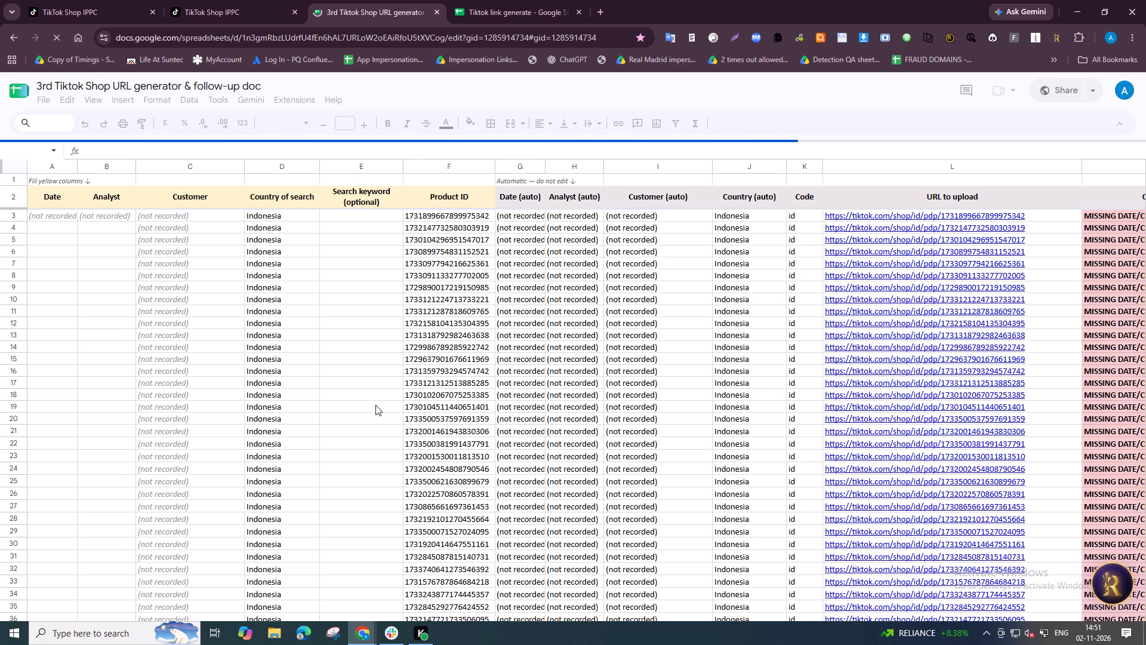
# Examine the last Generator entries, from the MacKenzie Childs rows at 7844 to the batch at 7902, for generated upload URLs.
pyautogui.scroll(-3, 481, 442)
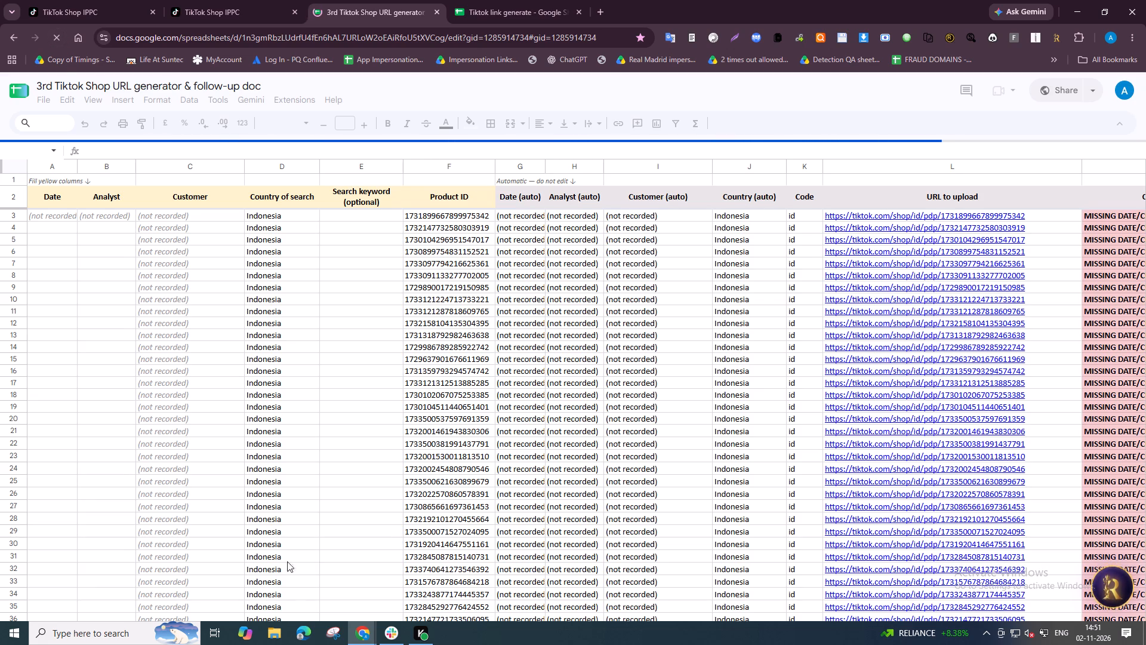
pyautogui.click(1127, 349)
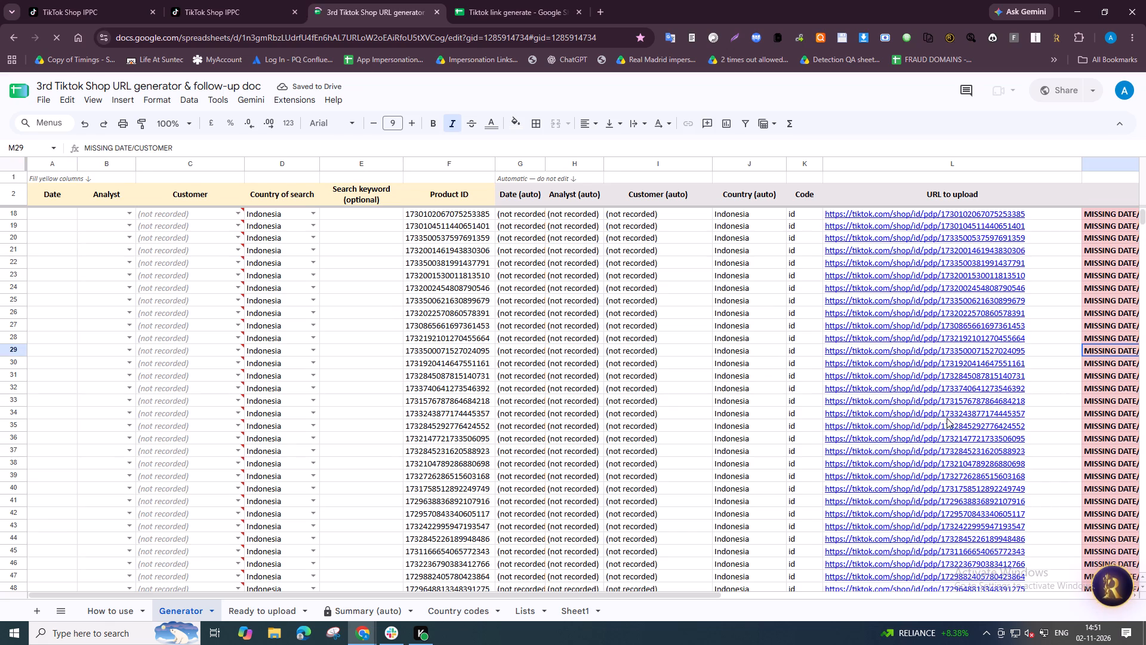
pyautogui.click(563, 401)
pyautogui.scroll(-5, 491, 472)
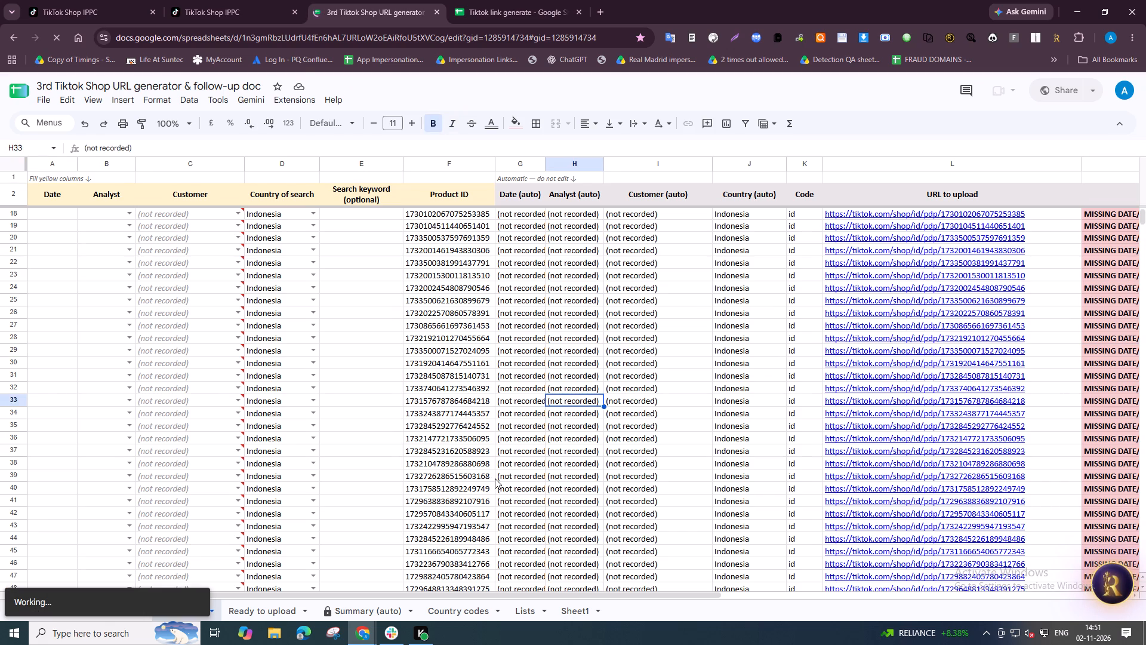
pyautogui.hotkey('ctrl', 'End')
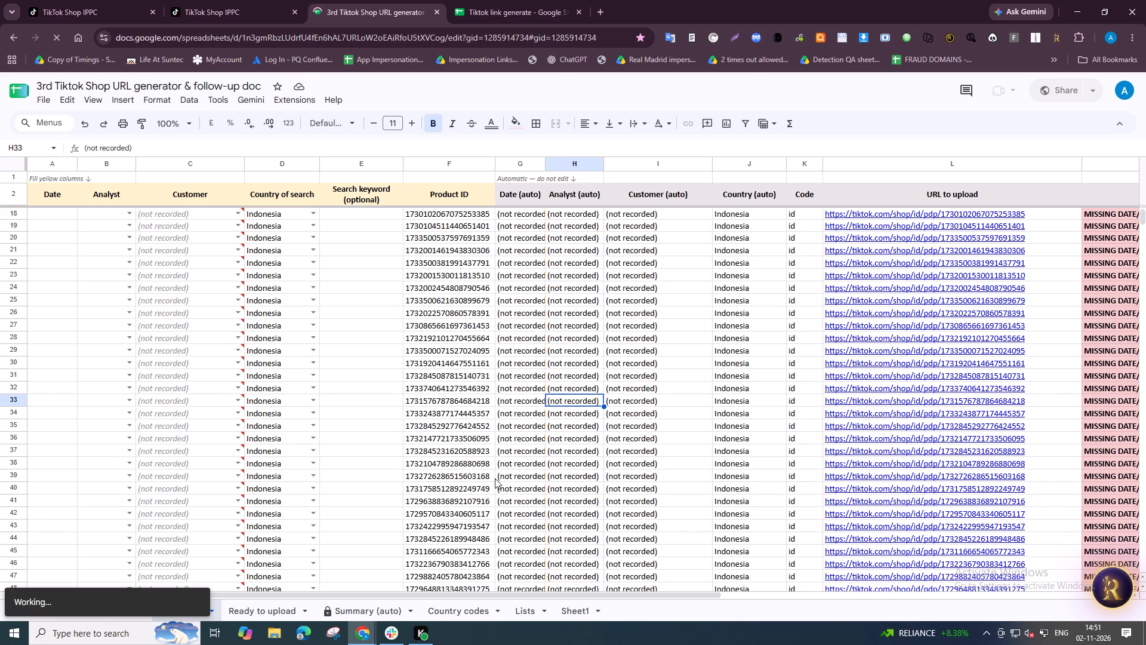
pyautogui.hotkey('ctrl', 'Left')
pyautogui.hotkey('ctrl', 'Left')
pyautogui.hotkey('ctrl', 'Left')
pyautogui.hotkey('ctrl', 'Left')
pyautogui.hotkey('ctrl', 'Down')
pyautogui.hotkey('ctrl', 'Down')
pyautogui.hotkey('ctrl', 'Down')
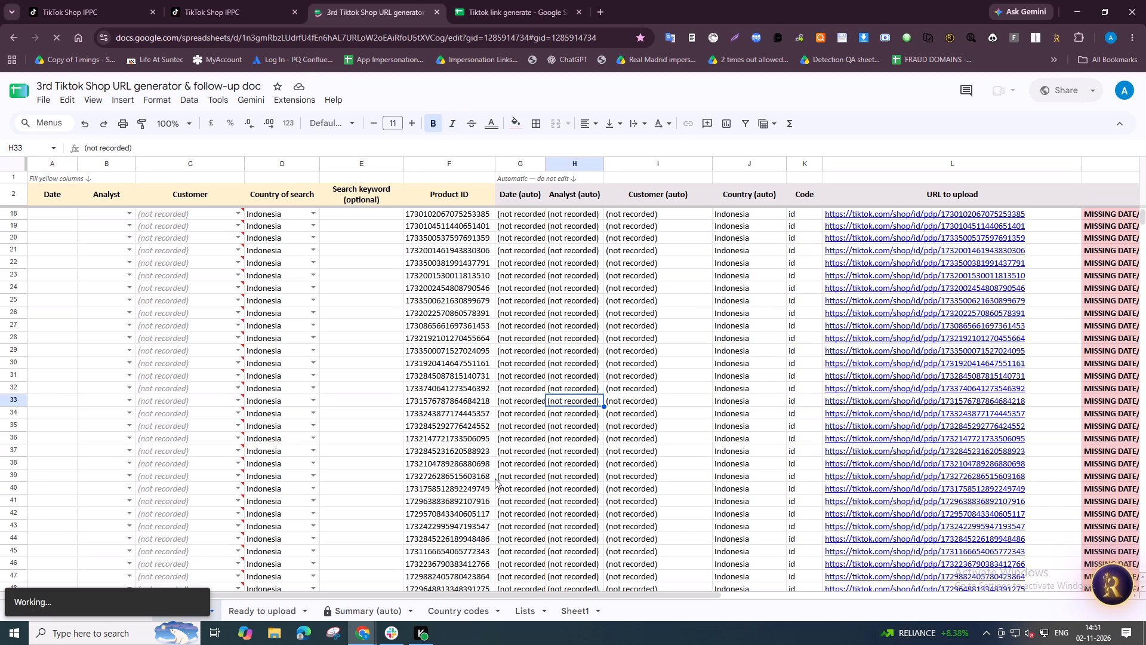
pyautogui.hotkey('ctrl', 'Down')
pyautogui.hotkey('ctrl', 'Down')
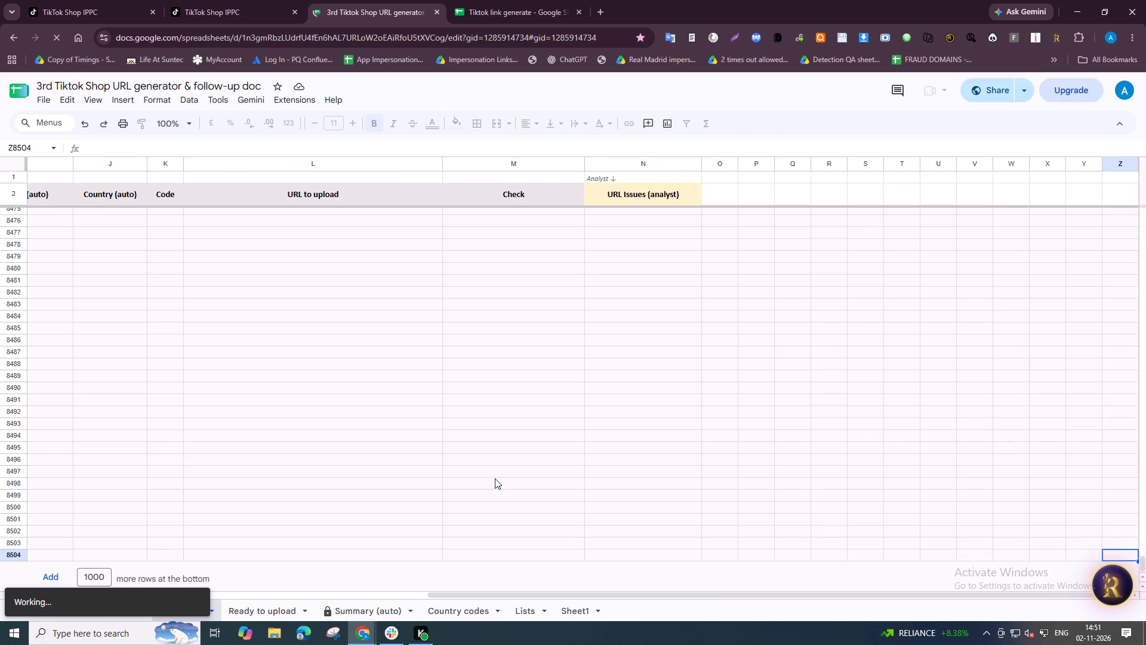
pyautogui.hotkey('ctrl', 'End')
pyautogui.hotkey('ctrl', 'Left')
pyautogui.hotkey('ctrl', 'Left')
pyautogui.hotkey('ctrl', 'Left')
pyautogui.hotkey('ctrl', 'Left')
pyautogui.hotkey('ctrl', 'Left')
pyautogui.hotkey('ctrl', 'Left')
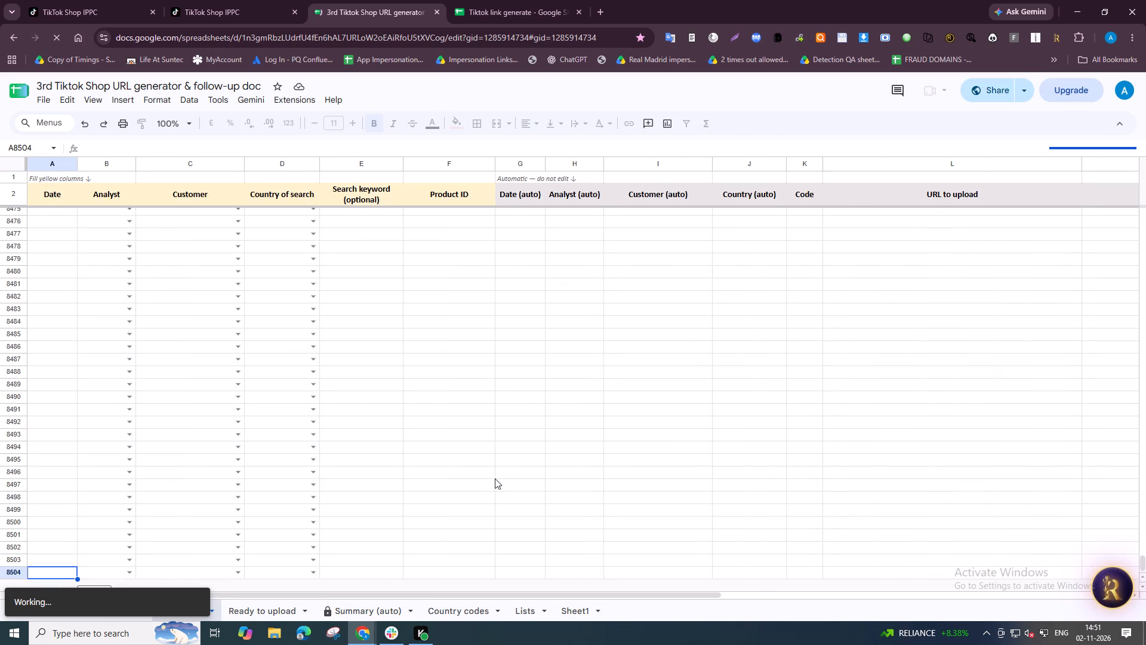
pyautogui.hotkey('ctrl', 'Left')
pyautogui.hotkey('ctrl', 'Left')
pyautogui.hotkey('ctrl', 'Left')
pyautogui.hotkey('ctrl', 'Up')
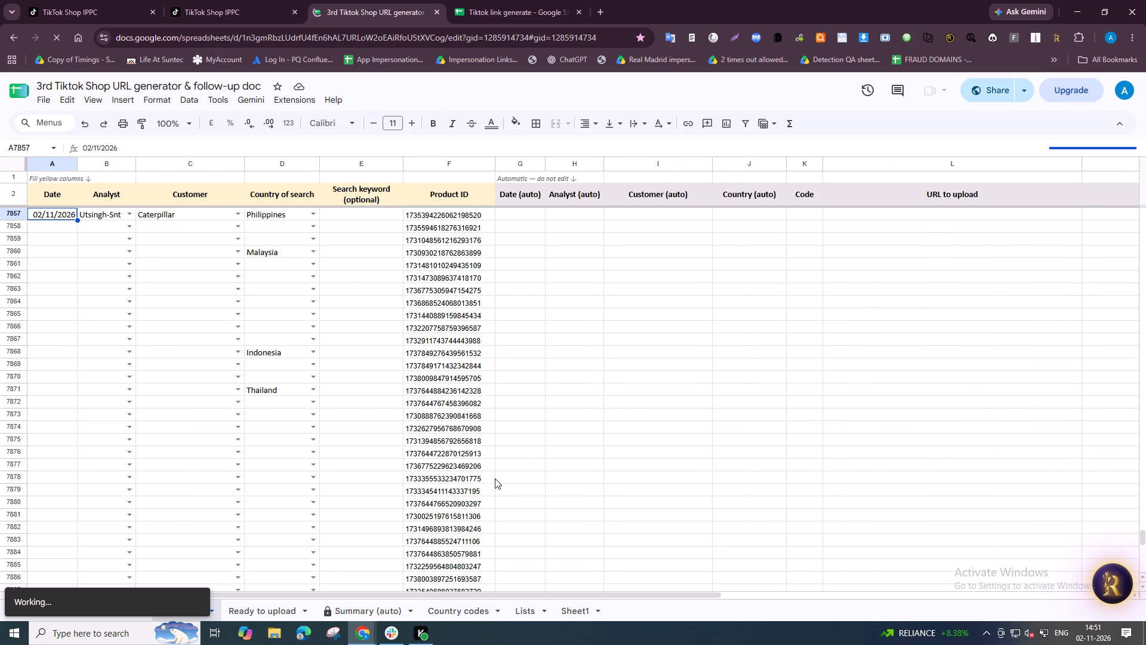
pyautogui.scroll(3, 519, 427)
pyautogui.scroll(-4, 519, 427)
pyautogui.scroll(6, 524, 425)
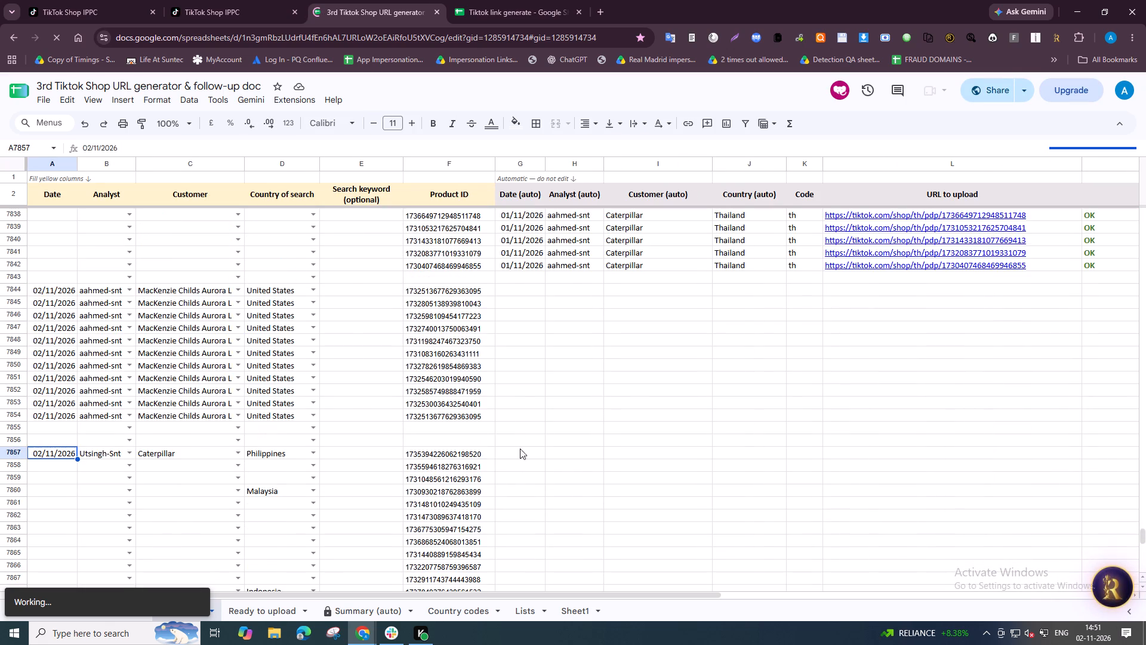
pyautogui.scroll(-5, 432, 503)
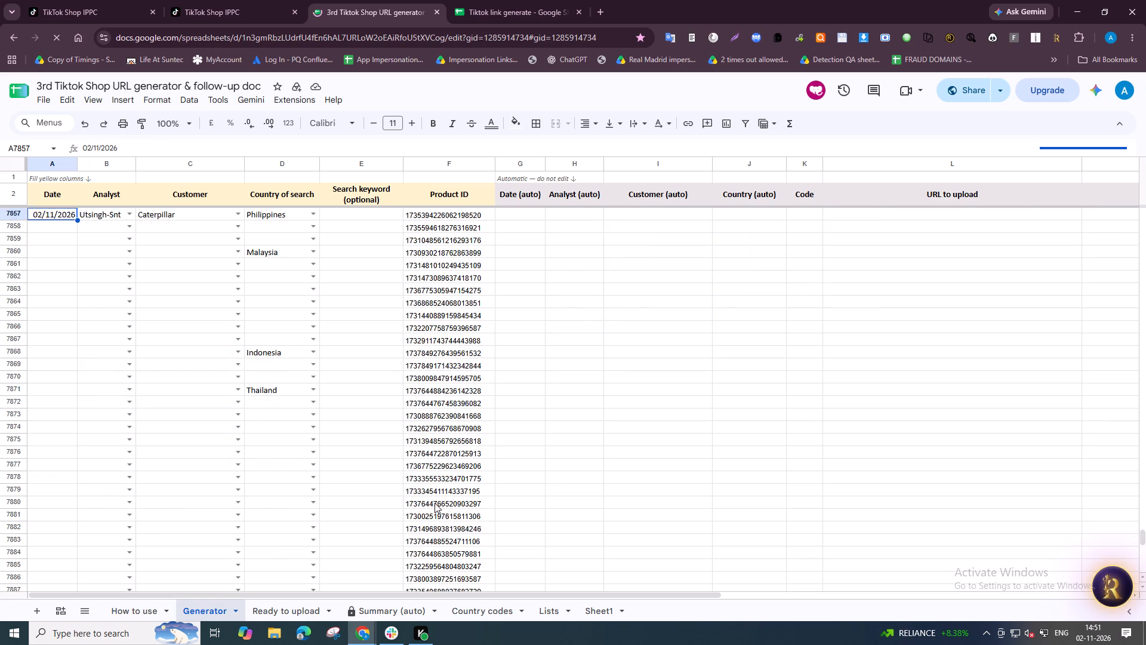
pyautogui.scroll(-8, 445, 495)
pyautogui.click(654, 413)
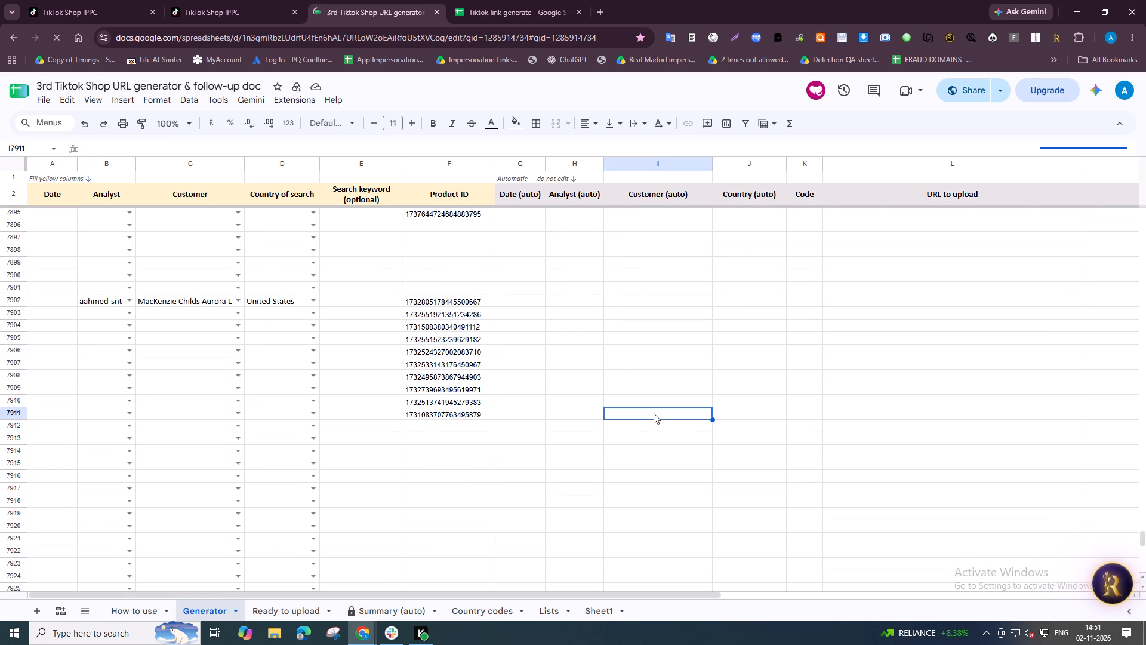
# Copy the MacKenzie Childs batch's product IDs in F7902:F7911.
pyautogui.click(423, 304)
pyautogui.keyDown('shift'); pyautogui.click(439, 410); pyautogui.keyUp('shift')
pyautogui.hotkey('ctrl', 'c')
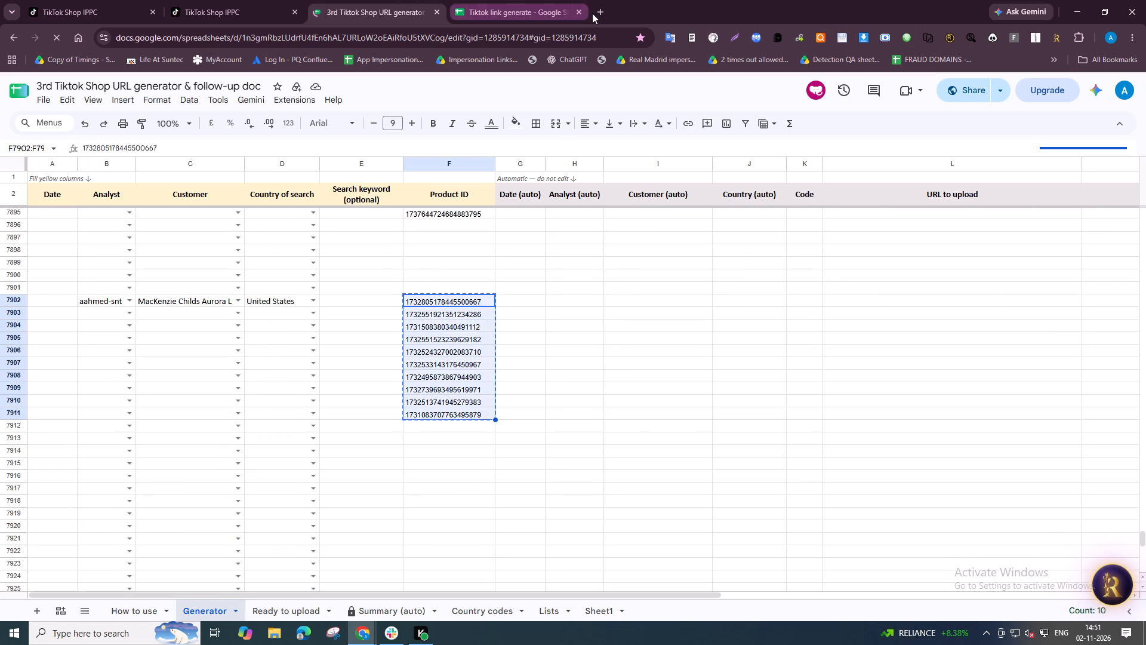
# Open the copy of the 3rd Tiktok Shop URL generator spreadsheet in a new tab.
pyautogui.click(593, 13)
pyautogui.write('copy')
pyautogui.press('Return')
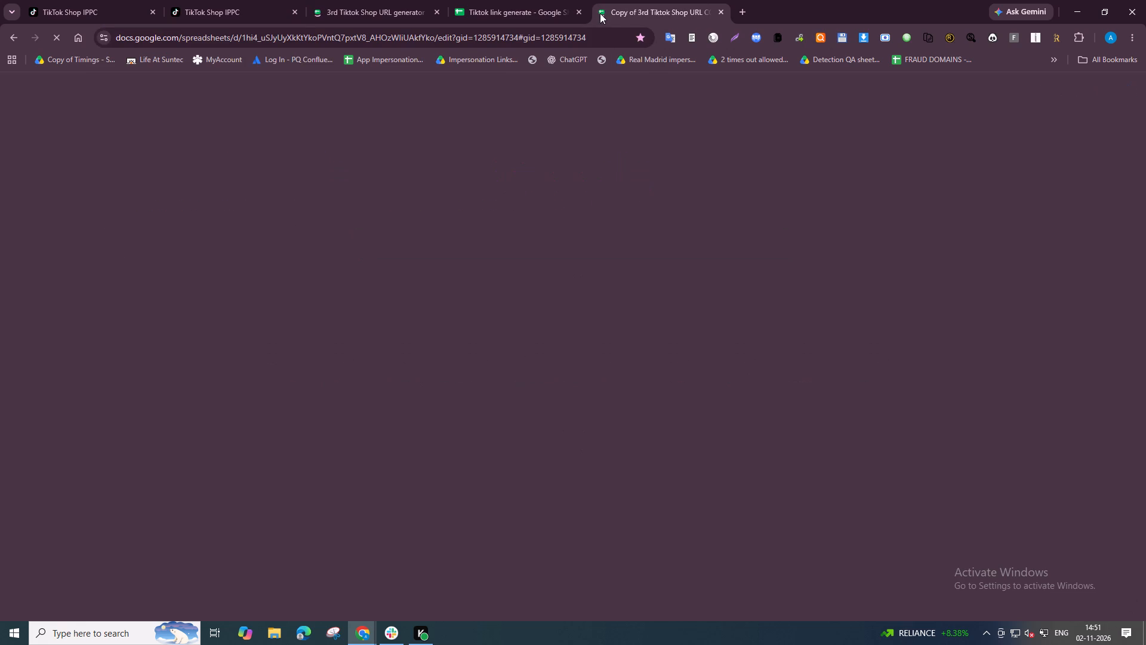
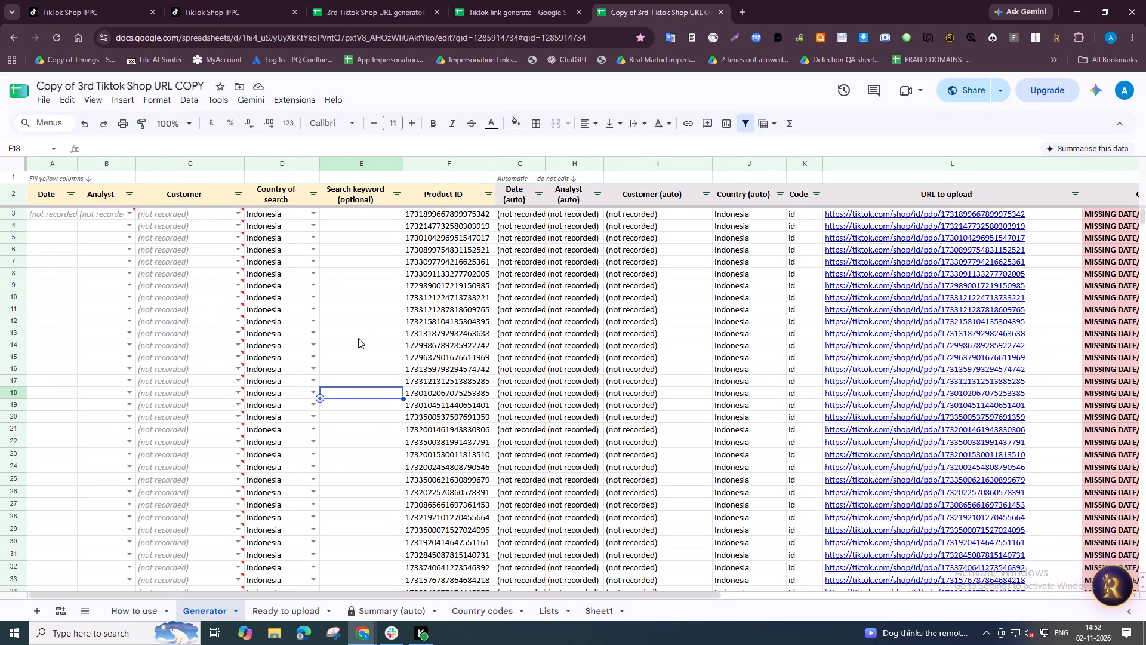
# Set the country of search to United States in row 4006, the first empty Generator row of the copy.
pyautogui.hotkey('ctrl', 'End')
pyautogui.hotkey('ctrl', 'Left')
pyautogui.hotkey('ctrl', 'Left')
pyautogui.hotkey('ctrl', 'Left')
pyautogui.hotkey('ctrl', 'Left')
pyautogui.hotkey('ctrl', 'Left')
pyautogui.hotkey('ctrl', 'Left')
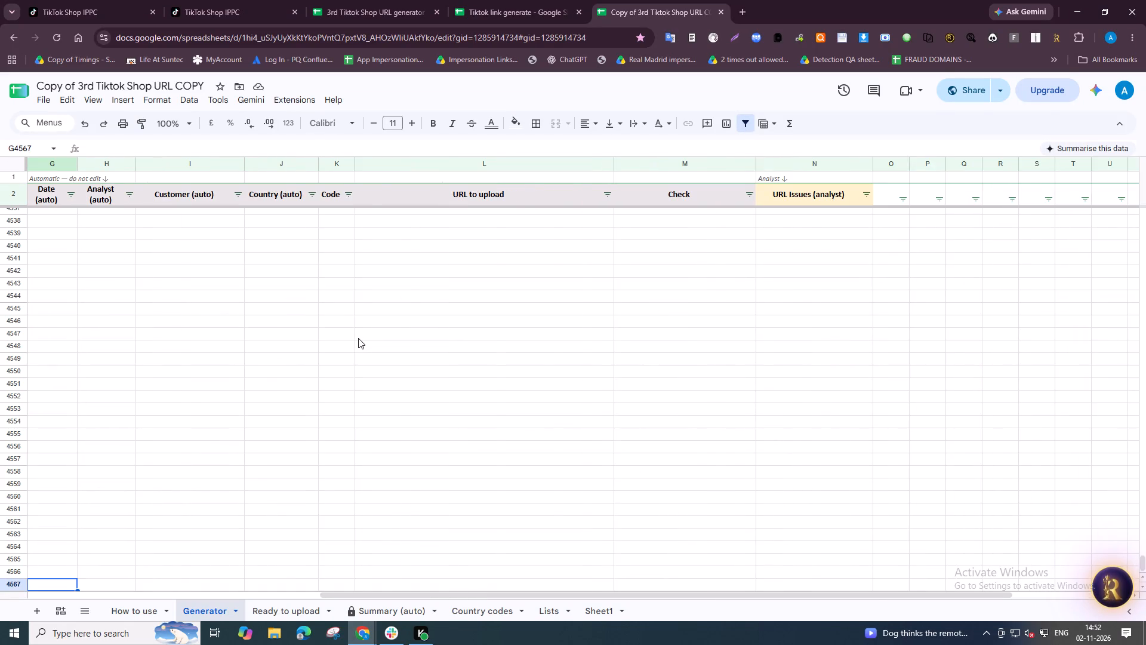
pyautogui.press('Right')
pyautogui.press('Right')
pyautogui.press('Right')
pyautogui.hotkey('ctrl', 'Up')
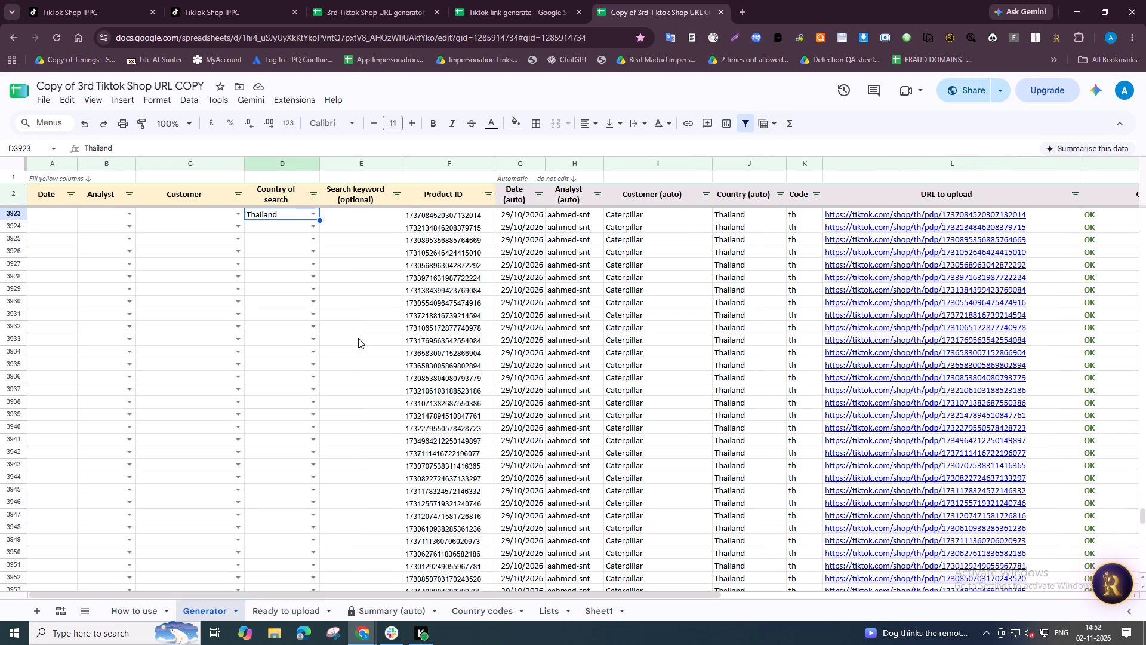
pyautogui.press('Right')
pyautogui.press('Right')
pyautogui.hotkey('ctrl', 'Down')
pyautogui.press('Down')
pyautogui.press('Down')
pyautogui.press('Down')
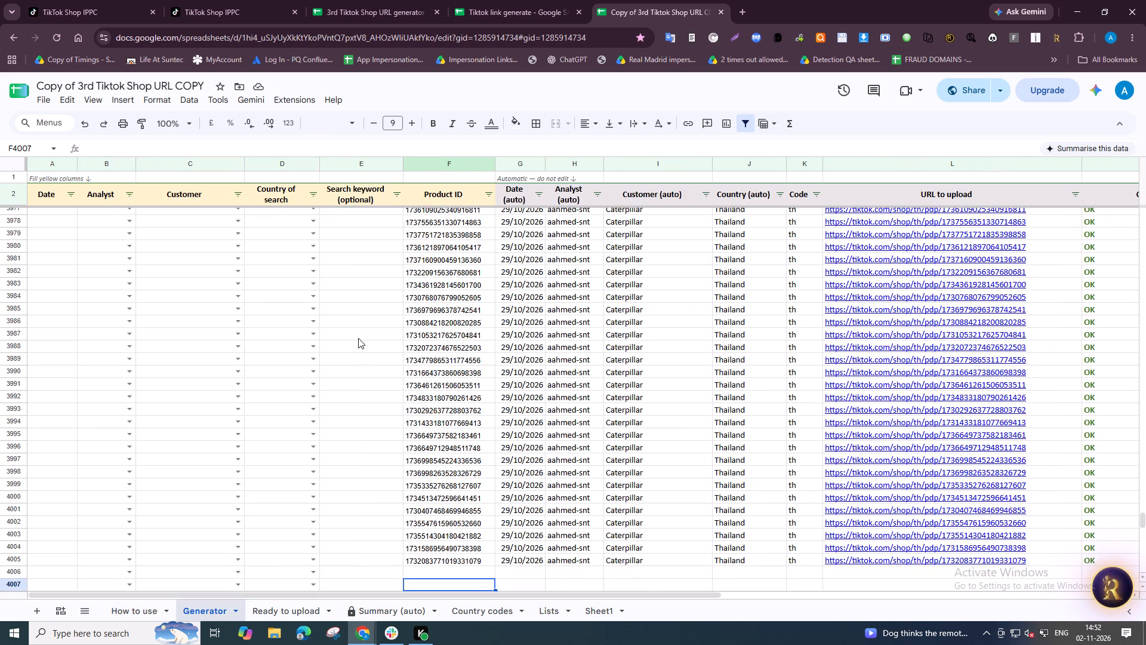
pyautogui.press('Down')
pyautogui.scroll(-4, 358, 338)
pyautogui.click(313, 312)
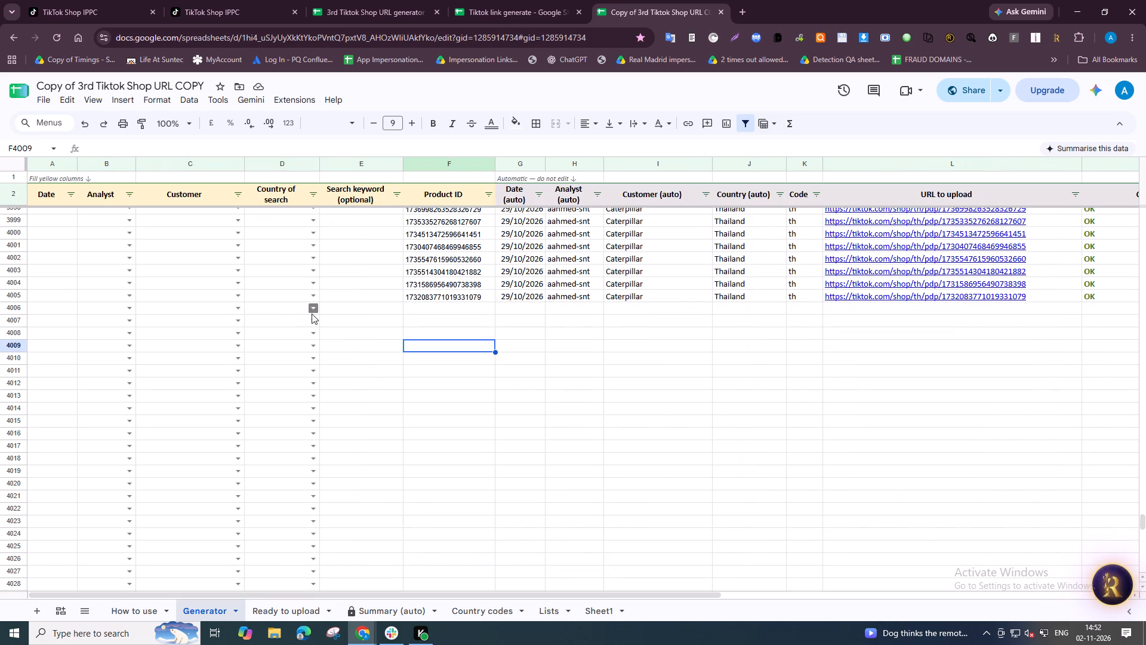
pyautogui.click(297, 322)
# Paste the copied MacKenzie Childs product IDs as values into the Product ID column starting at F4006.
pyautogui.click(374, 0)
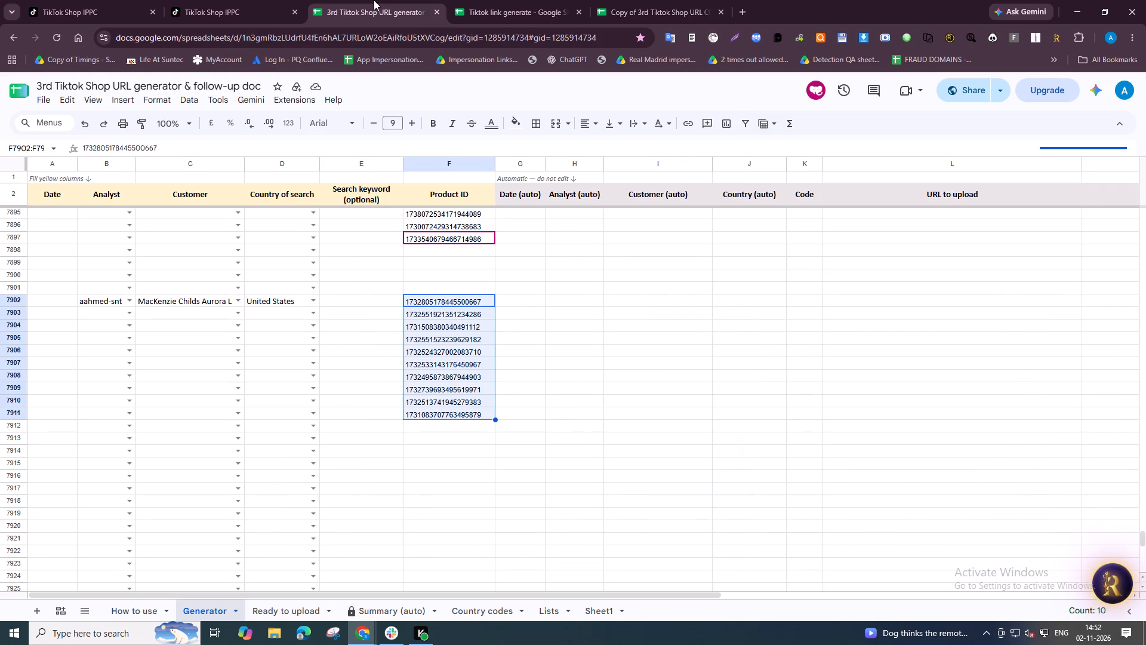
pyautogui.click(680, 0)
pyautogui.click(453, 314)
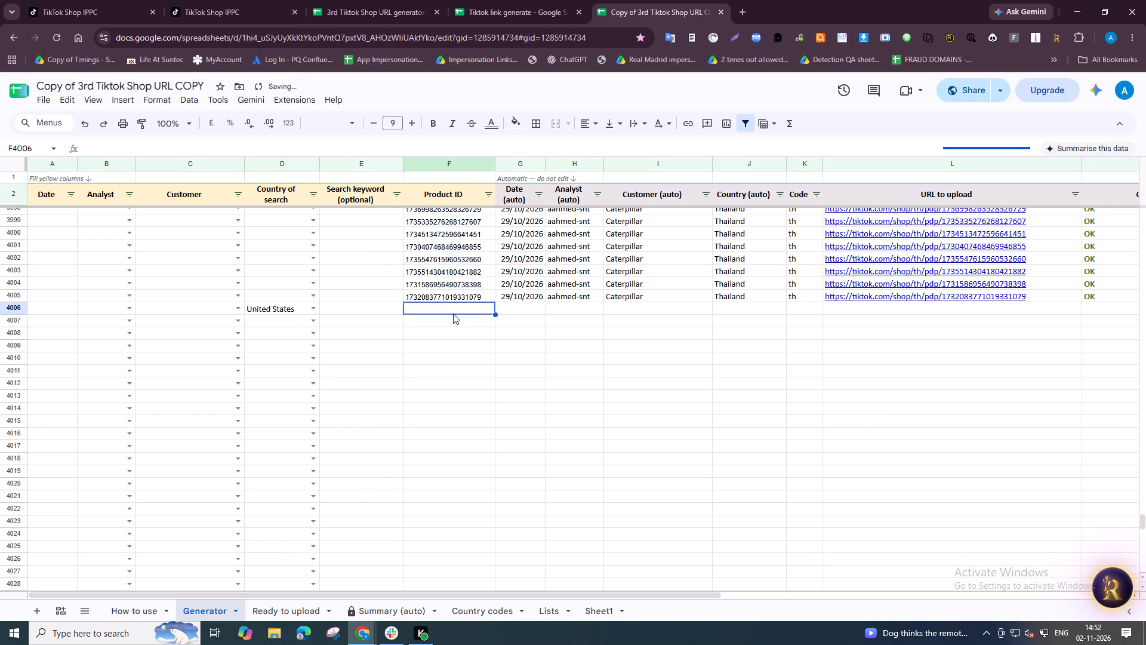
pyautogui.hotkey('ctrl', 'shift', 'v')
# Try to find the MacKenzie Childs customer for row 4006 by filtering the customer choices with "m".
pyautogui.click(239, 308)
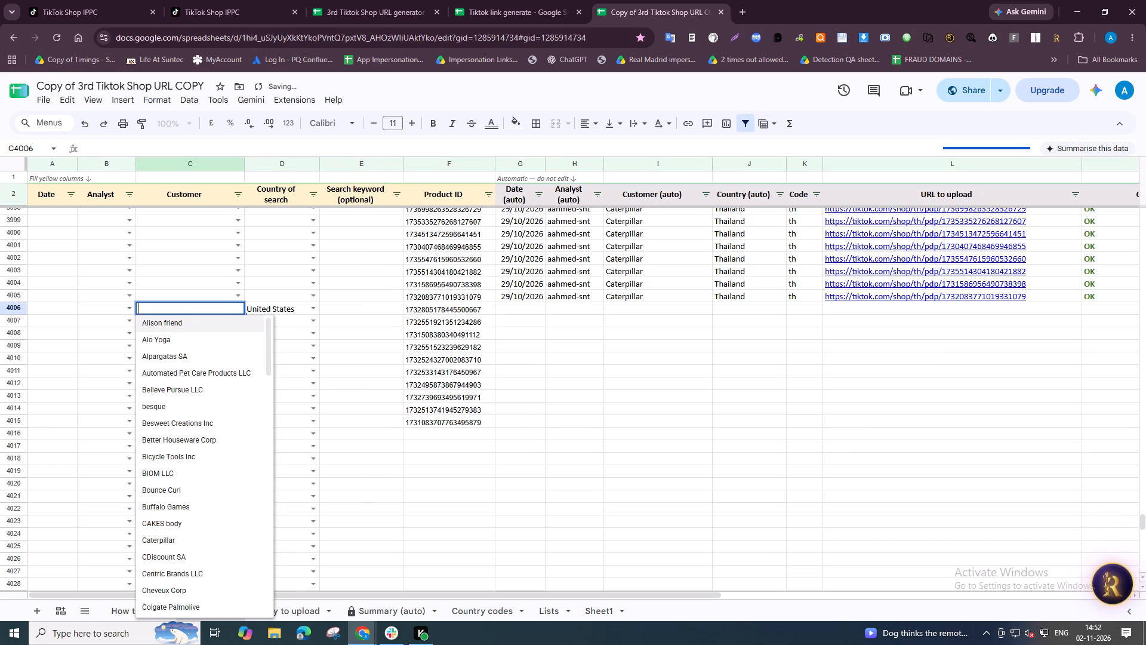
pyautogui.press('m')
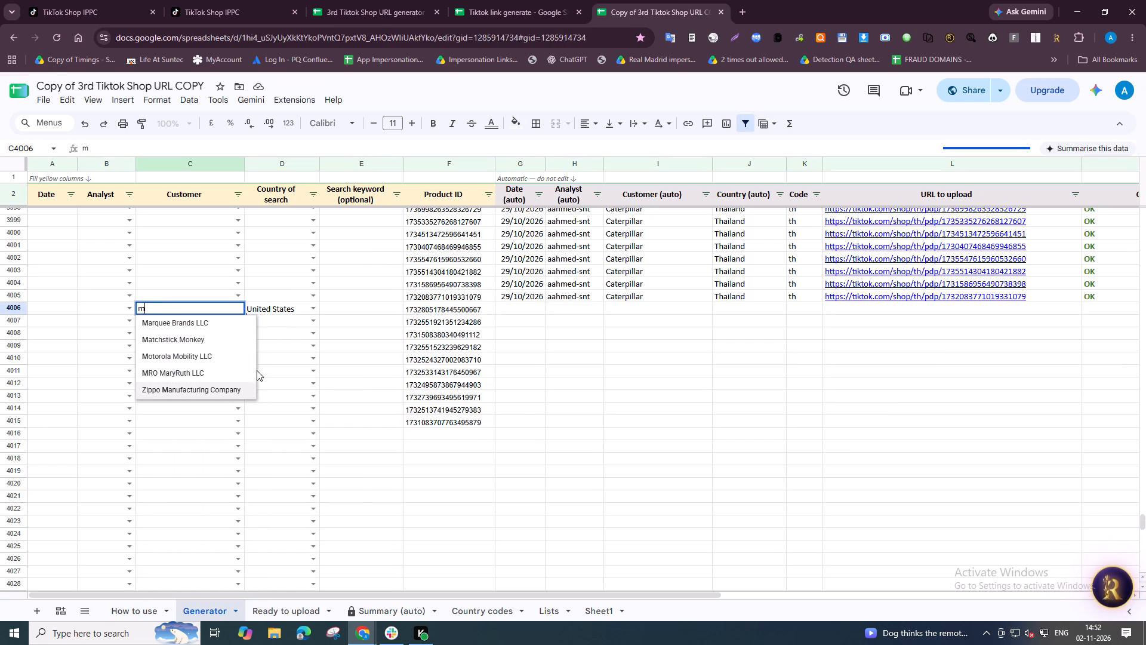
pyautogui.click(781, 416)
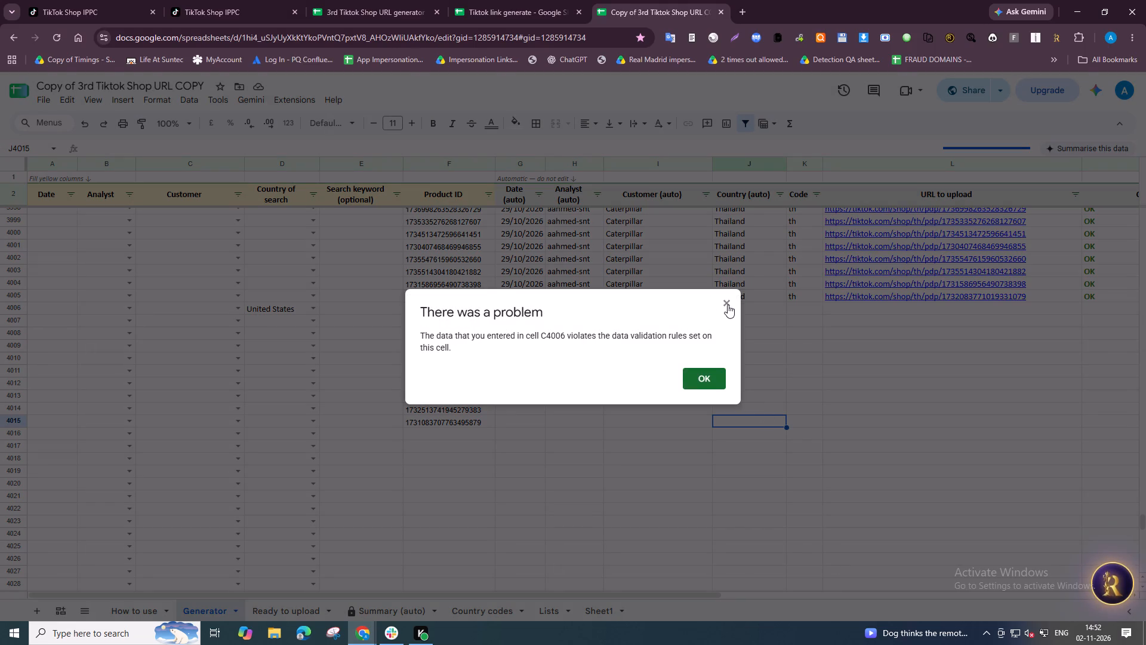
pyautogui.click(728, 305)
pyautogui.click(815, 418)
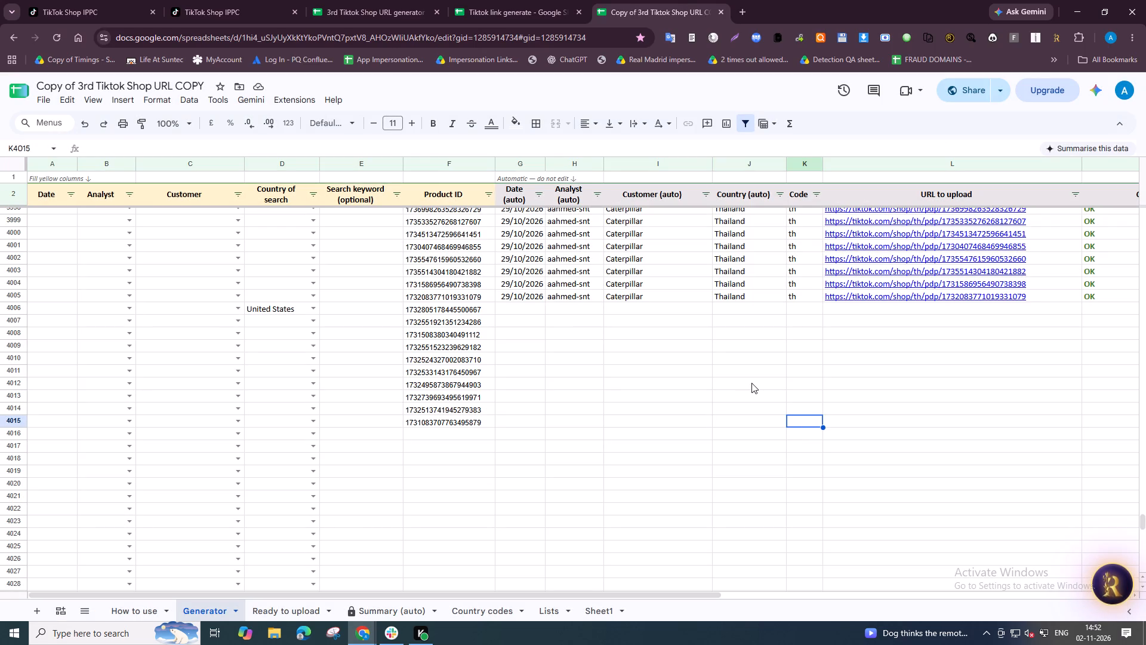
# Check the original 3rd Tiktok Shop URL generator spreadsheet for upload URLs on the MacKenzie Childs batch.
pyautogui.click(452, 0)
pyautogui.click(395, 0)
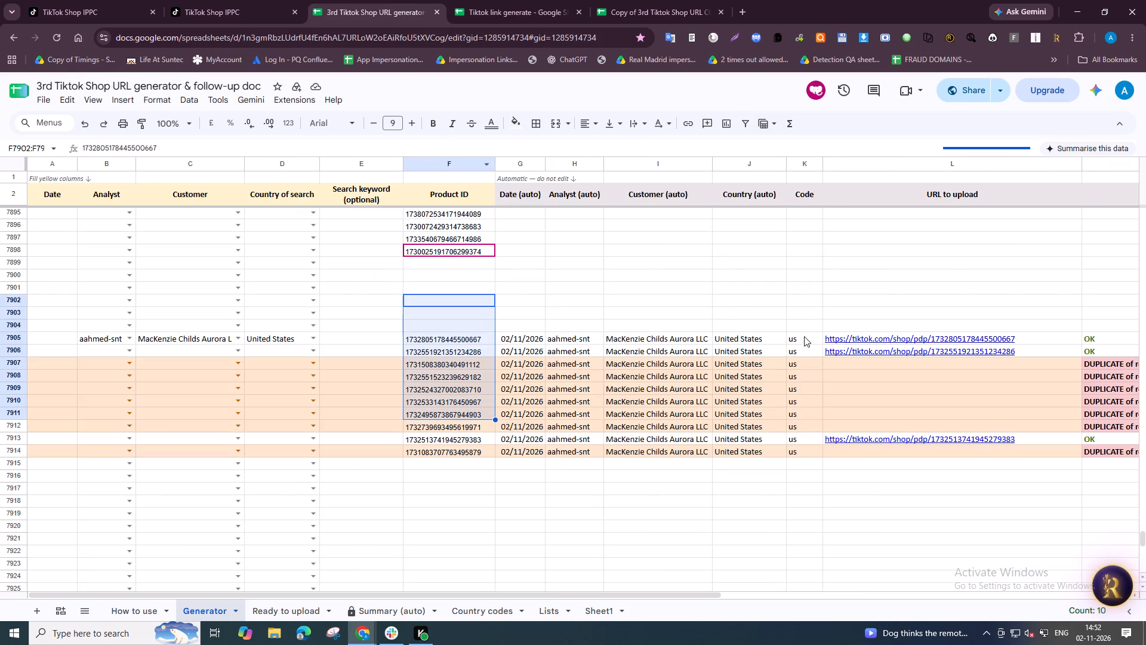
pyautogui.click(695, 3)
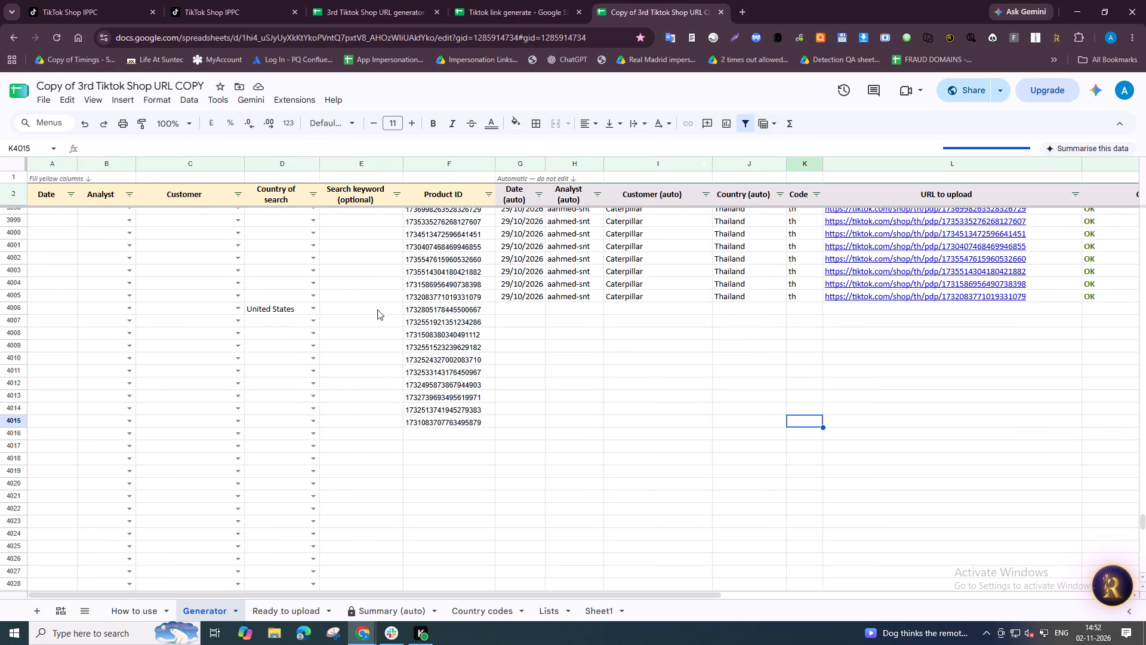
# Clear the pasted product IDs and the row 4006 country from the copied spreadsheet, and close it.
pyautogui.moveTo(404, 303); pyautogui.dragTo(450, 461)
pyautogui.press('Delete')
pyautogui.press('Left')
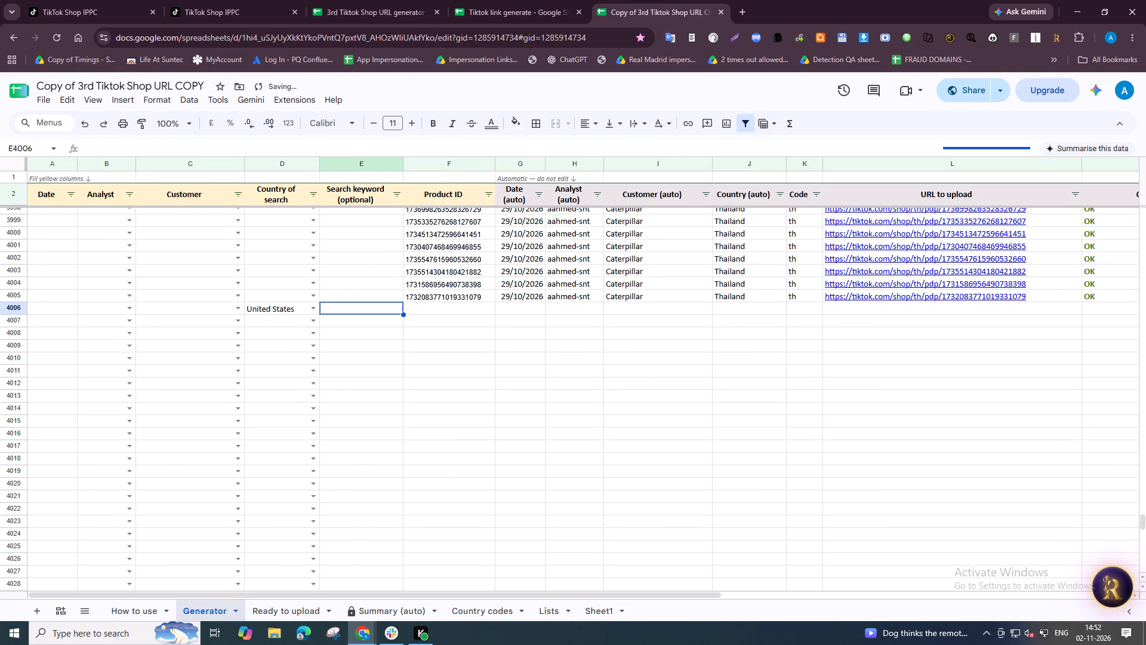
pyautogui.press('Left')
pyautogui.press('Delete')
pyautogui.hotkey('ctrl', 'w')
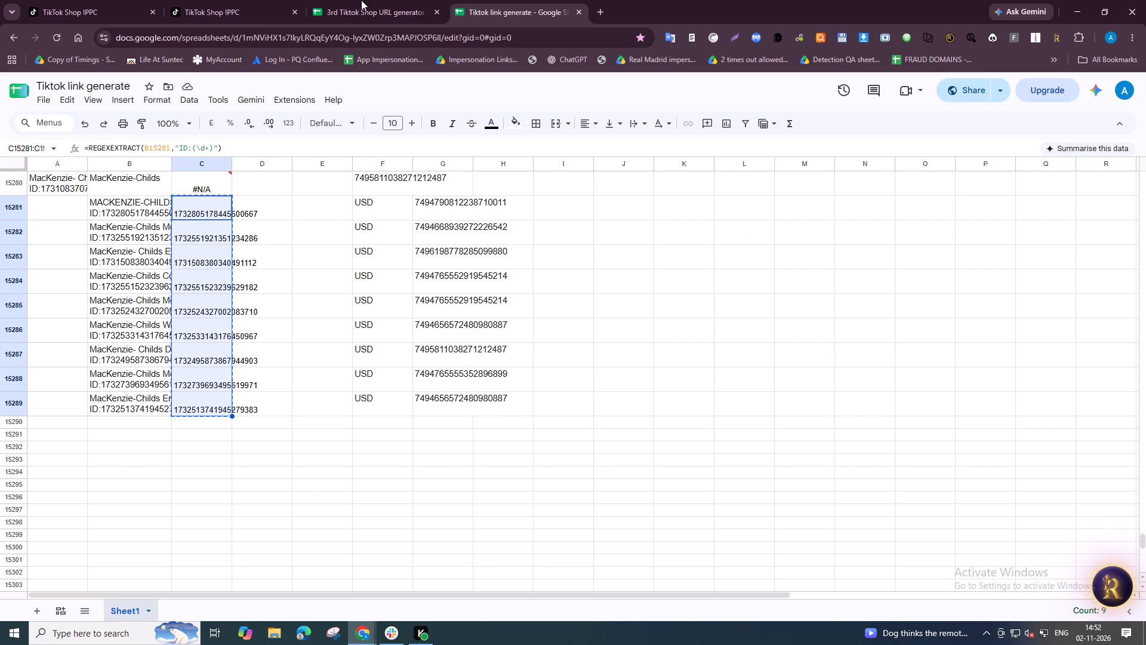
# Copy the MacKenzie Childs batch's upload URLs in L7905:L7913 of the original URL generator spreadsheet.
pyautogui.click(364, 0)
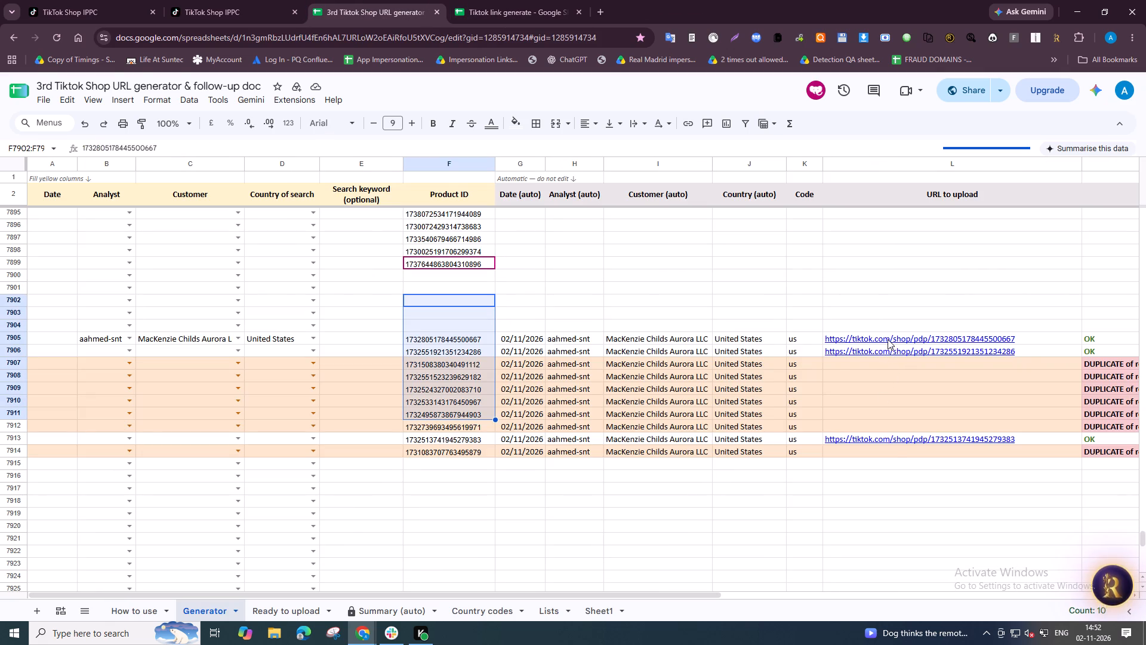
pyautogui.click(888, 339)
pyautogui.keyDown('shift'); pyautogui.click(892, 443); pyautogui.keyUp('shift')
pyautogui.hotkey('ctrl', 'c')
# Switch to the second TikTok Shop IPPC complaint form and set its country or region to United States.
pyautogui.click(250, 0)
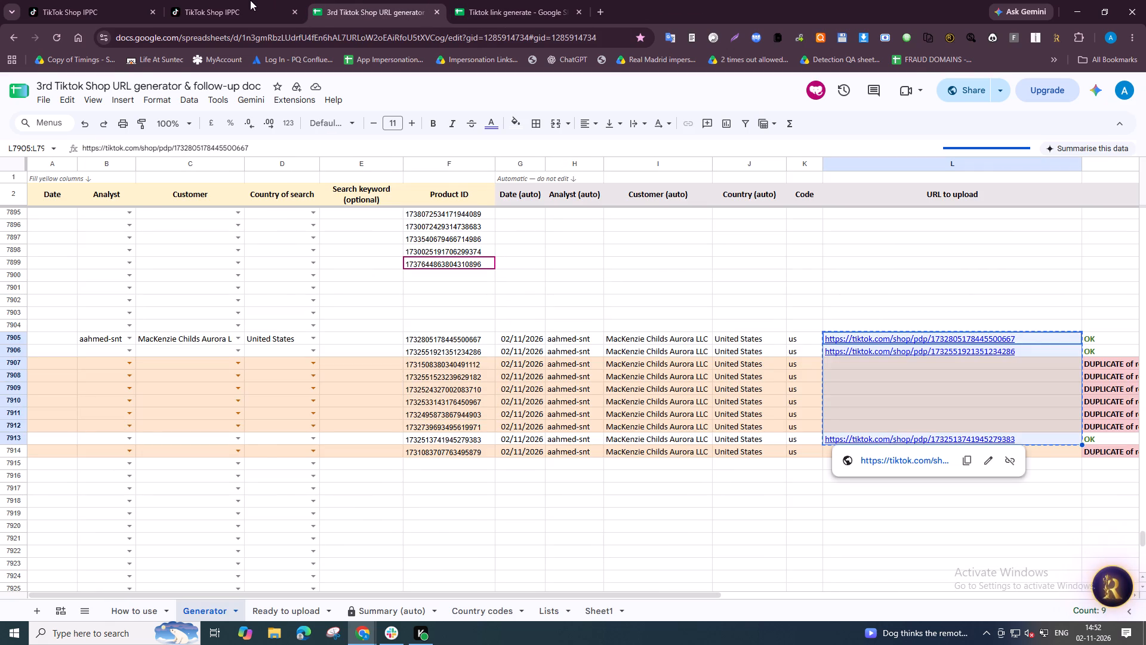
pyautogui.click(427, 233)
pyautogui.scroll(11, 444, 285)
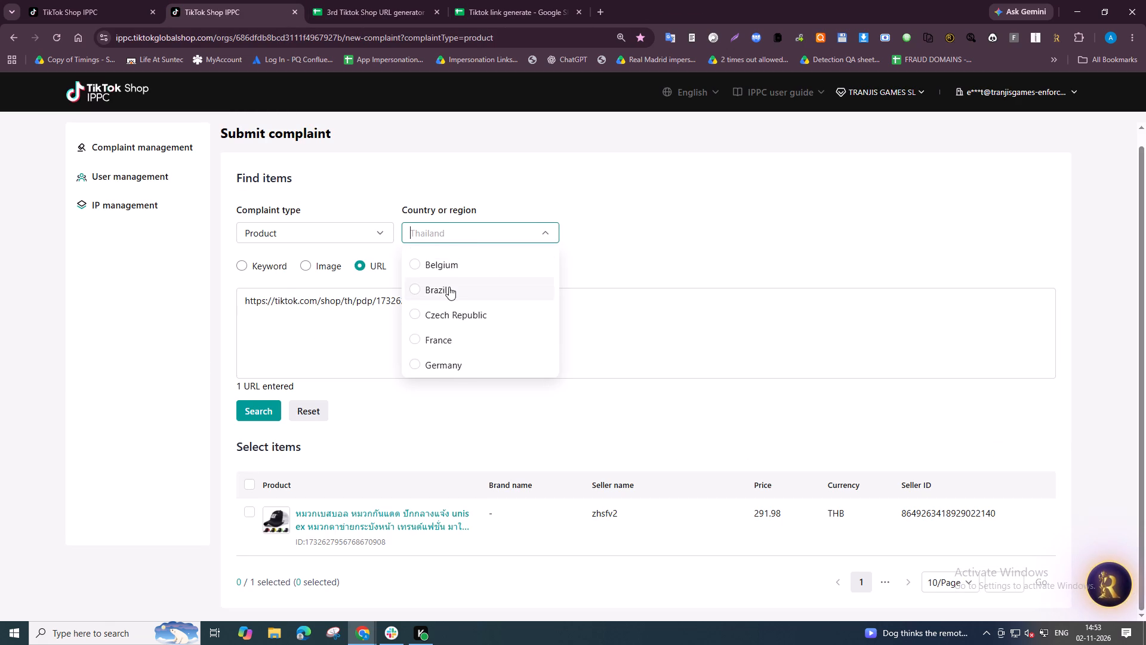
pyautogui.scroll(5, 443, 268)
pyautogui.press('u')
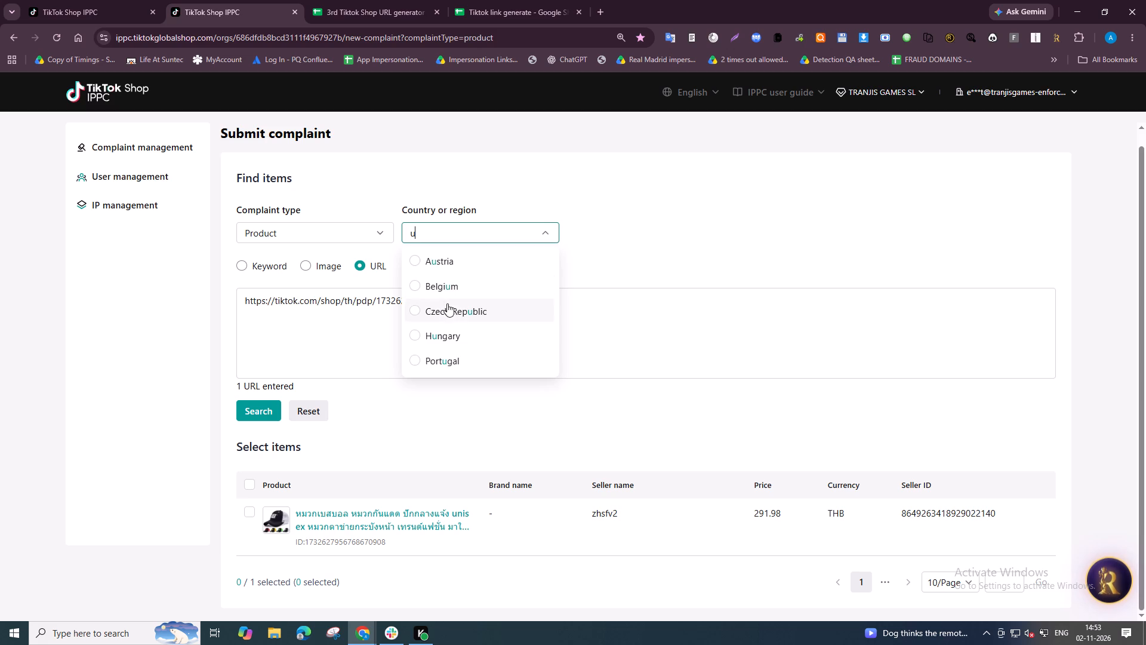
pyautogui.press('s')
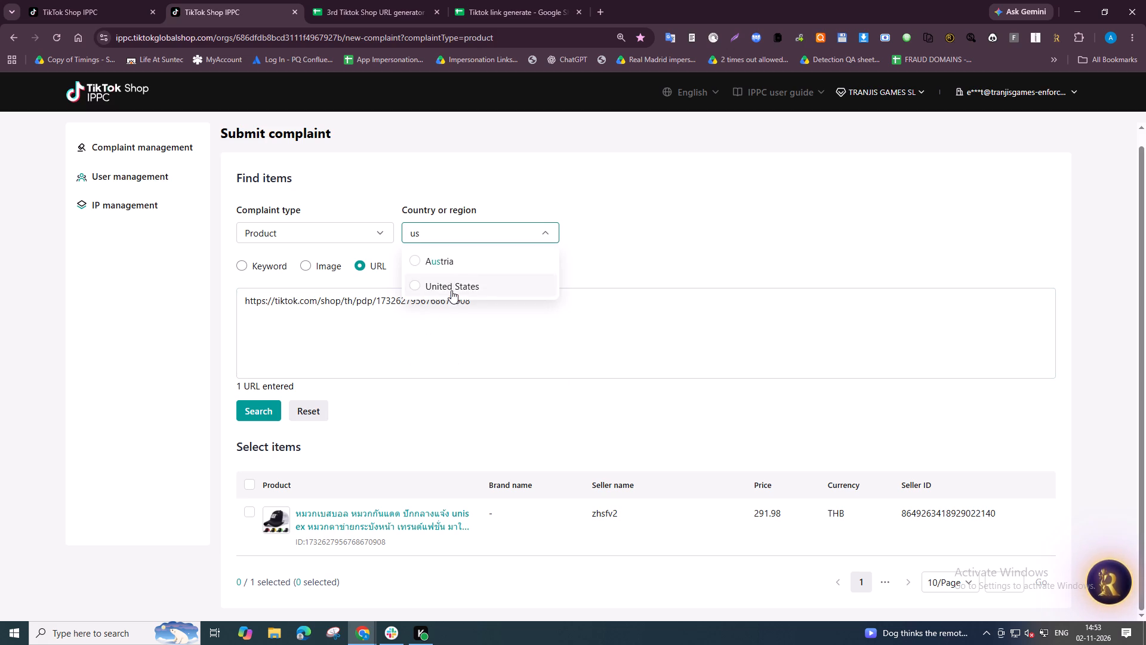
pyautogui.click(452, 294)
pyautogui.click(792, 389)
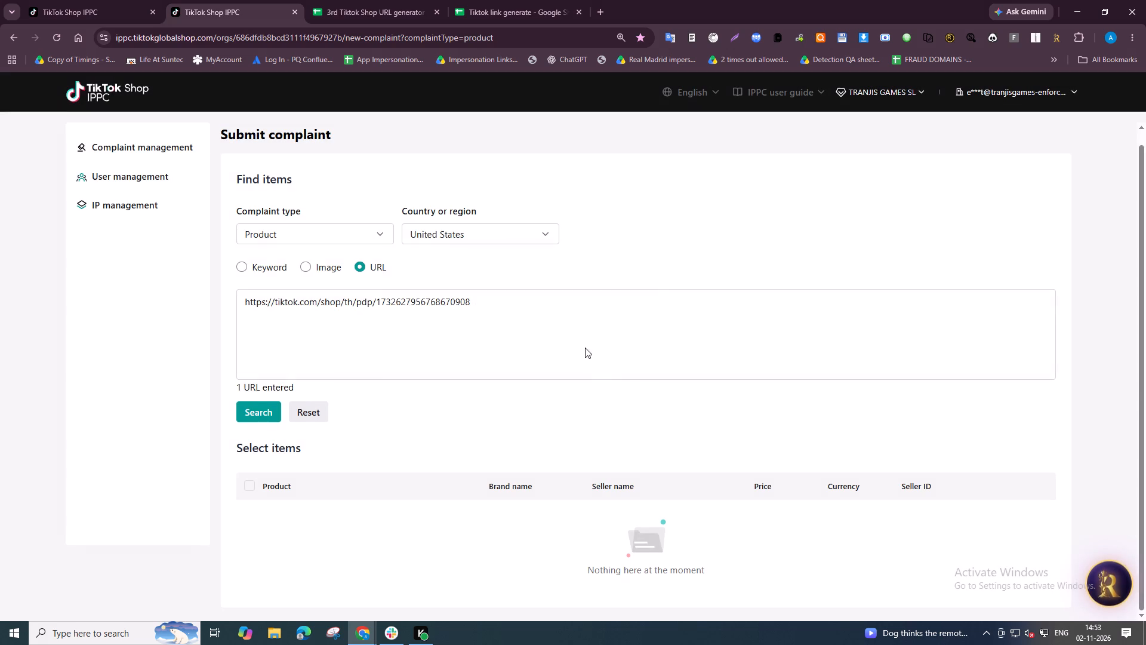
# Replace the existing complaint URL with the copied MacKenzie Childs product URLs and search for the items.
pyautogui.click(585, 346)
pyautogui.hotkey('ctrl', 'a')
pyautogui.hotkey('ctrl', 'v')
pyautogui.click(264, 408)
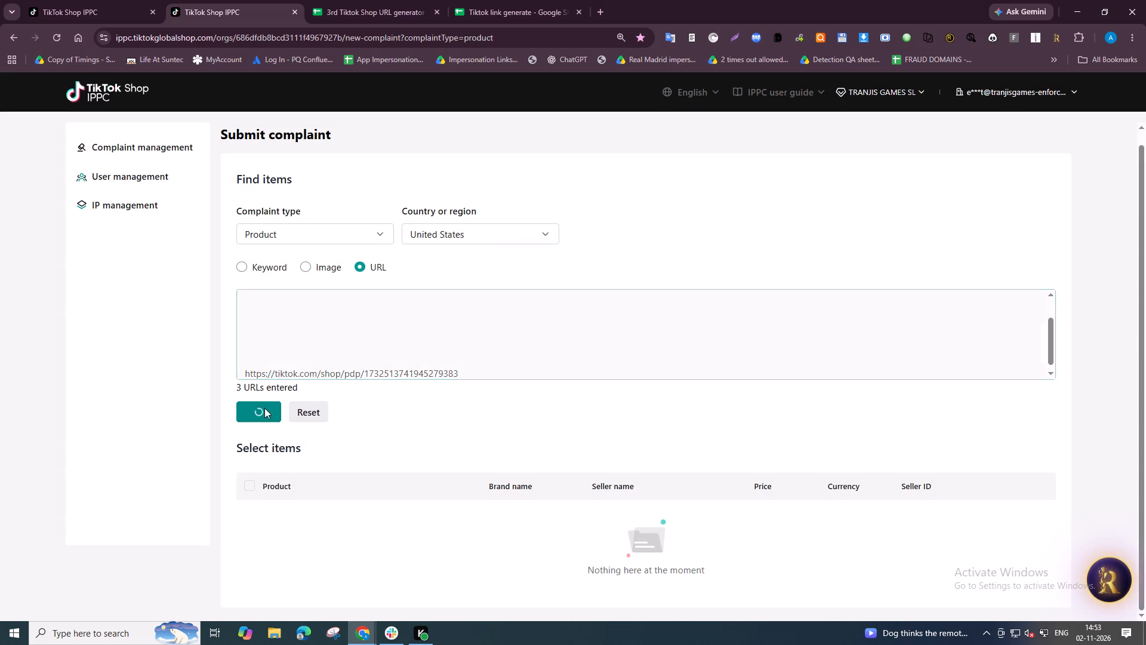
# Examine the product images of the MacKenzie-Childs utensil holders in the search results.
pyautogui.scroll(-5, 272, 411)
pyautogui.click(274, 411)
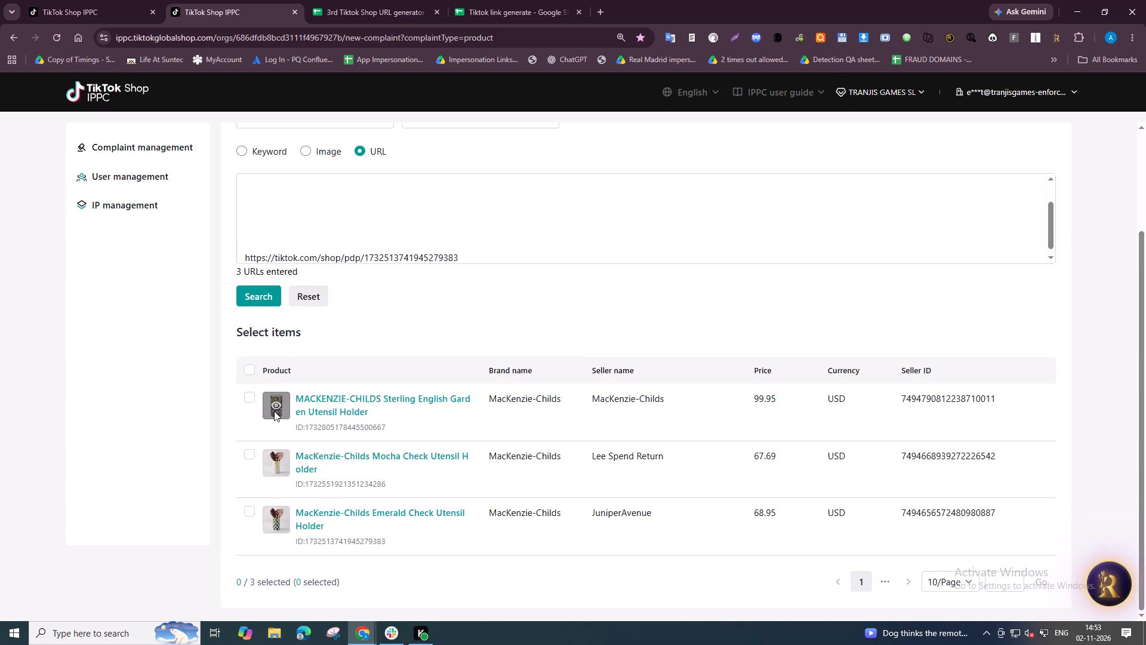
pyautogui.click(264, 413)
pyautogui.click(272, 451)
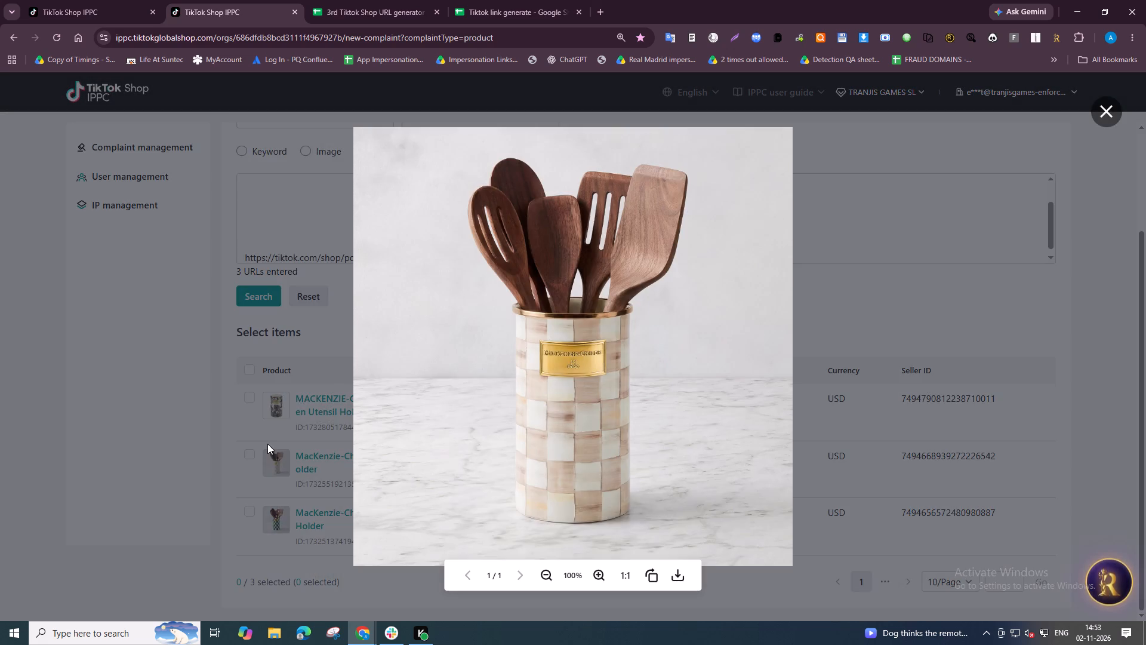
pyautogui.click(267, 444)
pyautogui.click(272, 520)
pyautogui.click(254, 490)
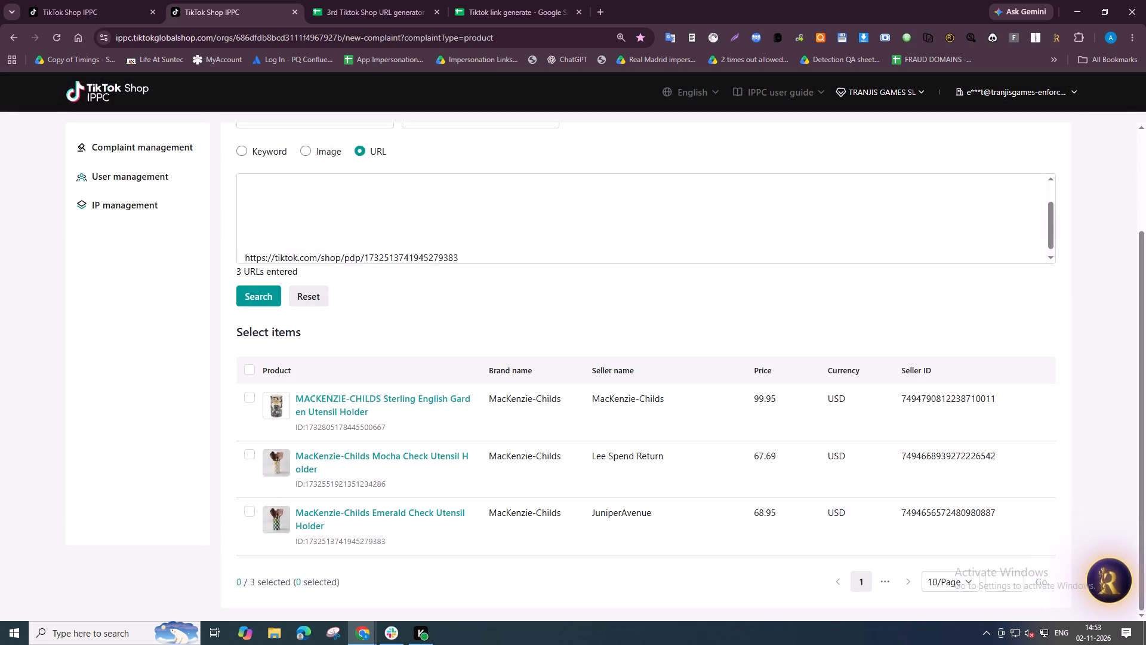
# Copy all the product URLs entered in the complaint form's URL search.
pyautogui.click(468, 230)
pyautogui.hotkey('ctrl', 'a')
pyautogui.hotkey('ctrl', 'c')
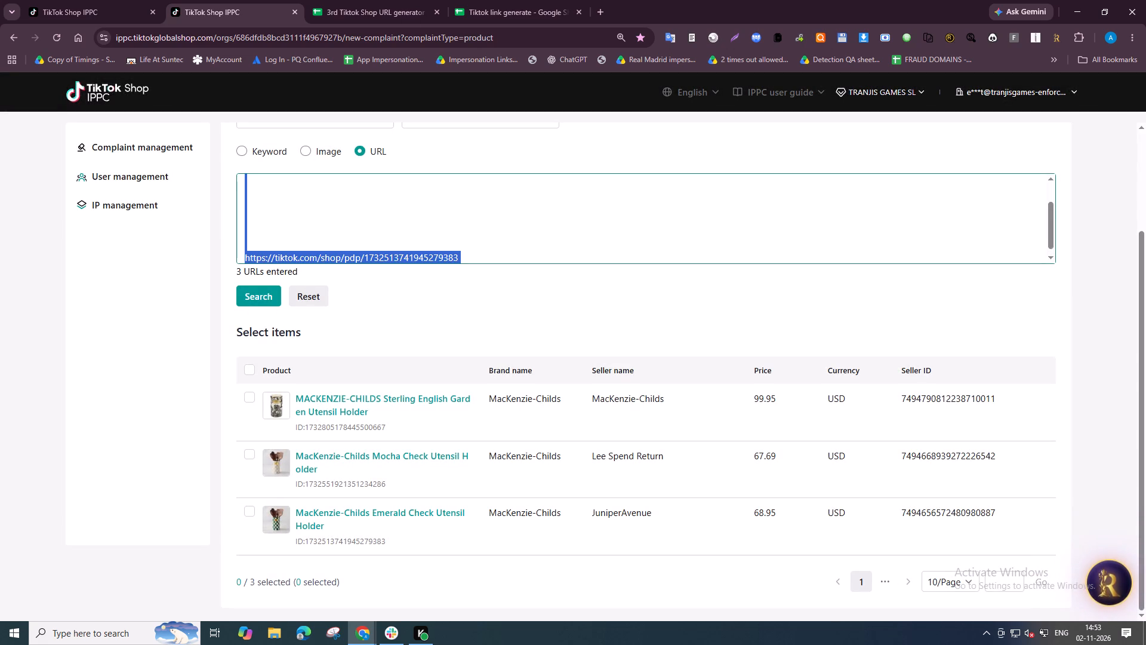
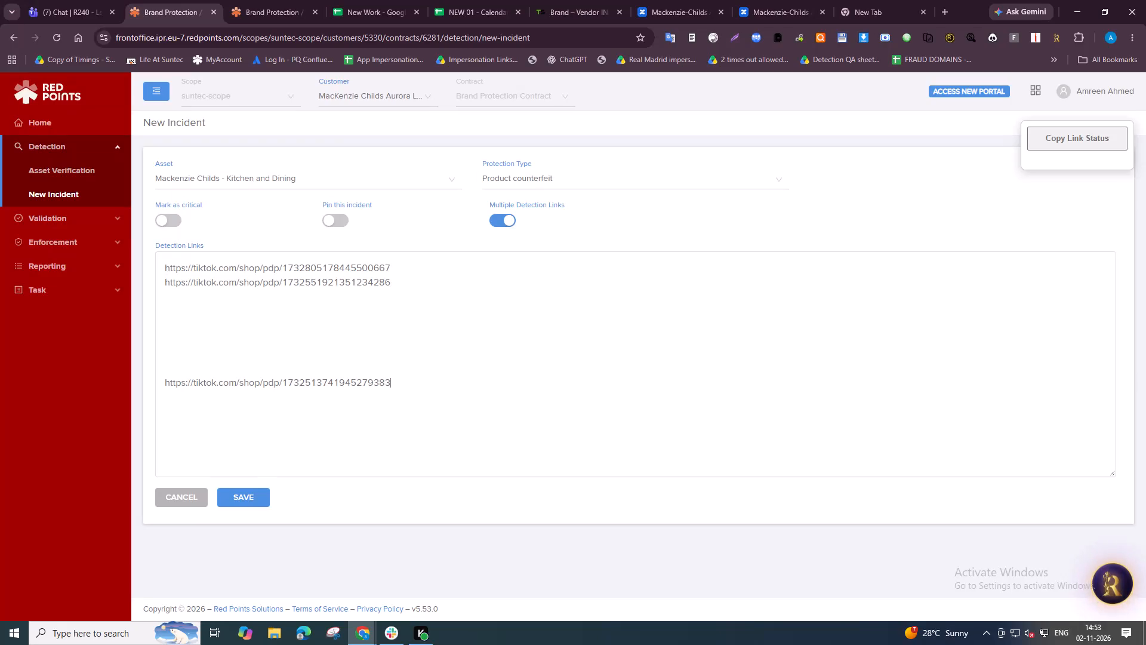
# Save the three TikTok Shop links as Product counterfeit incidents for the Mackenzie Childs - Kitchen and Dining asset.
pyautogui.click(255, 494)
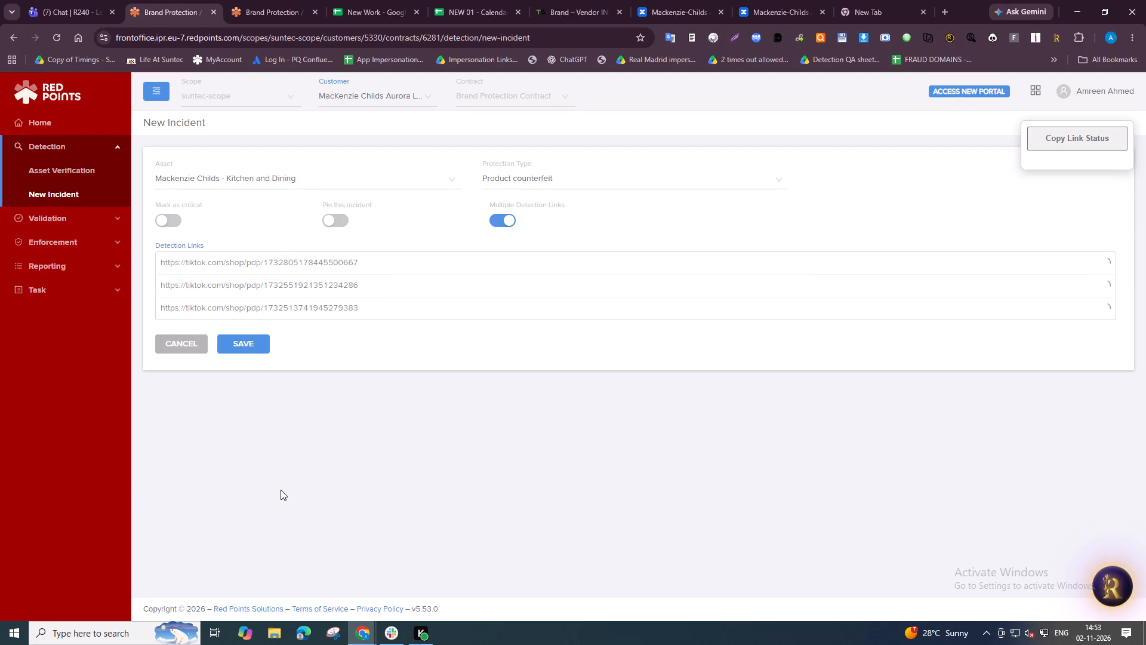
# Copy the link status results and paste them below the existing rows in the New sheet of the New Work spreadsheet.
pyautogui.click(1073, 142)
pyautogui.click(364, 0)
pyautogui.hotkey('ctrl', 'v')
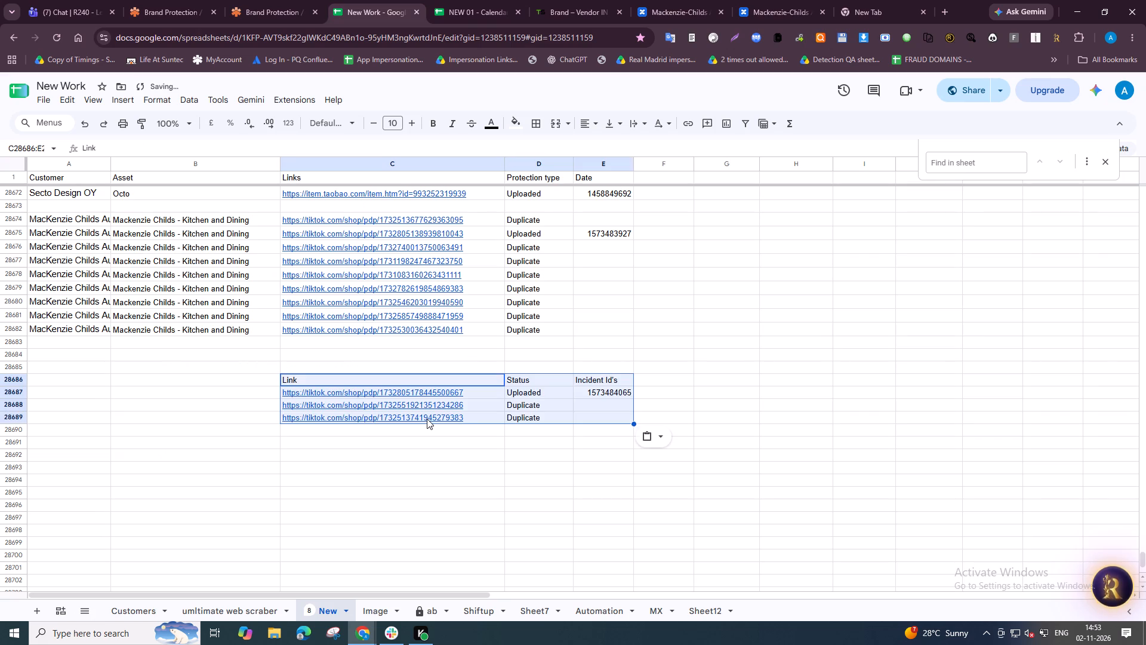
# Move the three pasted link rows, without their header, directly beneath the last MacKenzie Childs link, starting at row 28683.
pyautogui.press('Up')
pyautogui.press('Down')
pyautogui.hotkey('ctrl', 'Down')
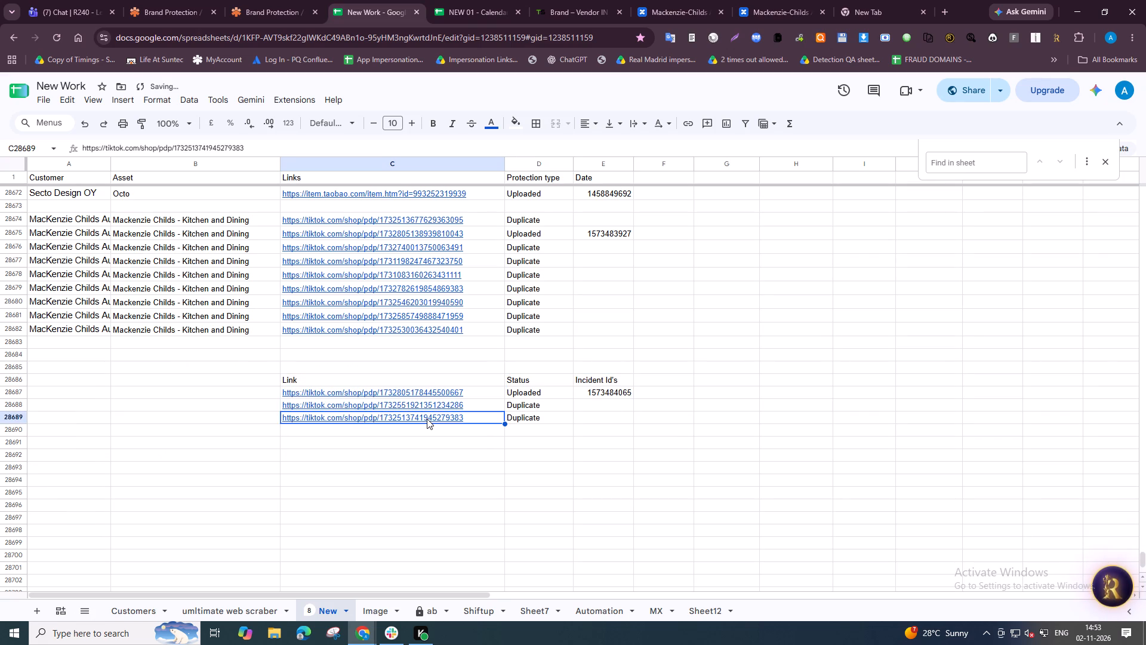
pyautogui.press('Up')
pyautogui.press('Up')
pyautogui.hotkey('ctrl', 'shift', 'Down')
pyautogui.hotkey('ctrl', 'shift', 'Right')
pyautogui.hotkey('shift', 'Right')
pyautogui.hotkey('shift', 'Left')
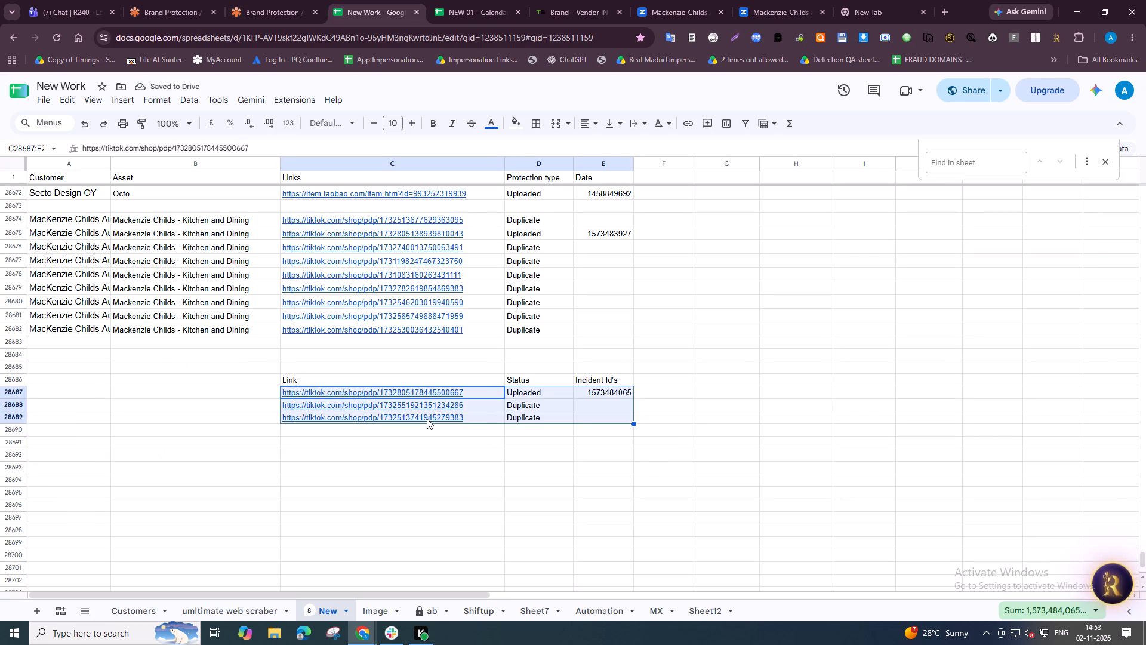
pyautogui.hotkey('ctrl', 'x')
pyautogui.hotkey('ctrl', 'Up')
pyautogui.hotkey('ctrl', 'Up')
pyautogui.press('Down')
pyautogui.hotkey('ctrl', 'v')
pyautogui.hotkey('ctrl', 'Down')
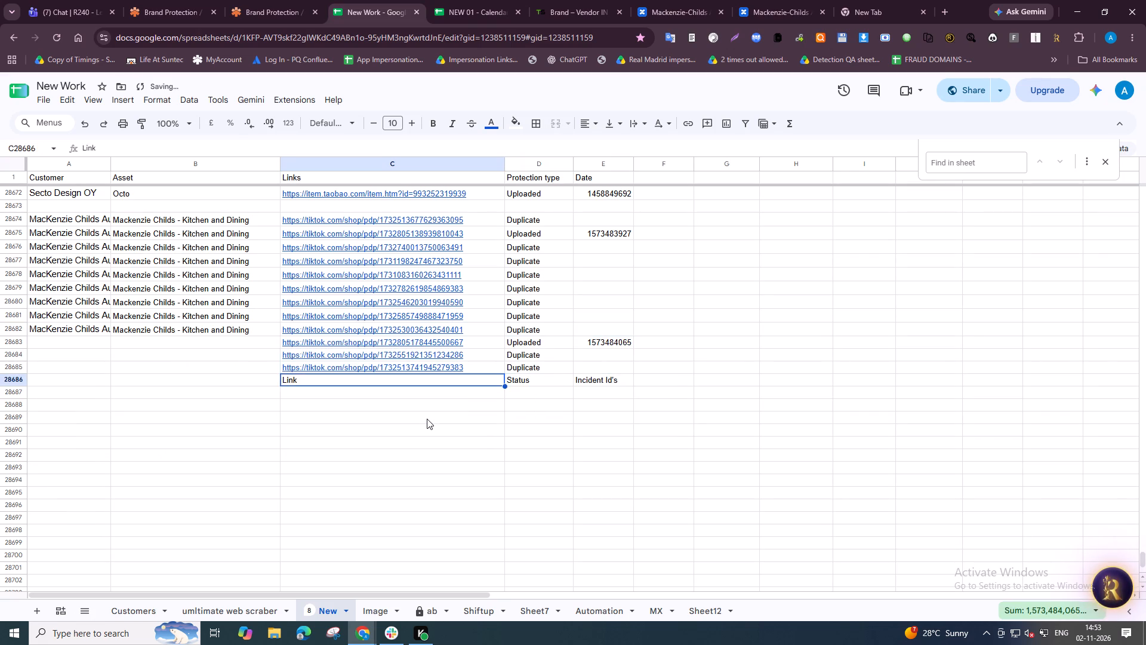
# Fill the MacKenzie Childs customer and Kitchen and Dining asset values down from row 28682 through row 28685.
pyautogui.press('Left')
pyautogui.press('Up')
pyautogui.hotkey('ctrl', 'shift', 'Up')
pyautogui.hotkey('ctrl', 'shift', 'Left')
pyautogui.hotkey('ctrl', 'd')
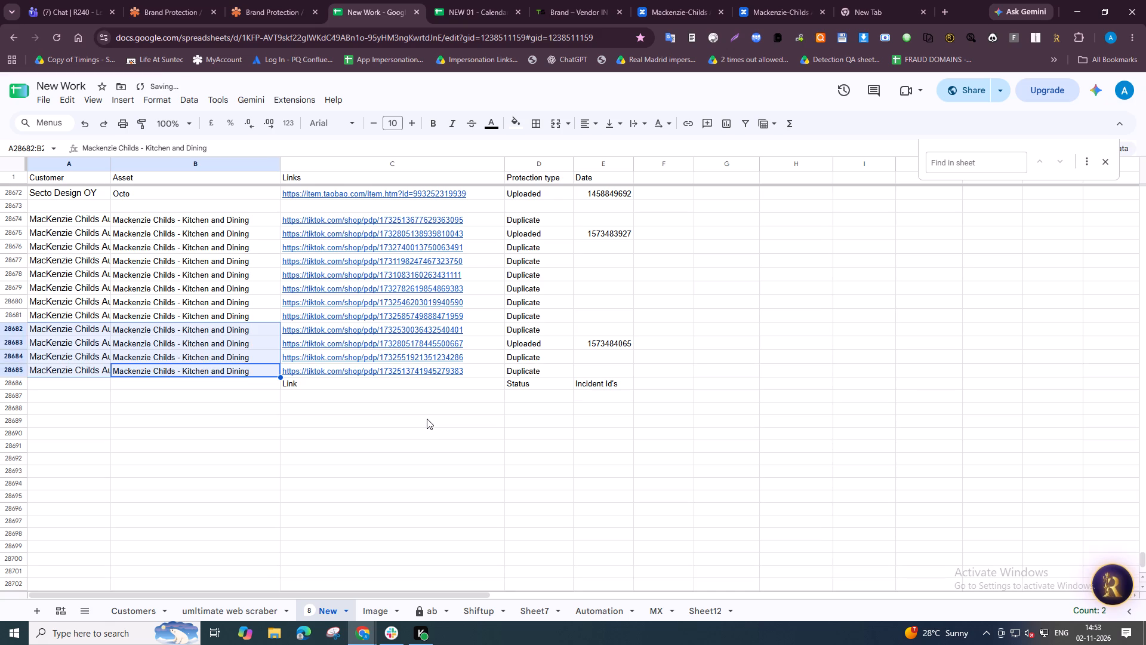
pyautogui.press('Right')
# Switch to the TikTok Shop IPPC search results and copy the product title MacKenzie-Childs Mocha Check Utensil Holder.
pyautogui.hotkey('alt', 'Tab')
pyautogui.hotkey('alt', 'Tab')
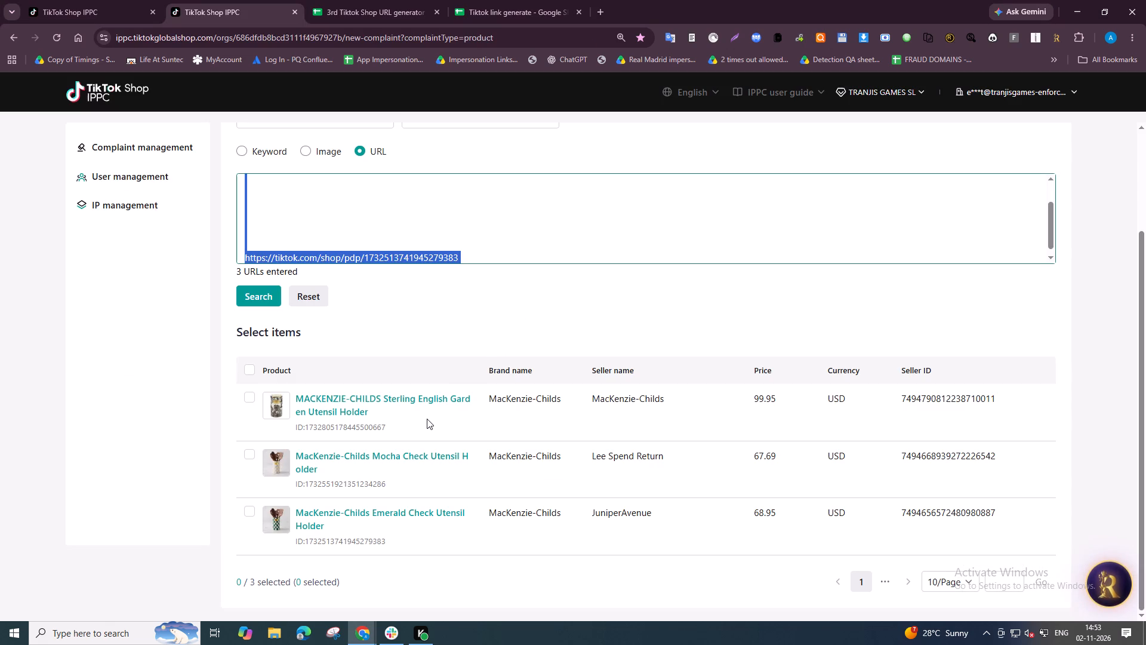
pyautogui.click(244, 437)
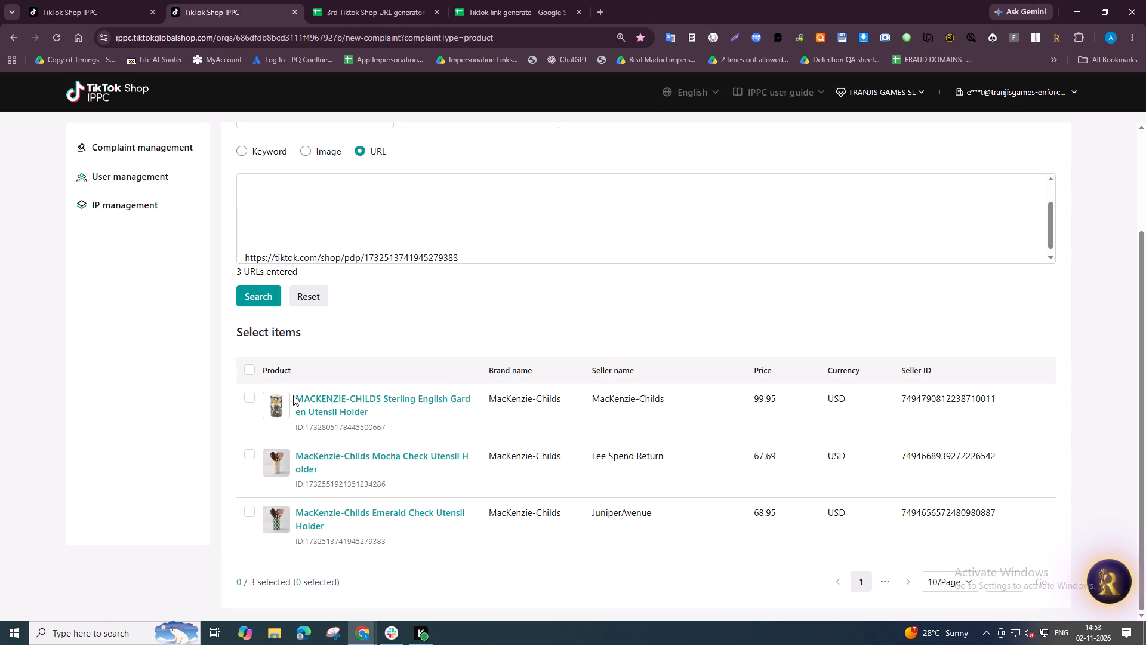
pyautogui.moveTo(293, 395); pyautogui.dragTo(386, 413)
pyautogui.click(372, 469)
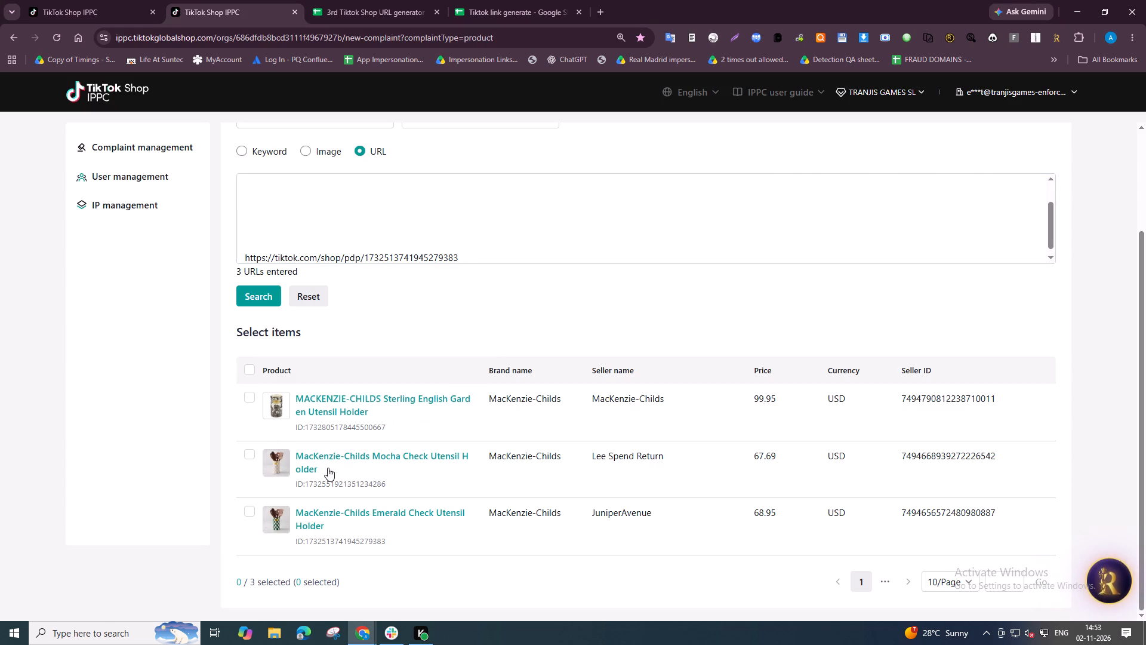
pyautogui.click(408, 464)
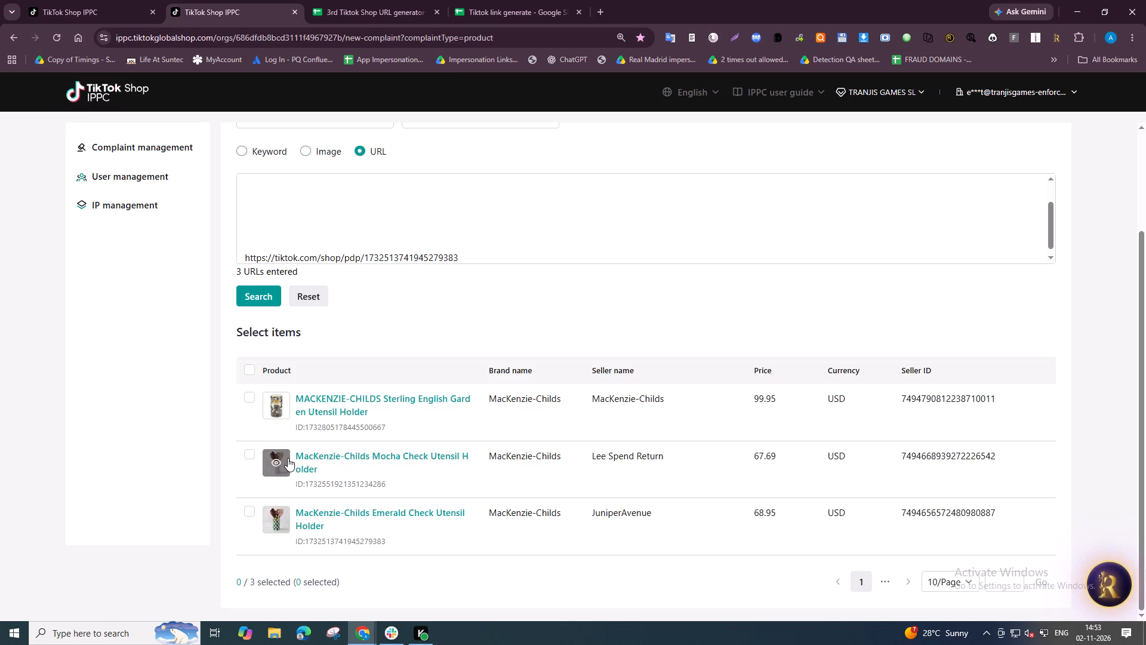
pyautogui.moveTo(291, 458); pyautogui.dragTo(331, 469)
pyautogui.hotkey('ctrl', 'c')
# Switch to the redpoints.com Chrome profile and connect UrbanVPN to United States (USA).
pyautogui.click(1104, 42)
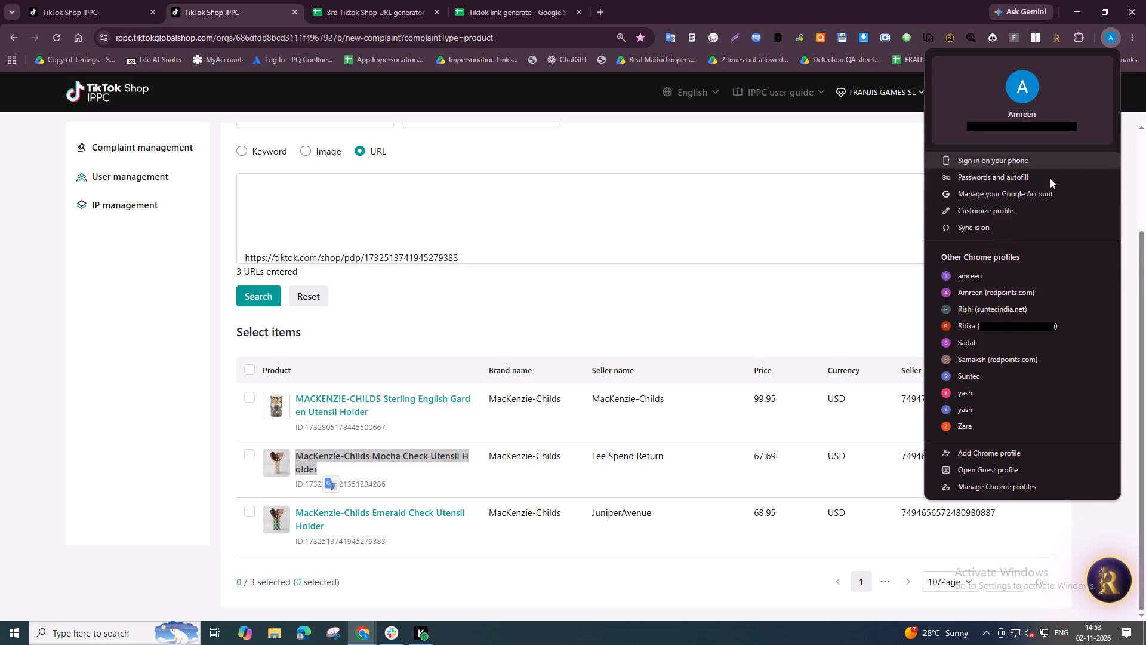
pyautogui.click(984, 288)
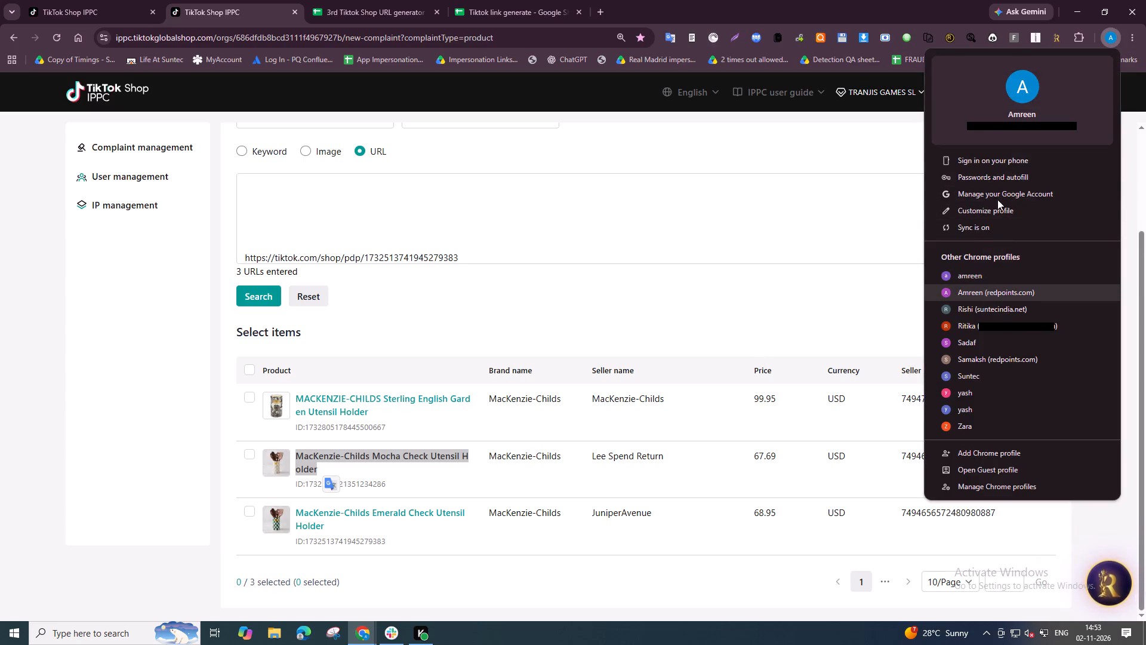
pyautogui.click(987, 35)
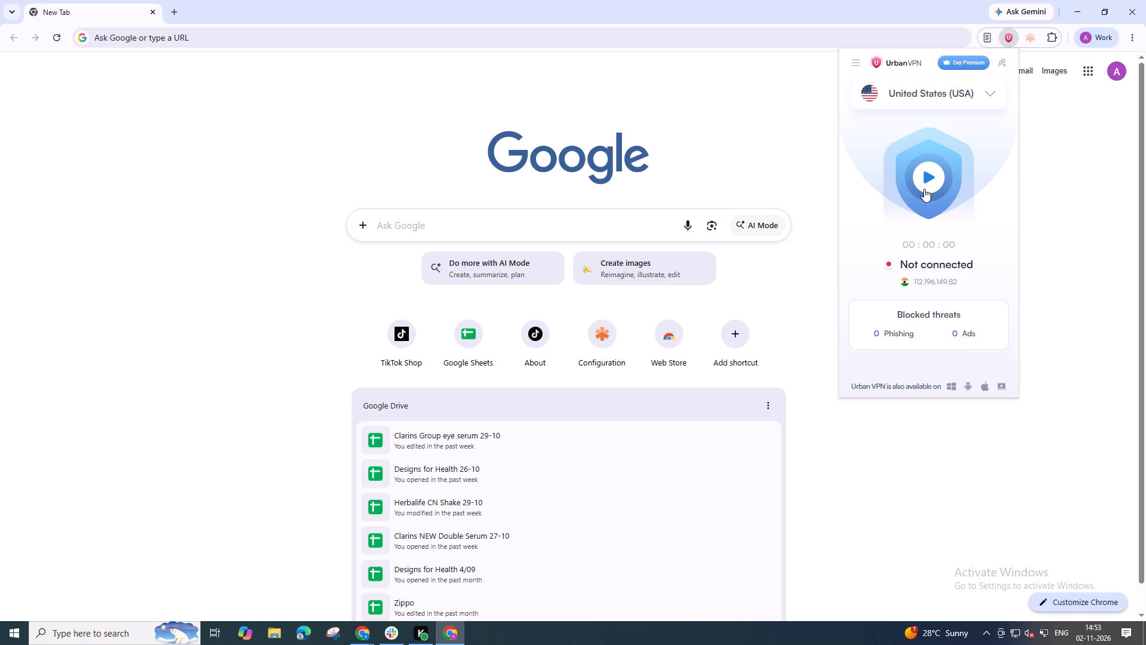
pyautogui.click(924, 189)
pyautogui.click(665, 153)
# Open TikTok Shop from the new tab page shortcut.
pyautogui.click(411, 345)
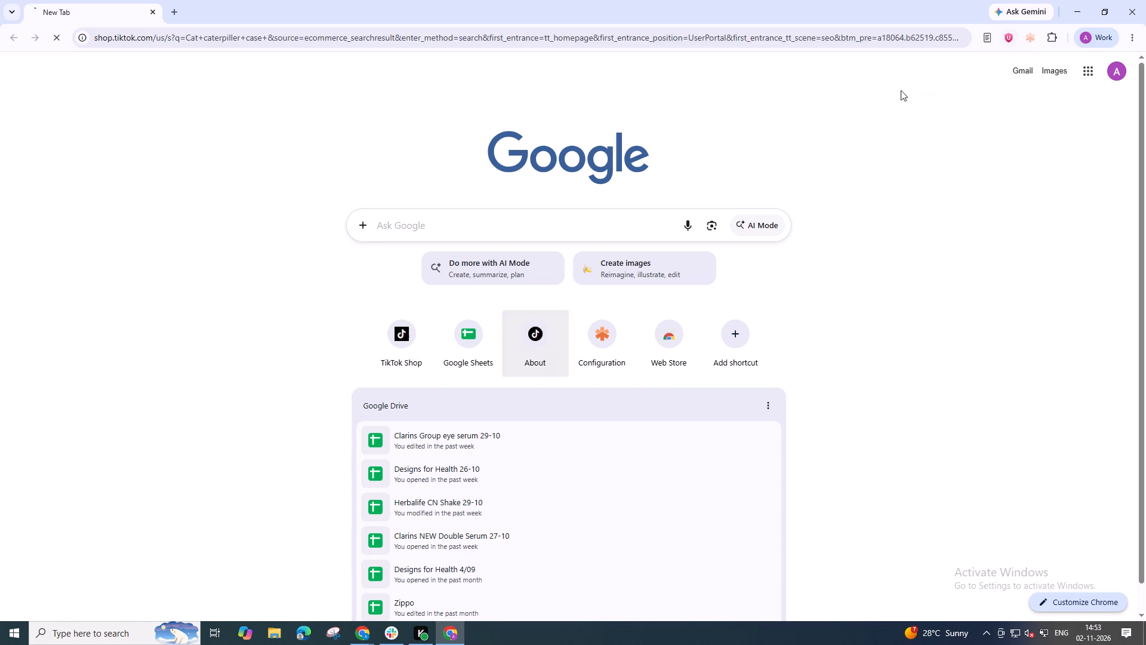
# Apply the RedPoints IPR Plugin configuration with the IPR suite and production environment.
pyautogui.rightClick(1027, 35)
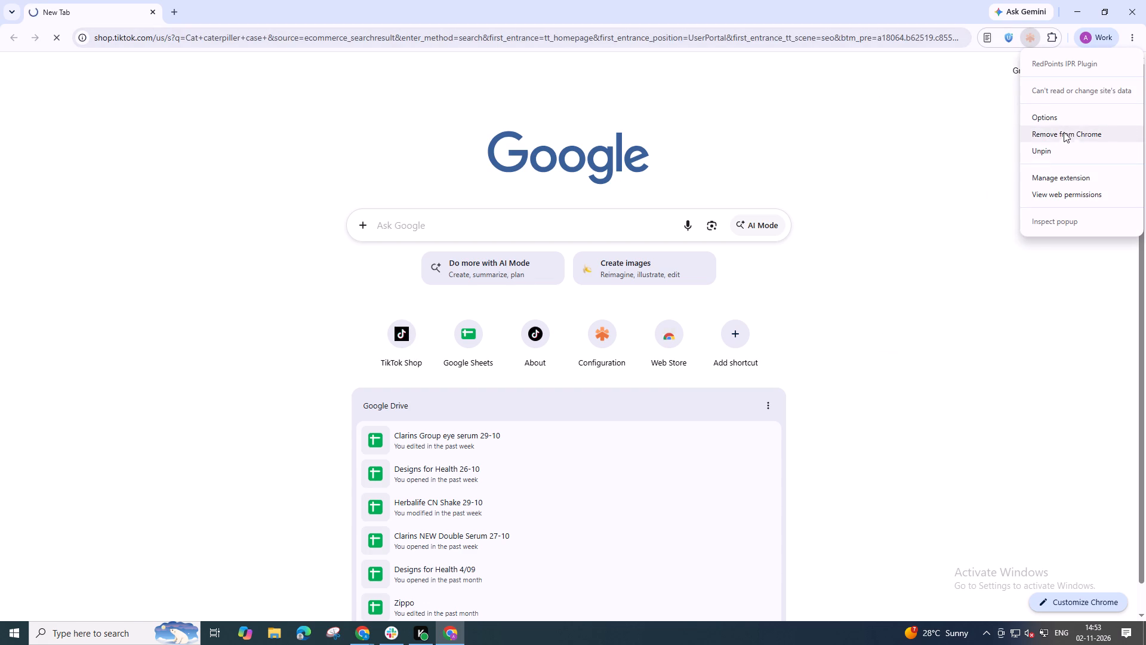
pyautogui.click(1063, 117)
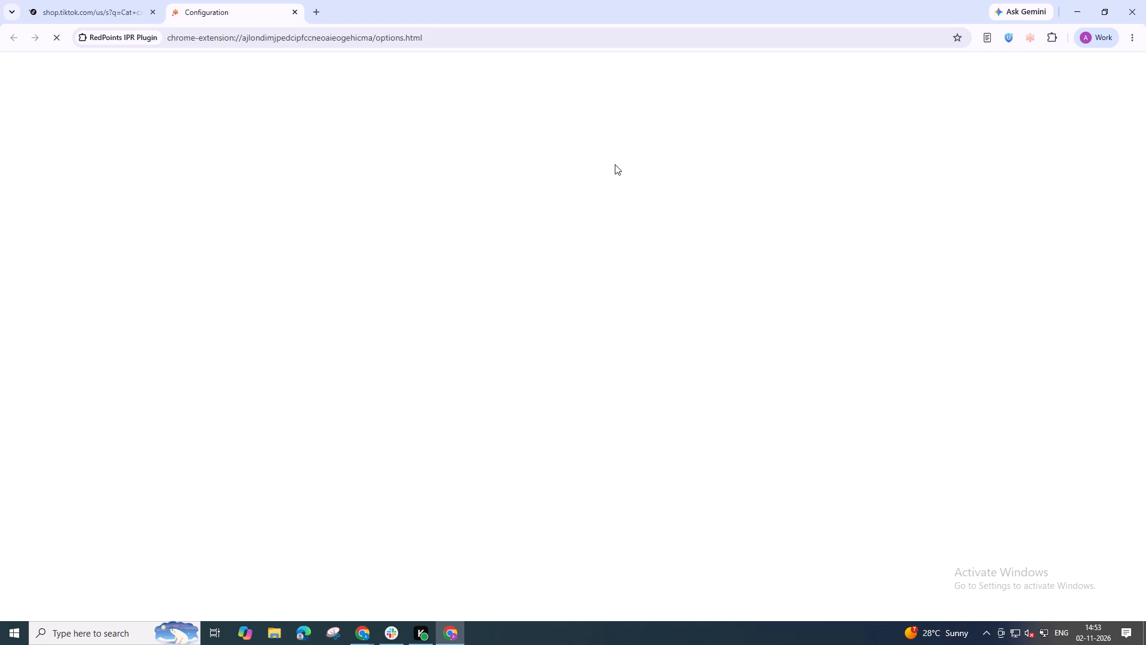
pyautogui.click(723, 191)
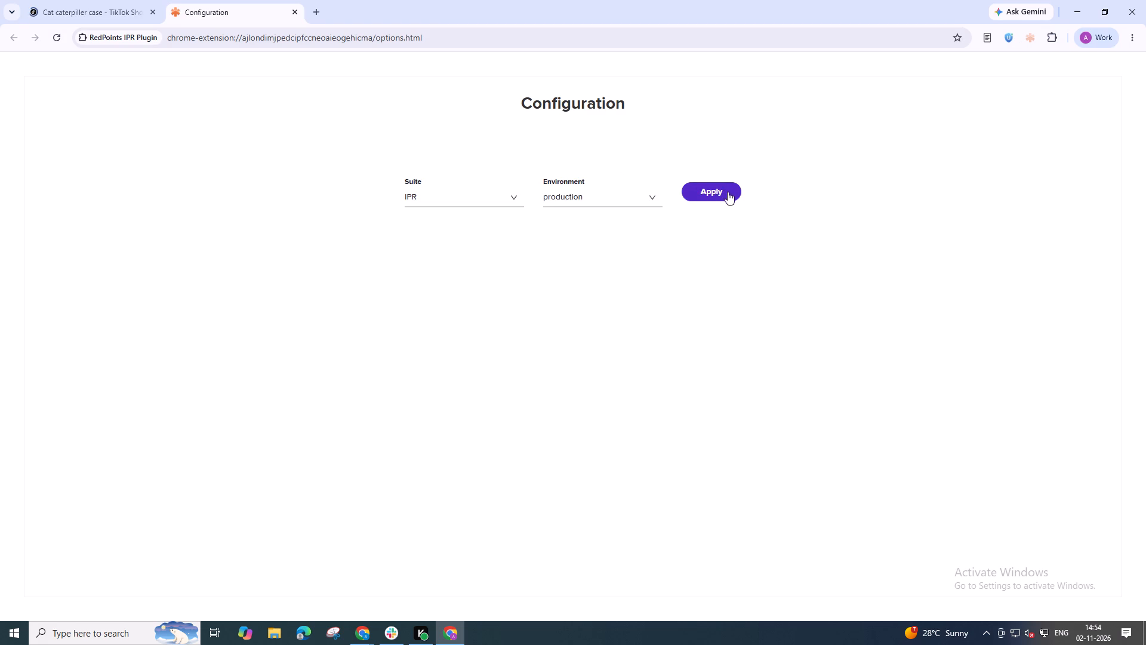
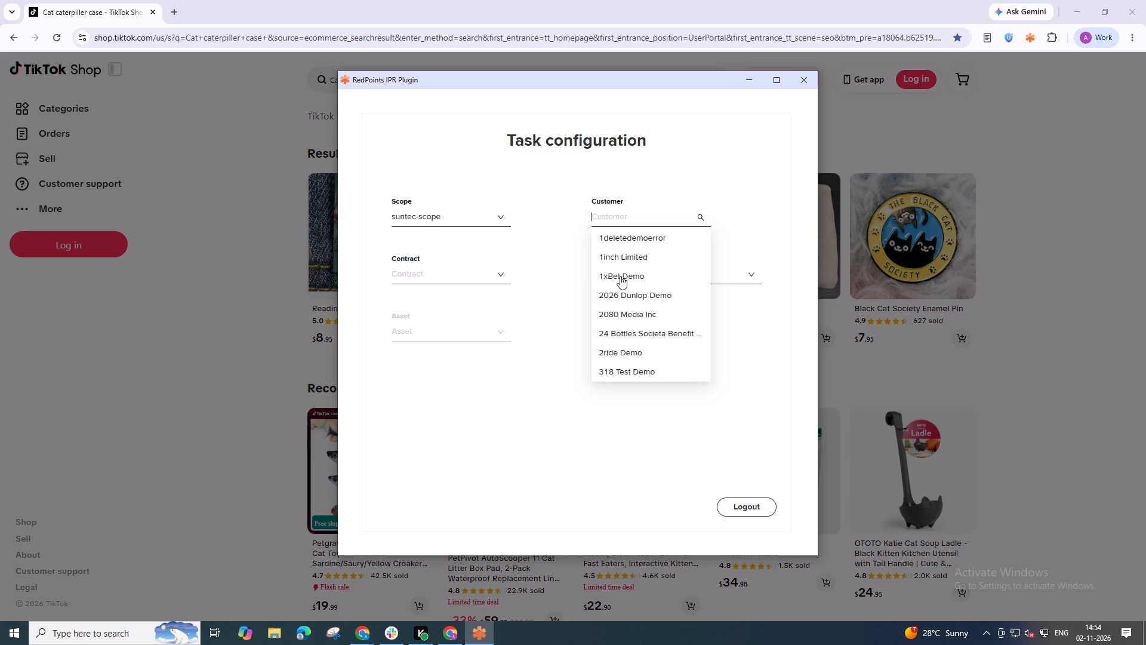
# Configure the plugin task with customer MacKenzie Childs Aurora LLC, the Detection task, the Brand Protection contract and the "Mackenzie Childs - Kitch..." asset.
pyautogui.click(620, 276)
pyautogui.click(625, 216)
pyautogui.write('macken')
pyautogui.click(631, 238)
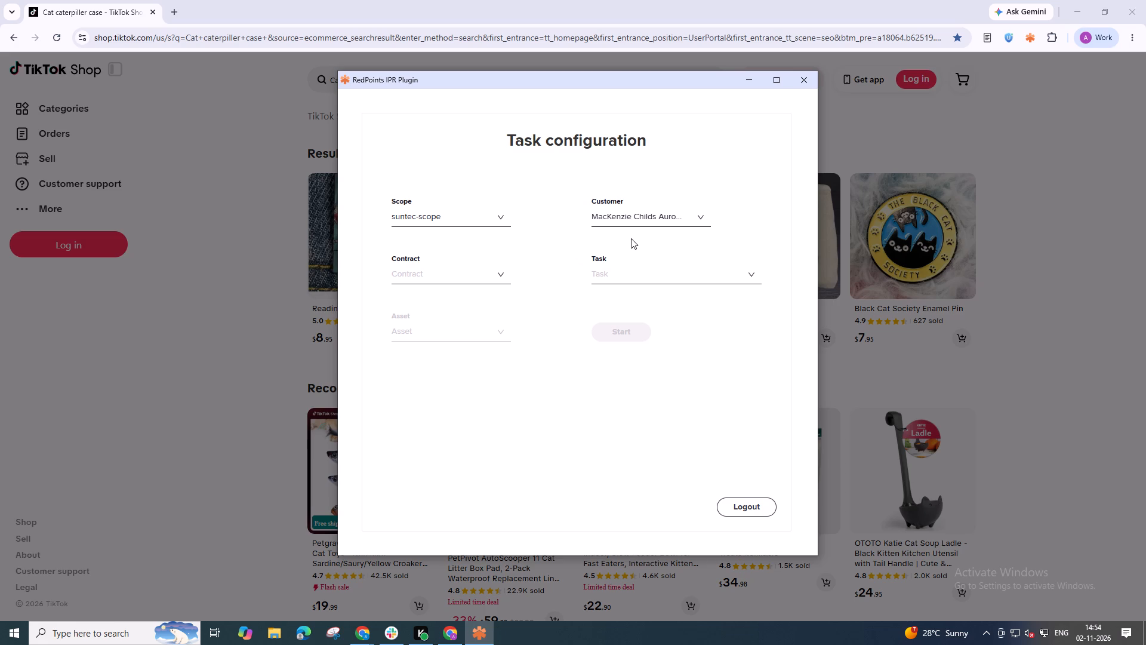
pyautogui.click(631, 271)
pyautogui.click(626, 316)
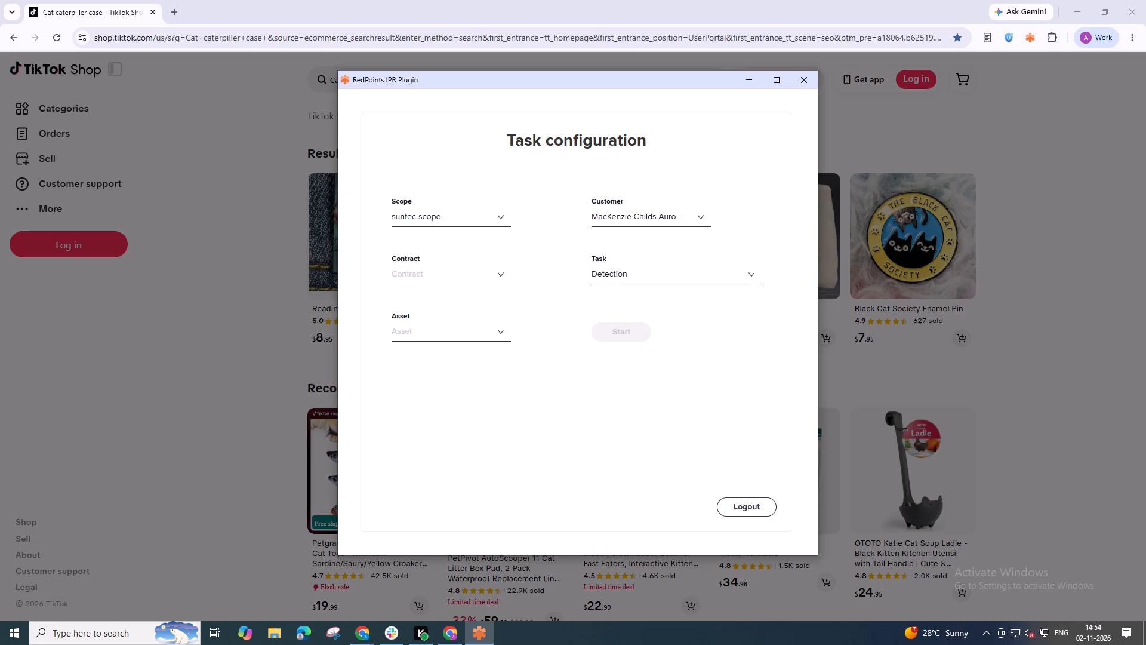
pyautogui.click(503, 272)
pyautogui.click(499, 297)
pyautogui.click(486, 330)
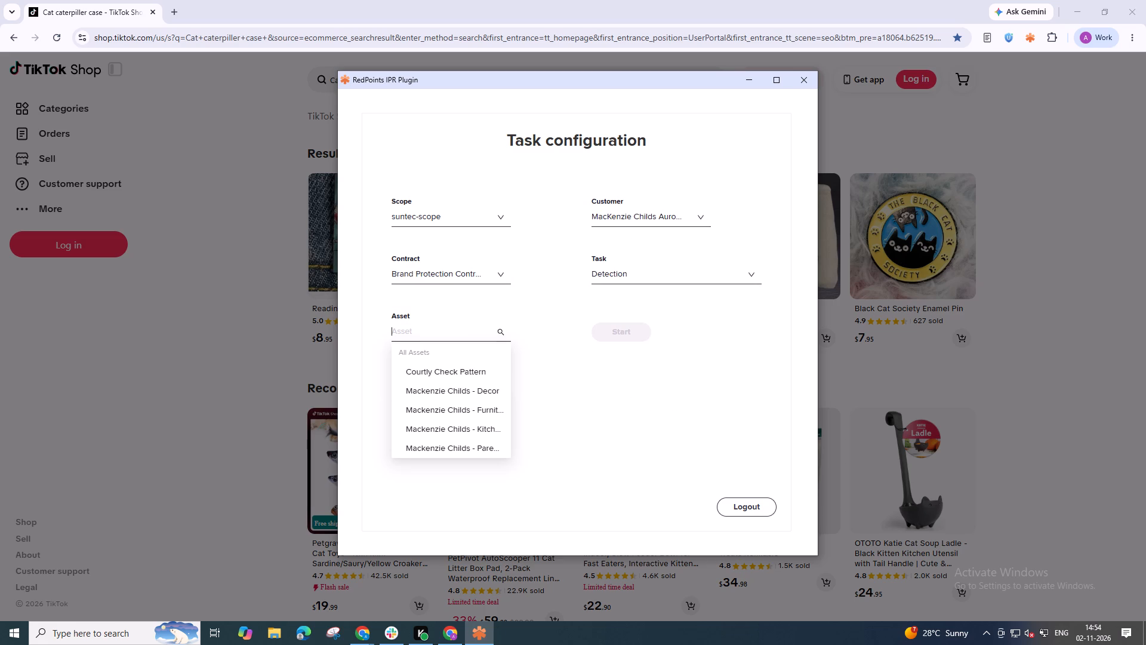
pyautogui.click(488, 430)
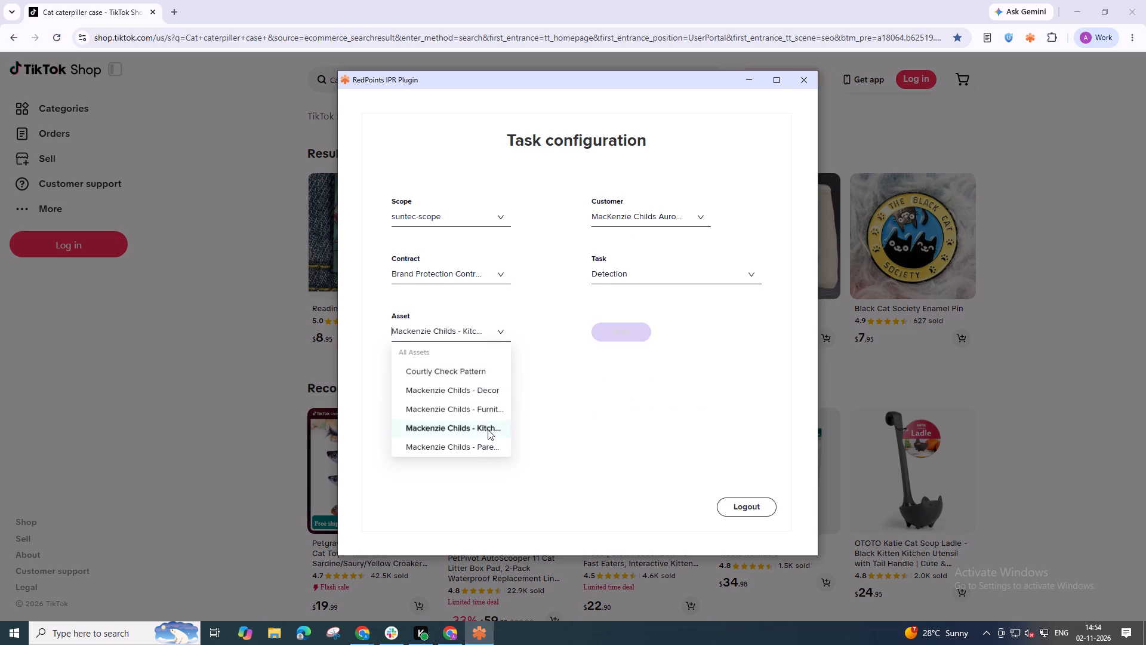
# Start the configured Detection task in the RedPoints IPR Plugin.
pyautogui.click(609, 339)
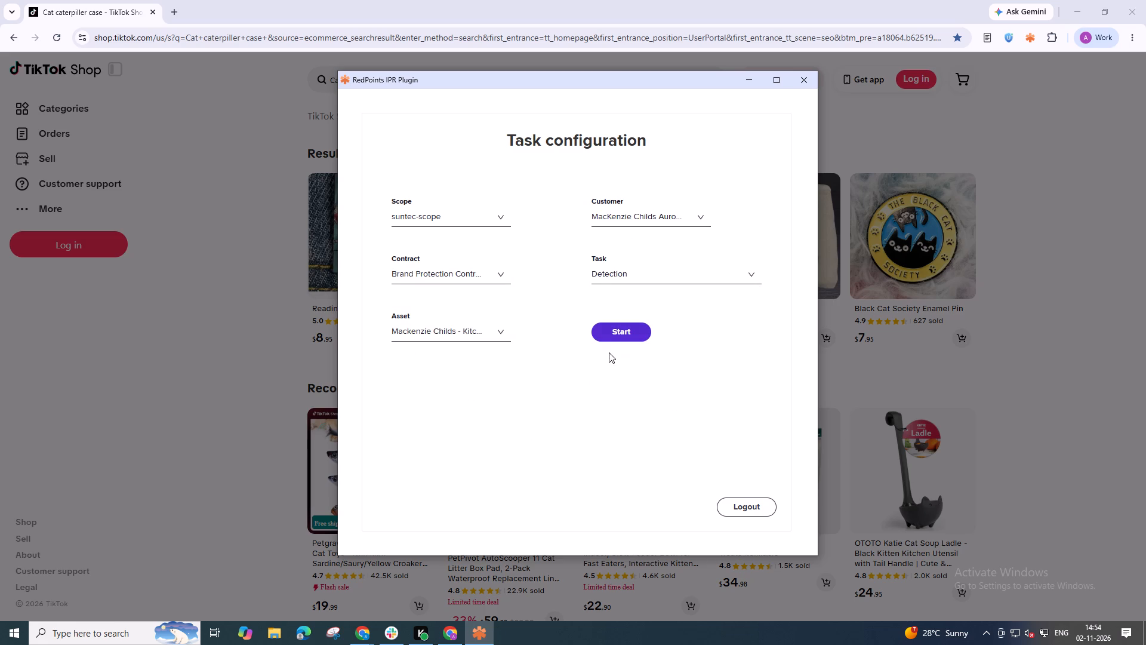
pyautogui.click(625, 333)
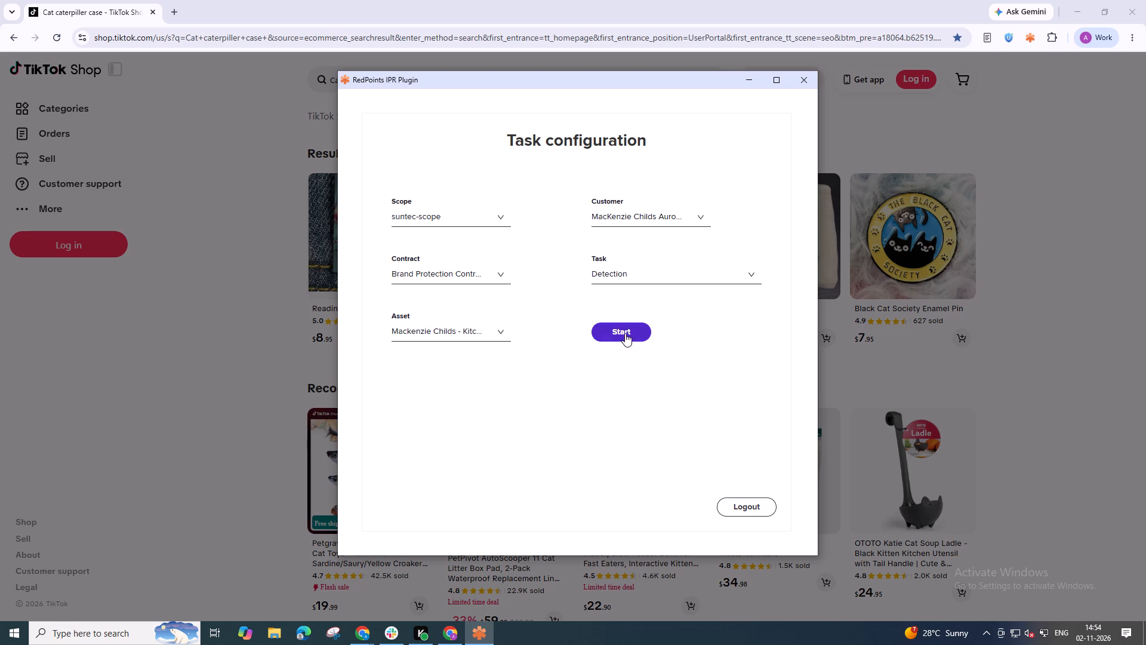
pyautogui.scroll(-4, 583, 377)
pyautogui.click(629, 333)
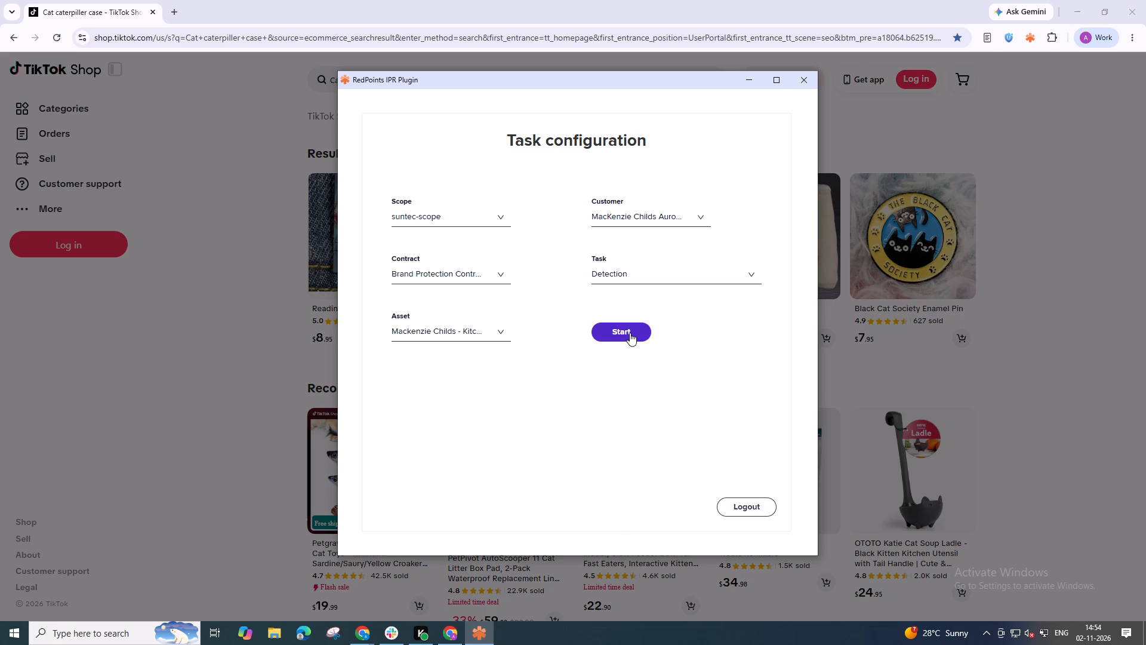
pyautogui.doubleClick(630, 333)
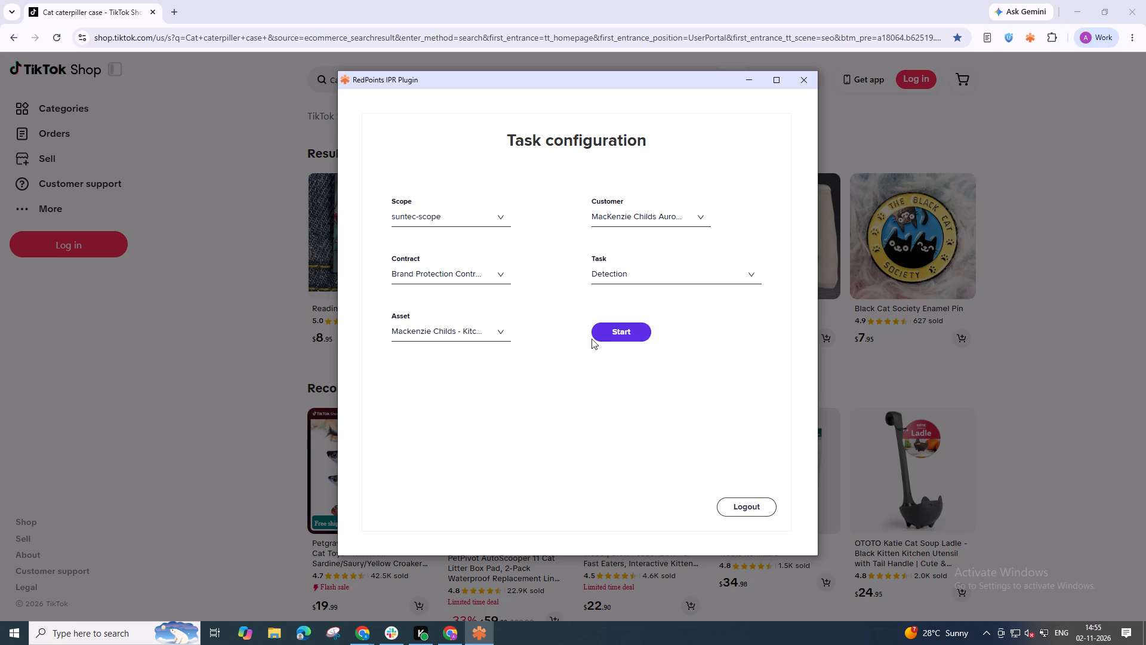
pyautogui.doubleClick(606, 331)
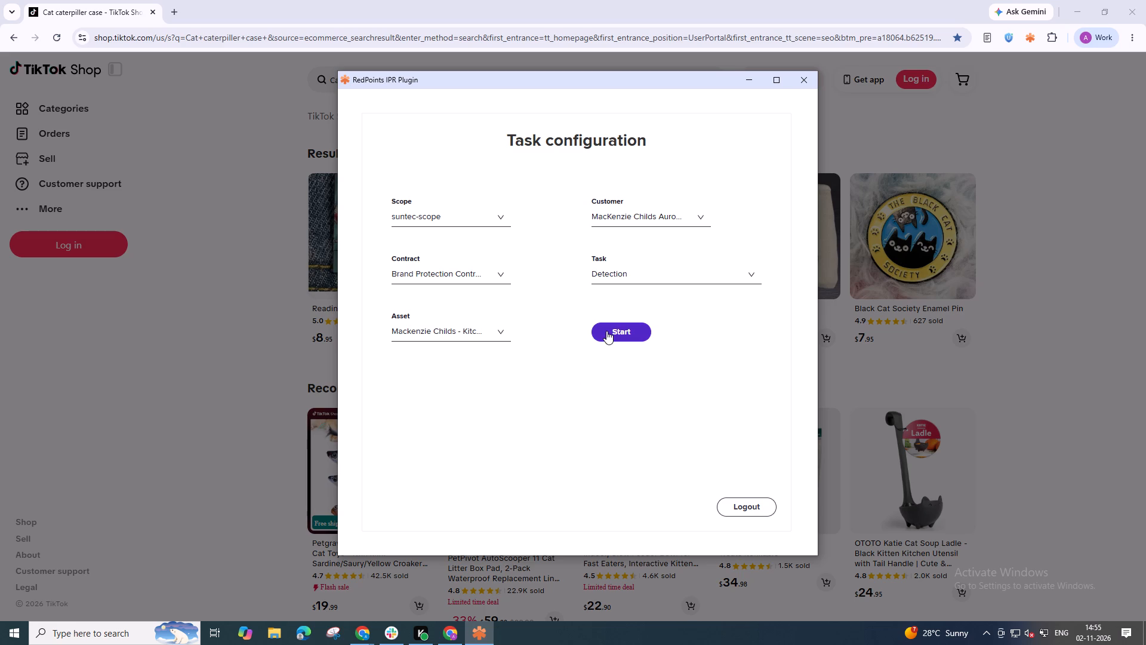
pyautogui.click(606, 331)
pyautogui.click(632, 336)
pyautogui.doubleClick(633, 332)
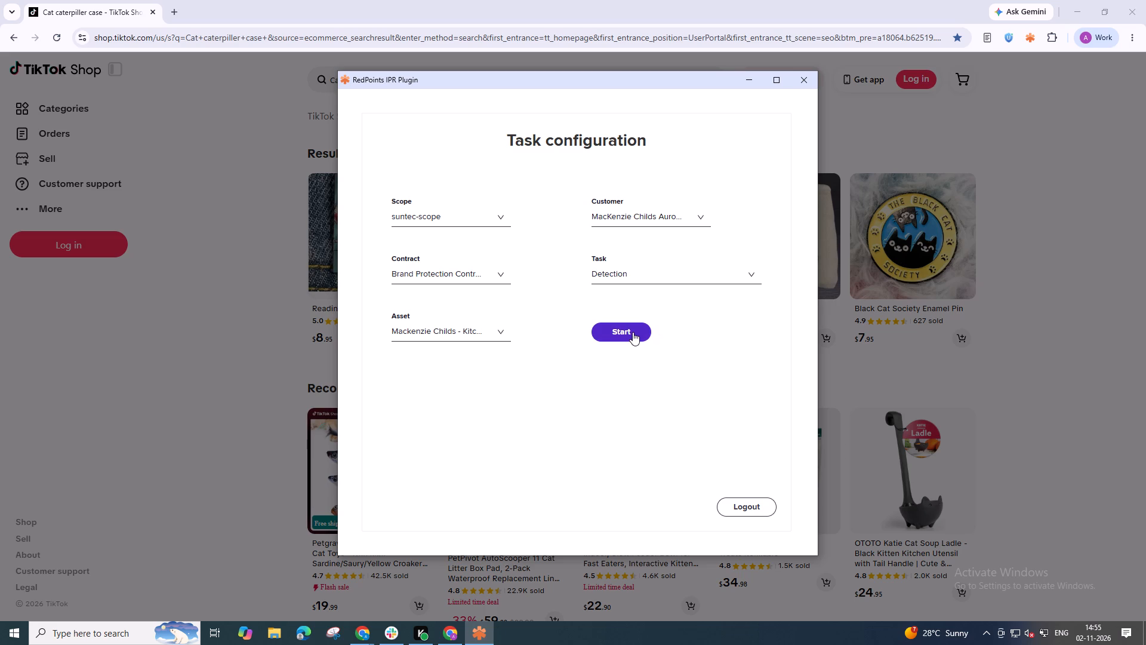
pyautogui.click(637, 331)
pyautogui.click(627, 331)
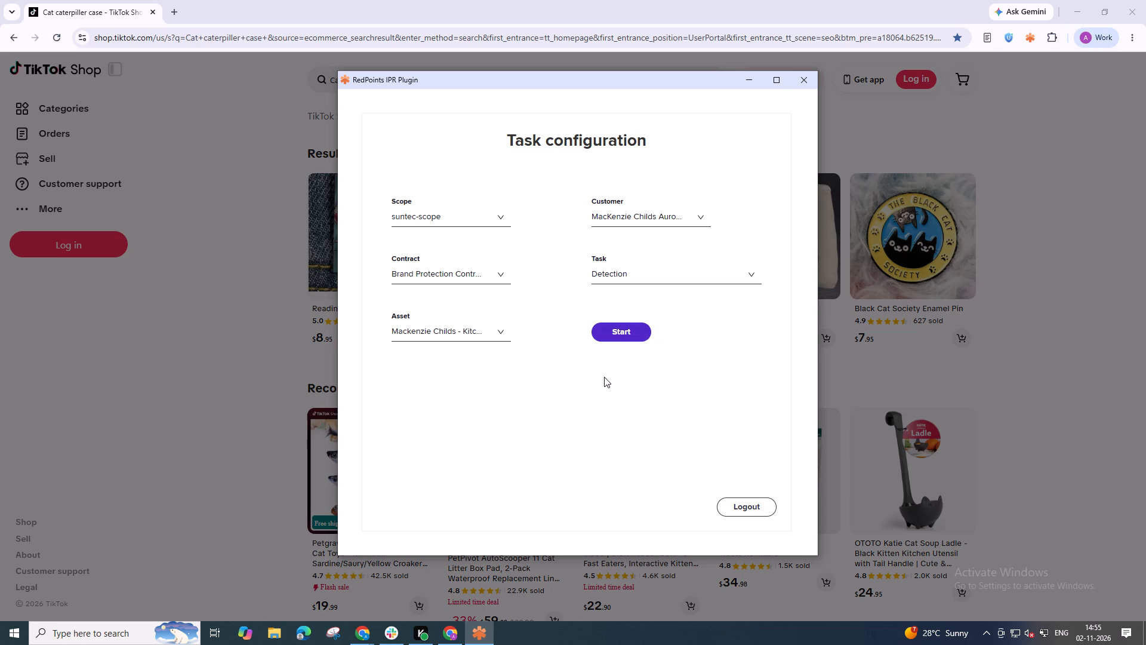
pyautogui.scroll(2, 604, 377)
pyautogui.click(609, 372)
pyautogui.click(629, 318)
pyautogui.click(624, 336)
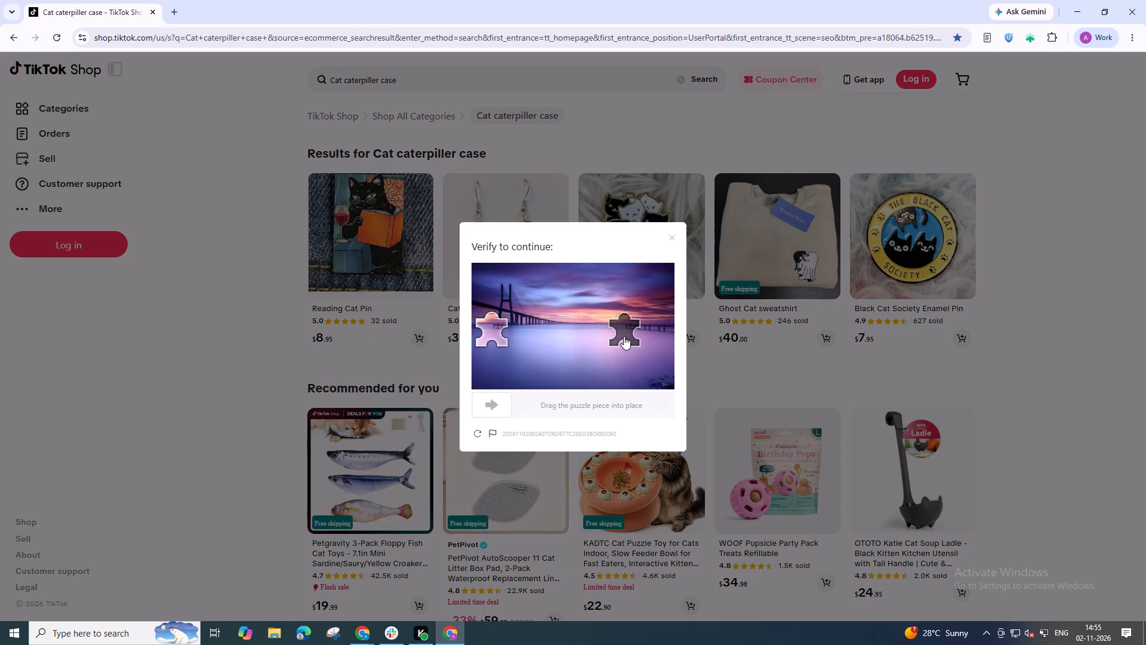
# Solve the TikTok Shop puzzle verification by fitting the piece into its gap.
pyautogui.moveTo(494, 405); pyautogui.dragTo(627, 396)
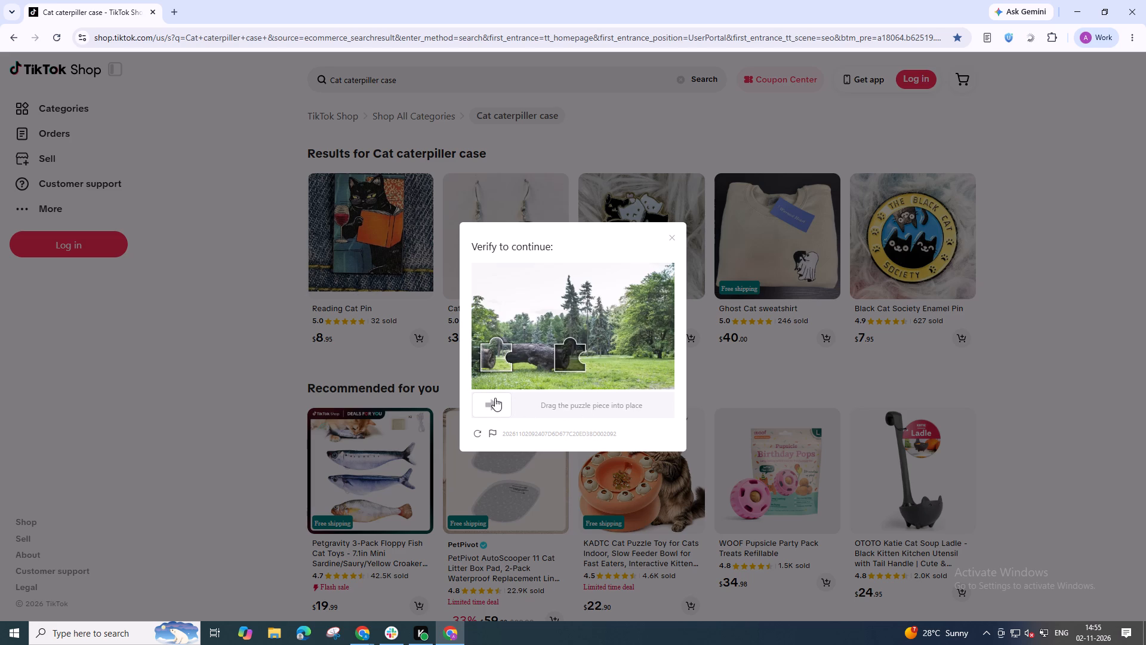
pyautogui.moveTo(494, 397); pyautogui.dragTo(566, 410)
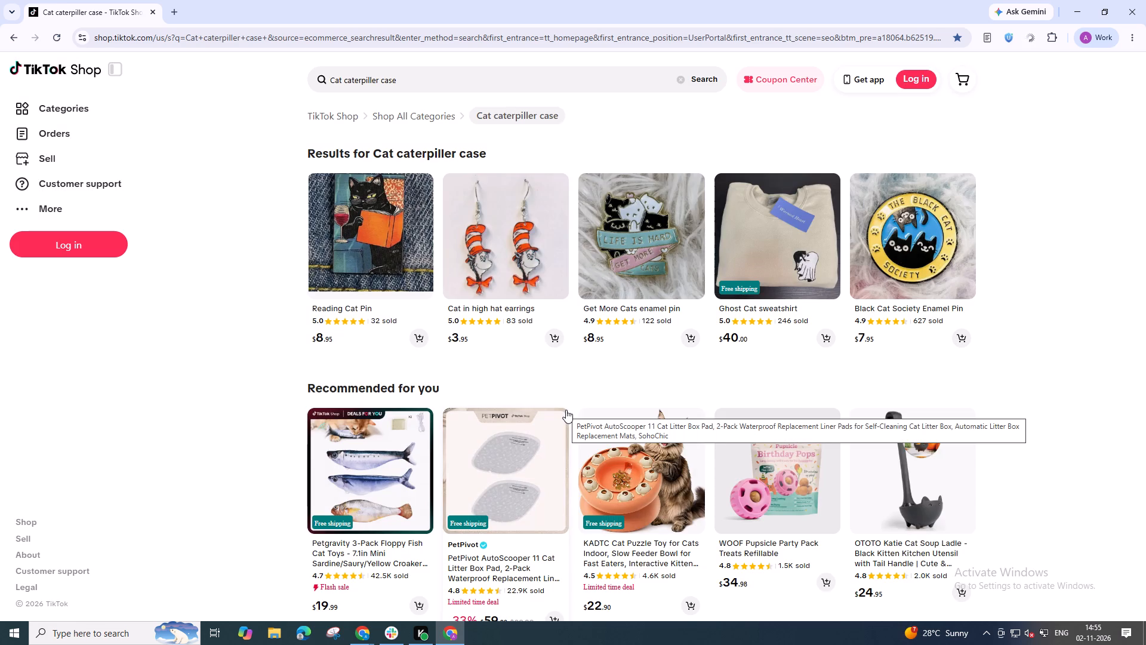
# Copy the title MacKenzie-Childs Mocha Check Utensil Holder from IPPC, search TikTok Shop for it and look through the listings.
pyautogui.hotkey('alt', 'Tab')
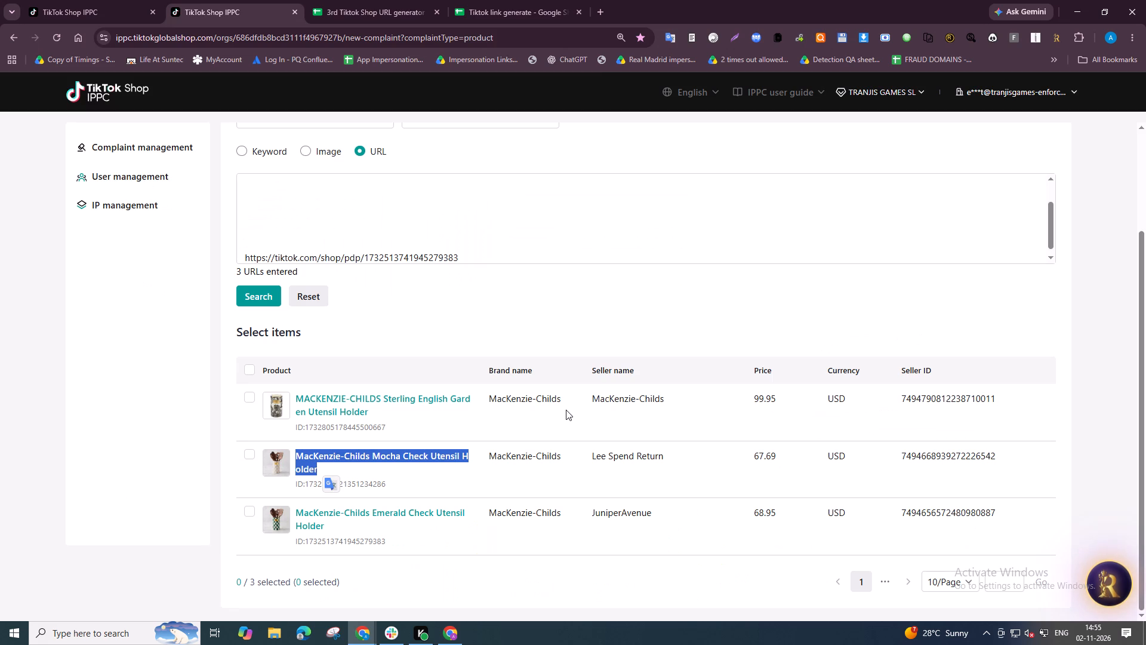
pyautogui.hotkey('ctrl', 'c')
pyautogui.hotkey('alt', 'Tab')
pyautogui.click(511, 86)
pyautogui.hotkey('ctrl', 'a')
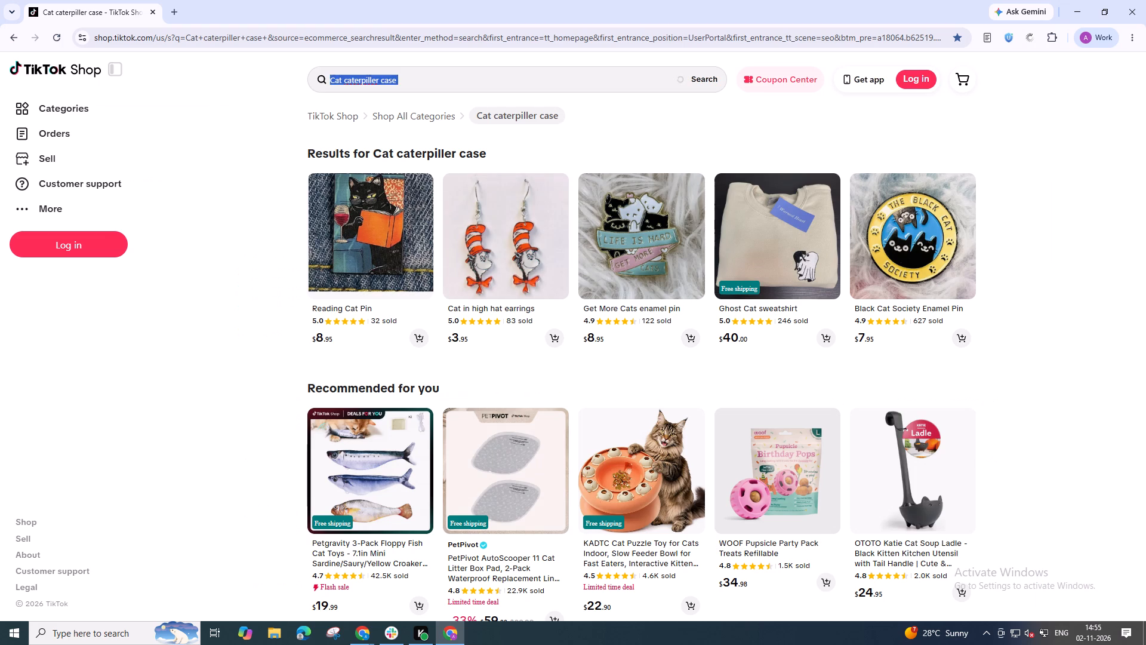
pyautogui.hotkey('ctrl', 'v')
pyautogui.press('Return')
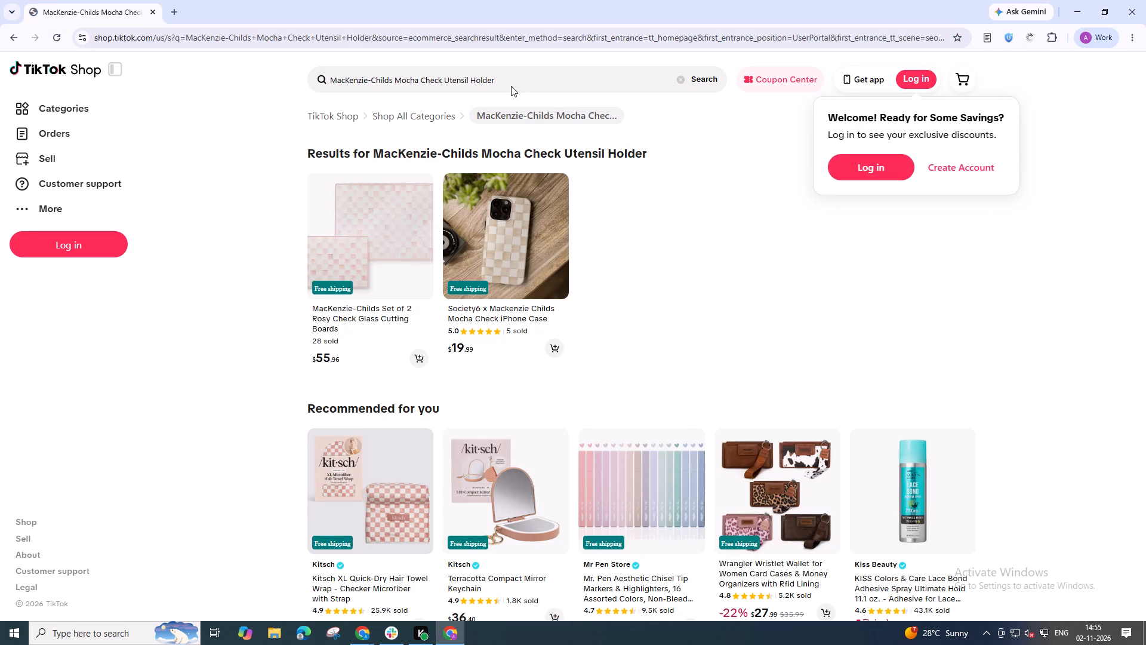
pyautogui.scroll(-4, 512, 540)
pyautogui.scroll(-3, 543, 466)
pyautogui.scroll(5, 562, 518)
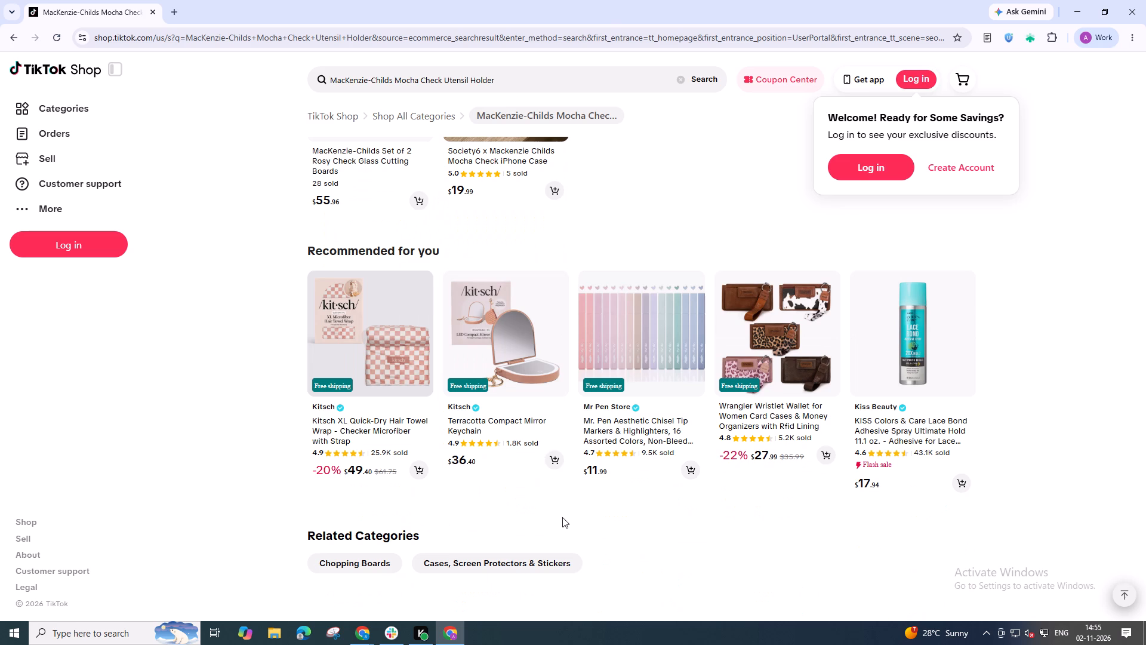
# Copy the title MACKENZIE-CHILDS Sterling English Garden Utensil Holder from IPPC, search TikTok Shop for it and look through the listings.
pyautogui.hotkey('alt', 'Tab')
pyautogui.click(443, 540)
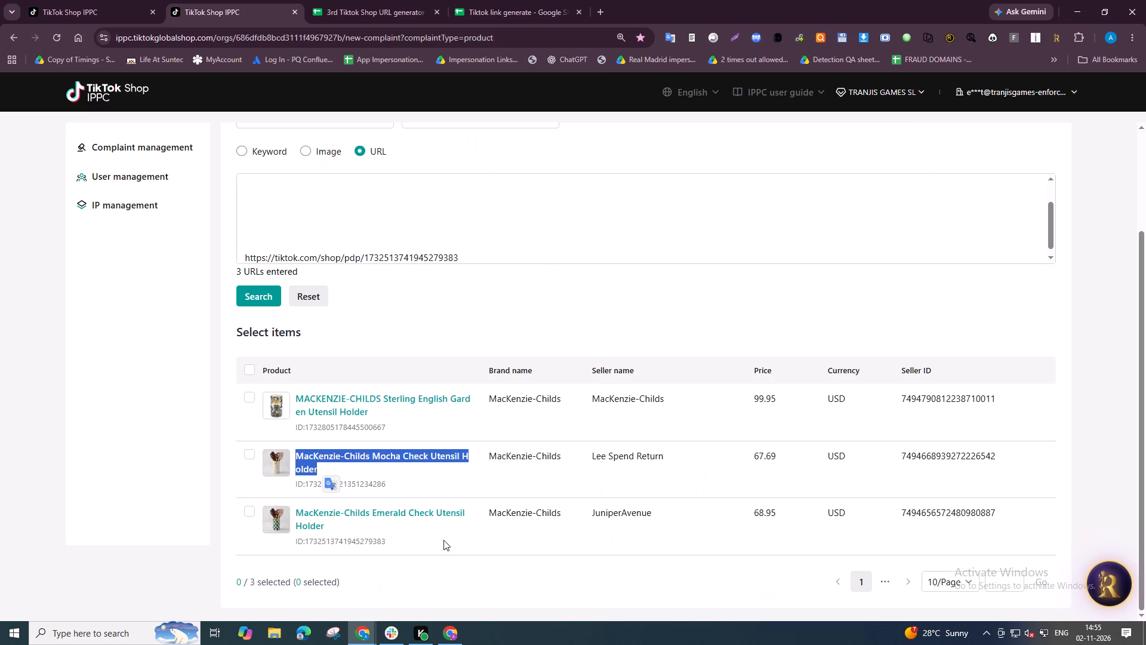
pyautogui.moveTo(290, 458); pyautogui.dragTo(324, 466)
pyautogui.hotkey('ctrl', 'c')
pyautogui.moveTo(292, 397); pyautogui.dragTo(344, 406)
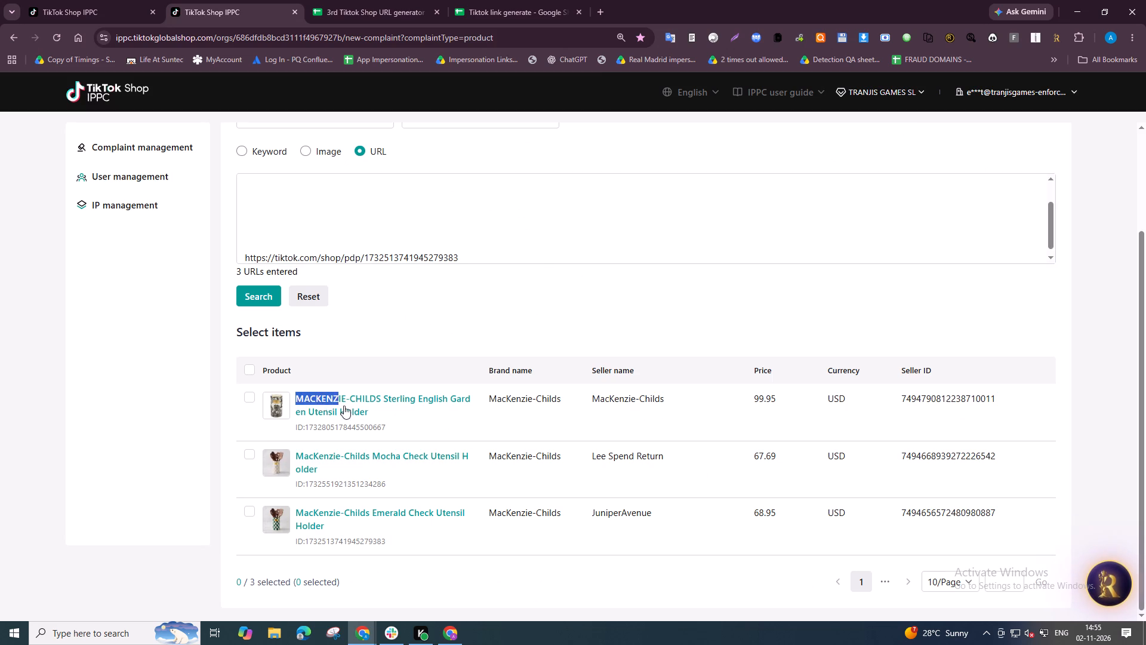
pyautogui.moveTo(344, 406); pyautogui.dragTo(379, 407)
pyautogui.hotkey('ctrl', 'c')
pyautogui.hotkey('alt', 'Tab')
pyautogui.tripleClick(496, 84)
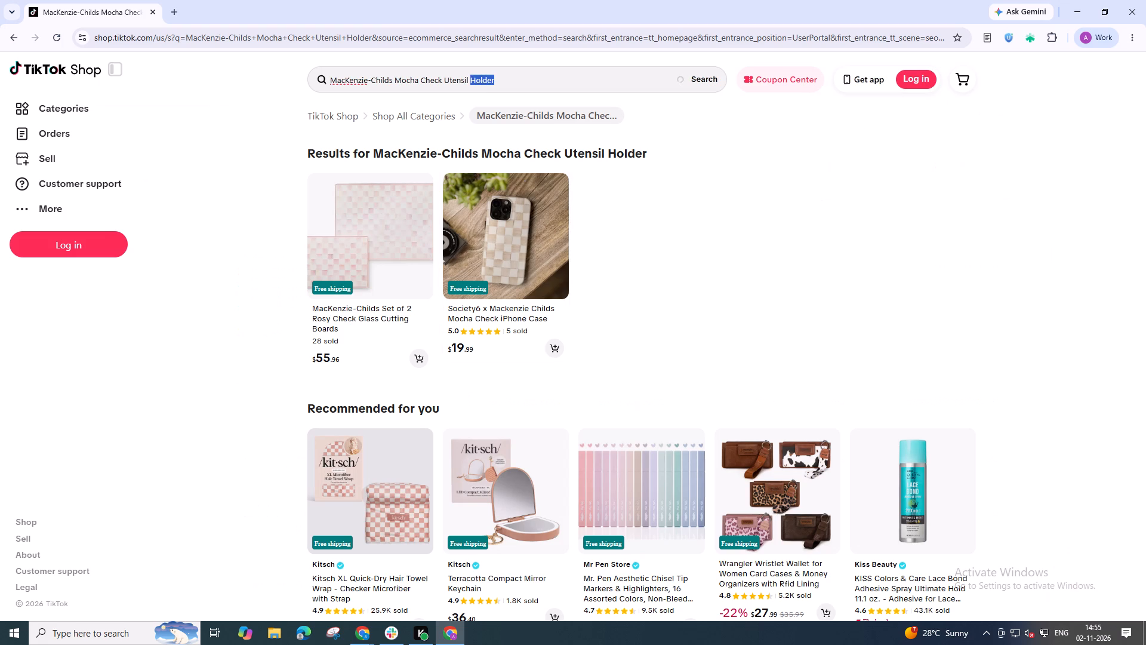
pyautogui.hotkey('ctrl', 'v')
pyautogui.press('Return')
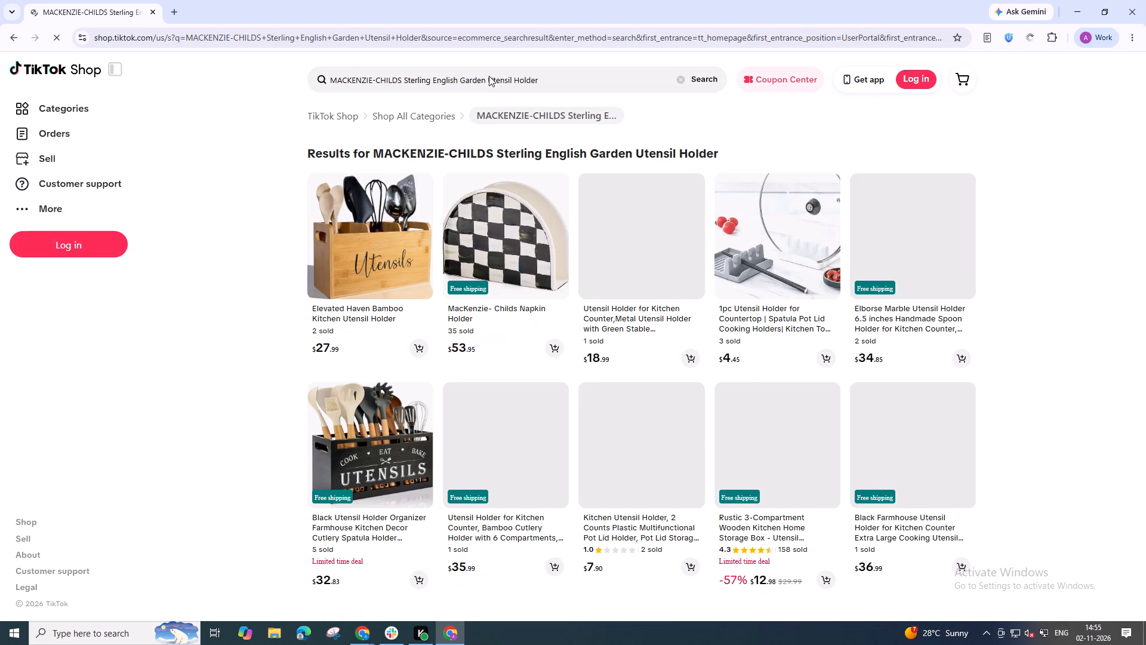
pyautogui.scroll(-5, 489, 76)
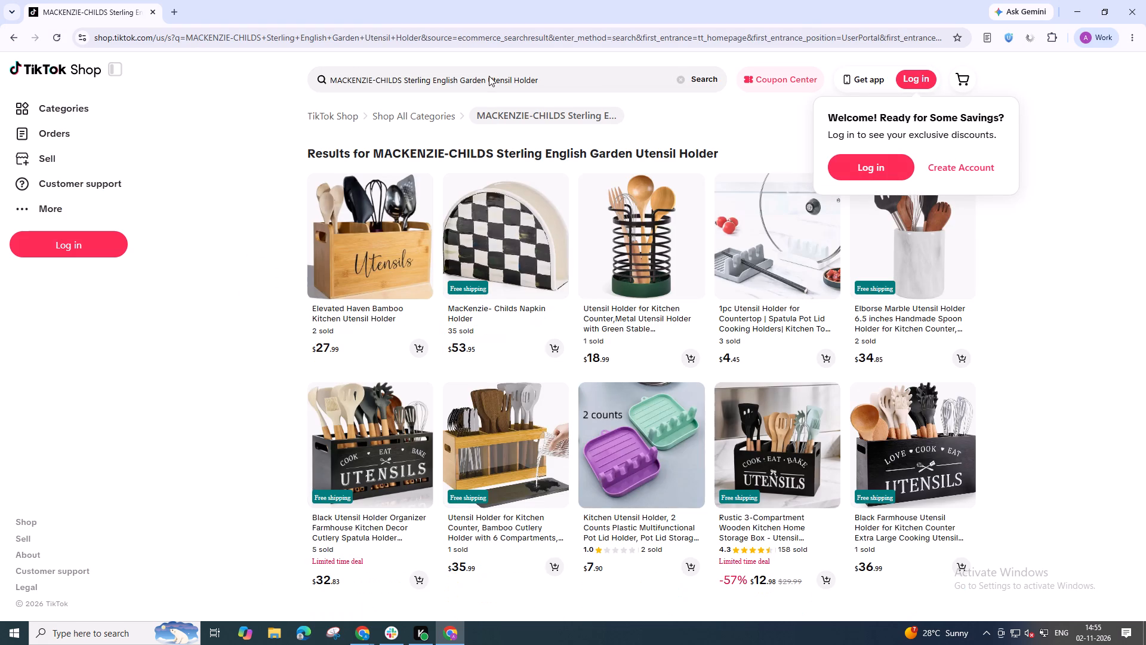
pyautogui.scroll(-11, 502, 177)
# Switch to the IPPC results for MacKenzie Childs utensil, go to page 3 and copy all its product rows.
pyautogui.hotkey('alt', 'Tab')
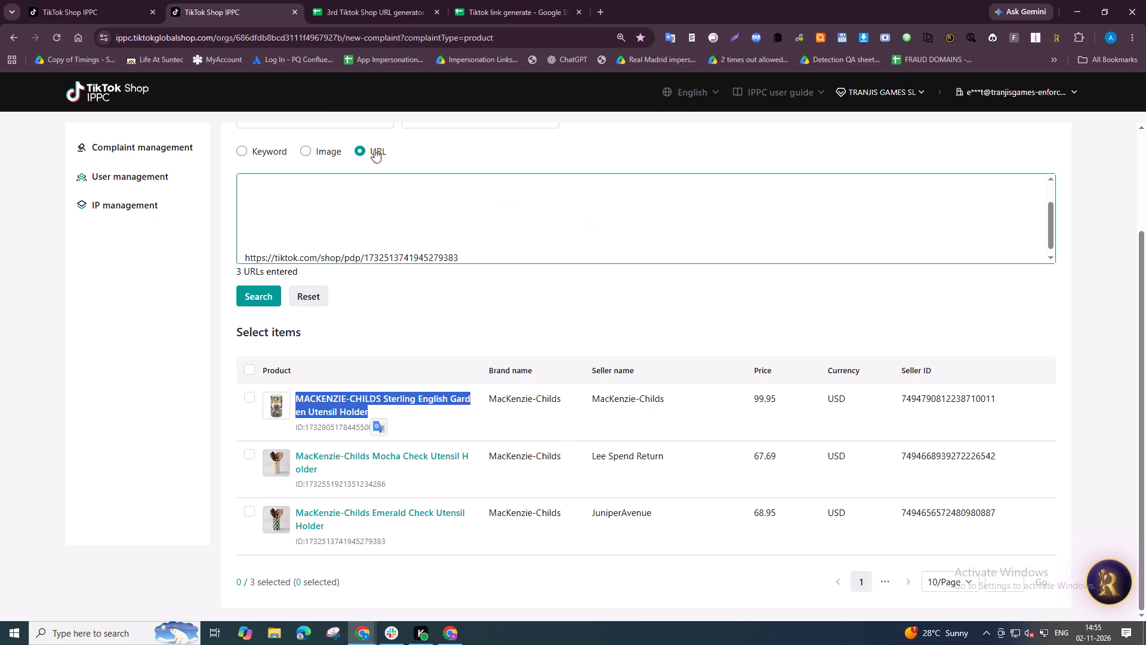
pyautogui.click(78, 0)
pyautogui.scroll(-16, 648, 406)
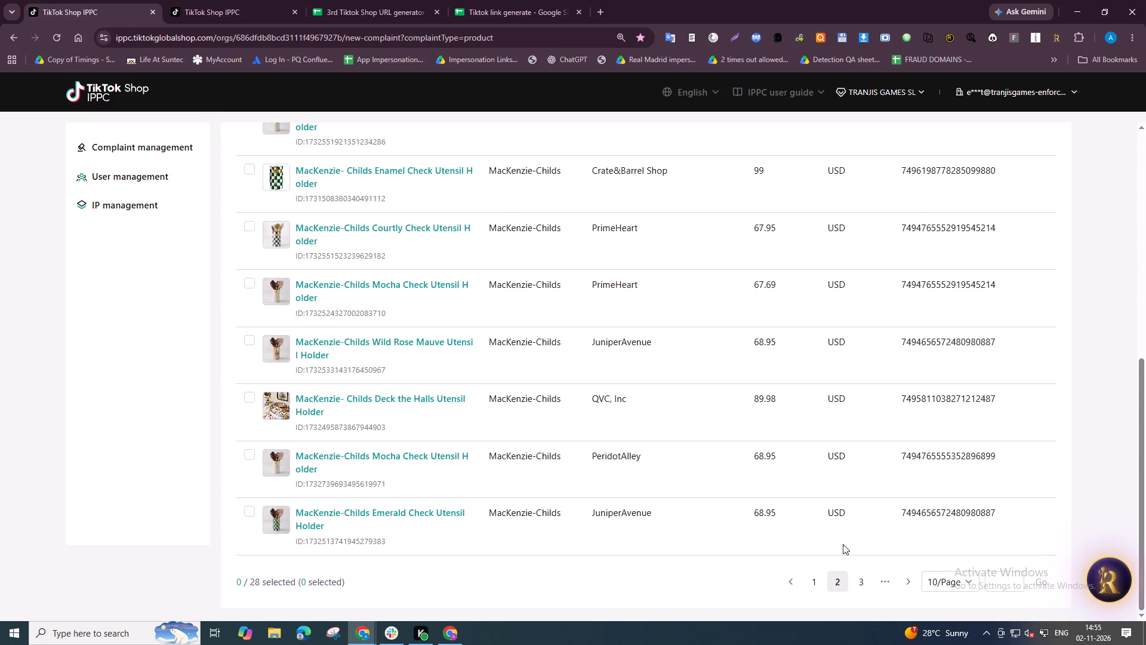
pyautogui.click(866, 579)
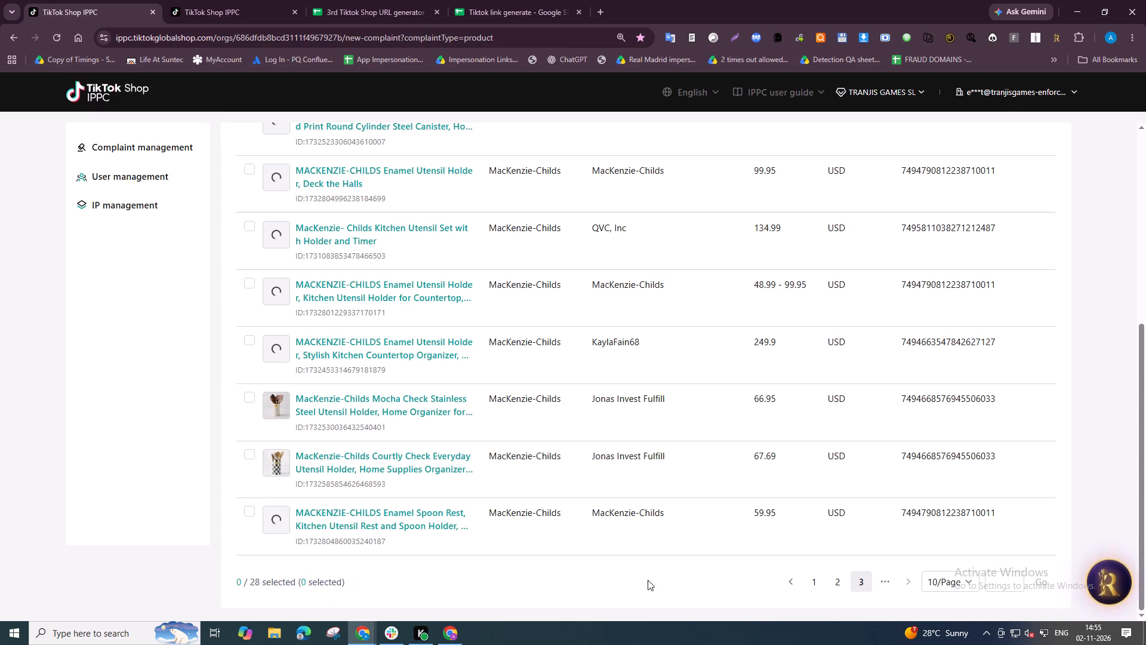
pyautogui.scroll(6, 283, 580)
pyautogui.scroll(-3, 283, 580)
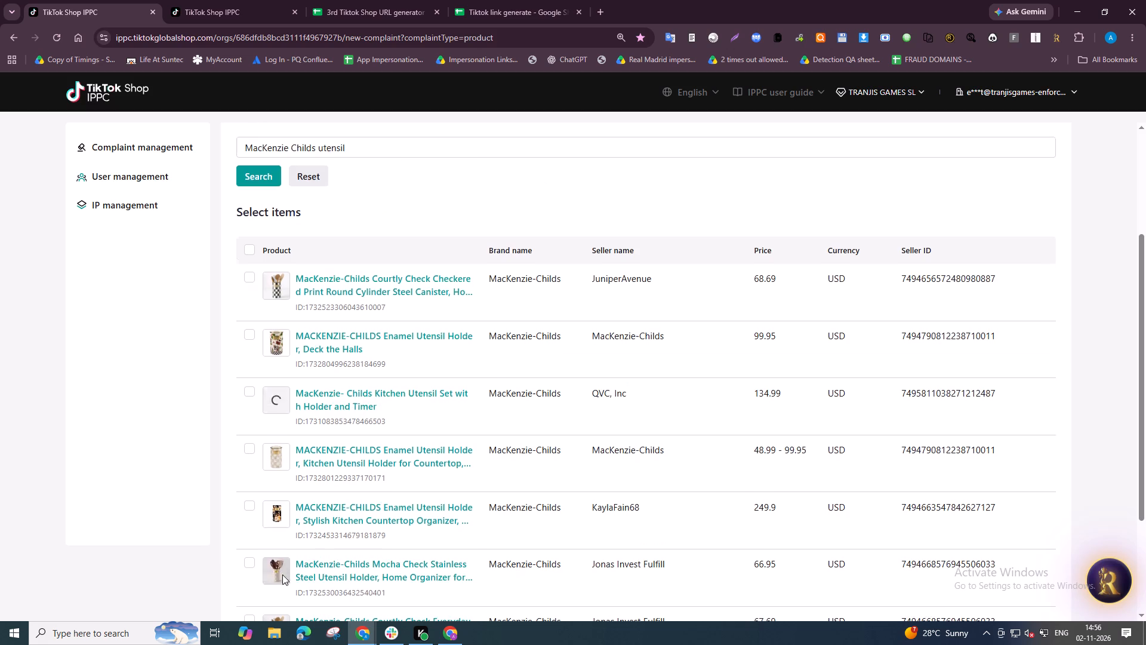
pyautogui.moveTo(255, 277); pyautogui.dragTo(268, 276)
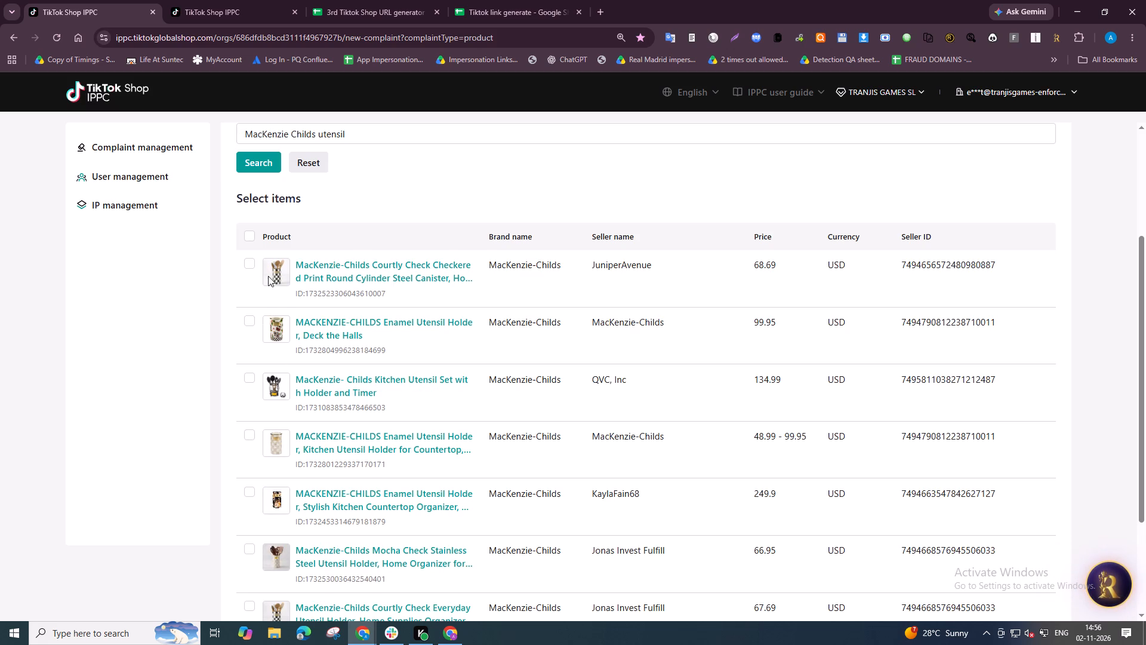
pyautogui.moveTo(268, 276); pyautogui.dragTo(717, 417)
pyautogui.click(181, 311)
pyautogui.moveTo(241, 281); pyautogui.dragTo(278, 268)
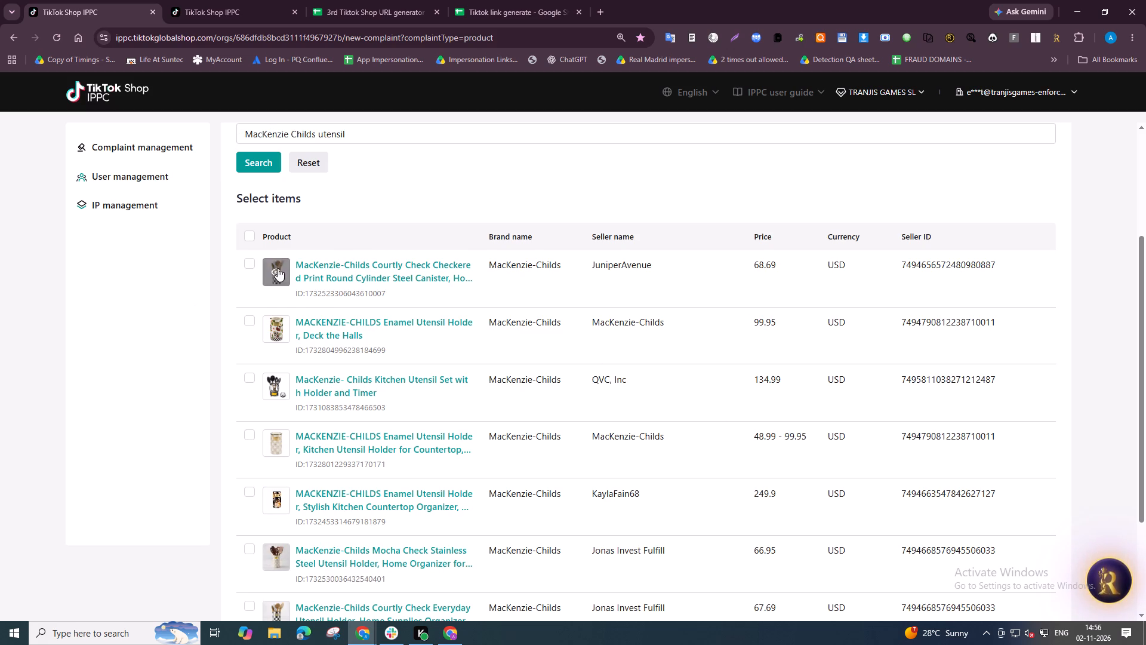
pyautogui.moveTo(278, 268); pyautogui.dragTo(1023, 519)
pyautogui.hotkey('ctrl', 'c')
pyautogui.hotkey('ctrl', 'c')
# Paste the copied product rows into the Tiktok link generate spreadsheet, starting at cell A15290.
pyautogui.click(420, 0)
pyautogui.click(469, 0)
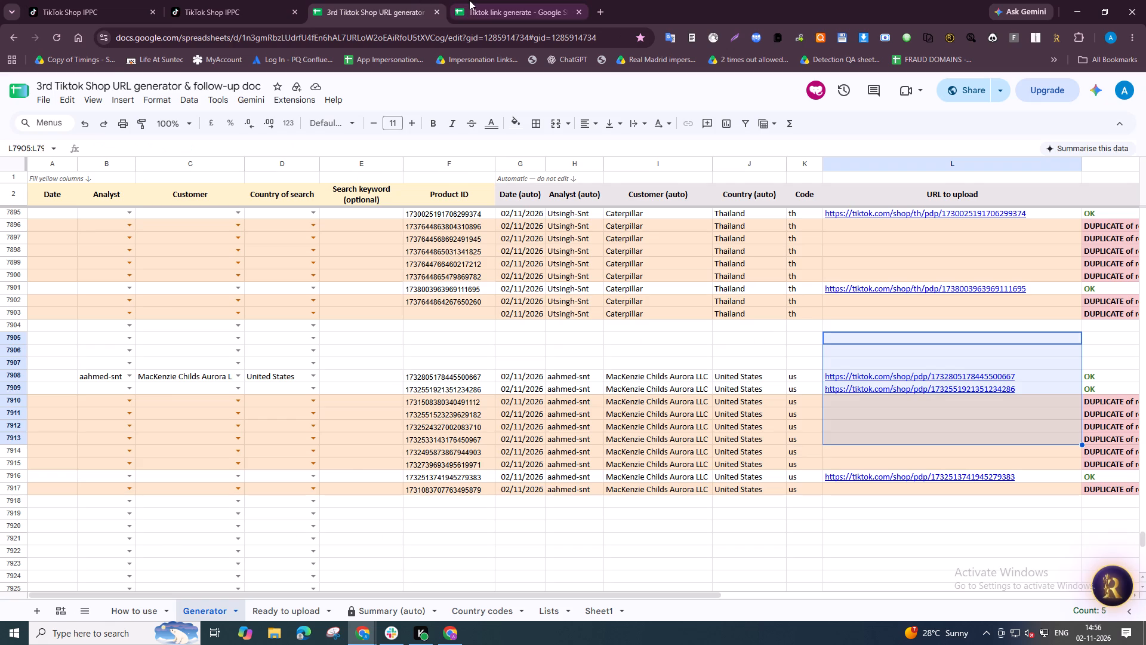
pyautogui.click(65, 423)
pyautogui.hotkey('ctrl', 'v')
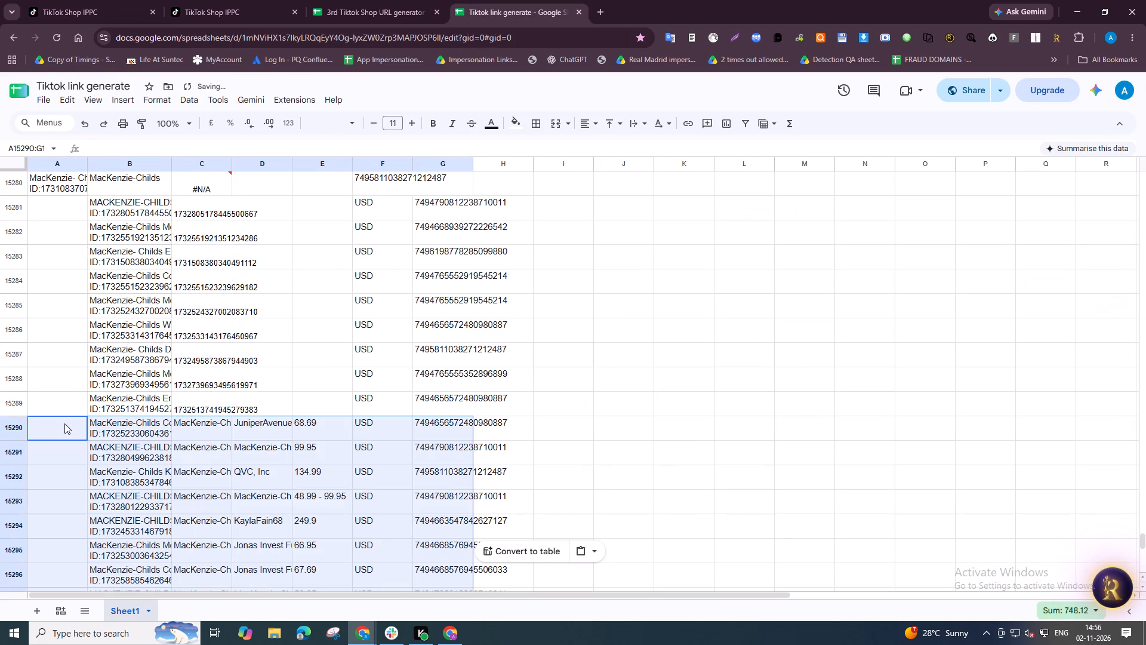
# Delete the brand, seller, price and currency values in columns C to F of the newly pasted rows.
pyautogui.press('Right')
pyautogui.press('Right')
pyautogui.hotkey('shift', 'Right')
pyautogui.hotkey('shift', 'Right')
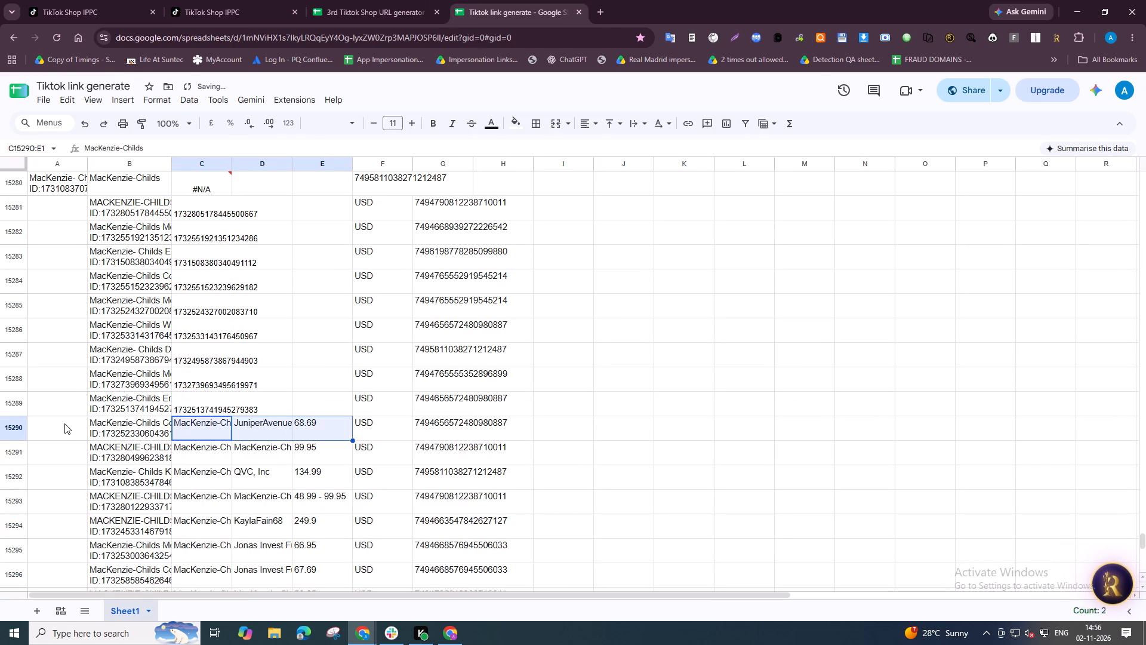
pyautogui.hotkey('shift', 'Right')
pyautogui.hotkey('ctrl', 'shift', 'Down')
pyautogui.press('Delete')
# Fill the REGEXEXTRACT product ID formula down column C to row 15297 for the newly pasted rows.
pyautogui.press('Left')
pyautogui.hotkey('ctrl', 'Down')
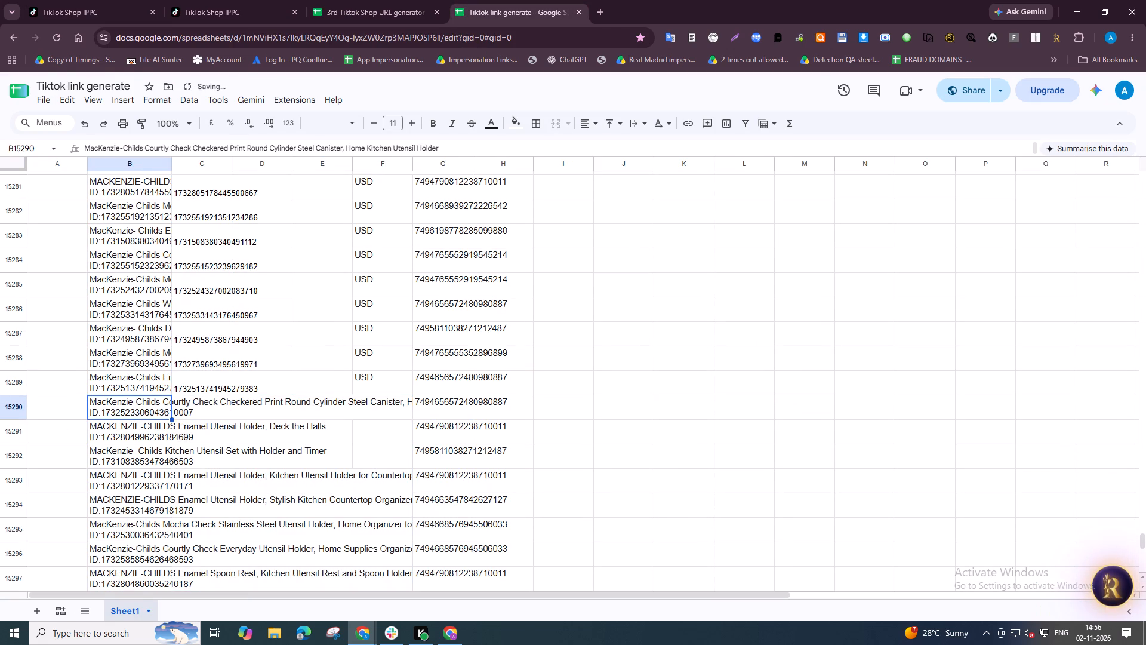
pyautogui.press('Right')
pyautogui.hotkey('ctrl', 'shift', 'Up')
pyautogui.hotkey('ctrl', 'd')
# Copy the product IDs in C15290:C15297 and paste them as values into the Generator sheet's Product ID column from F7894 in the URL generator doc.
pyautogui.hotkey('shift', 'Down')
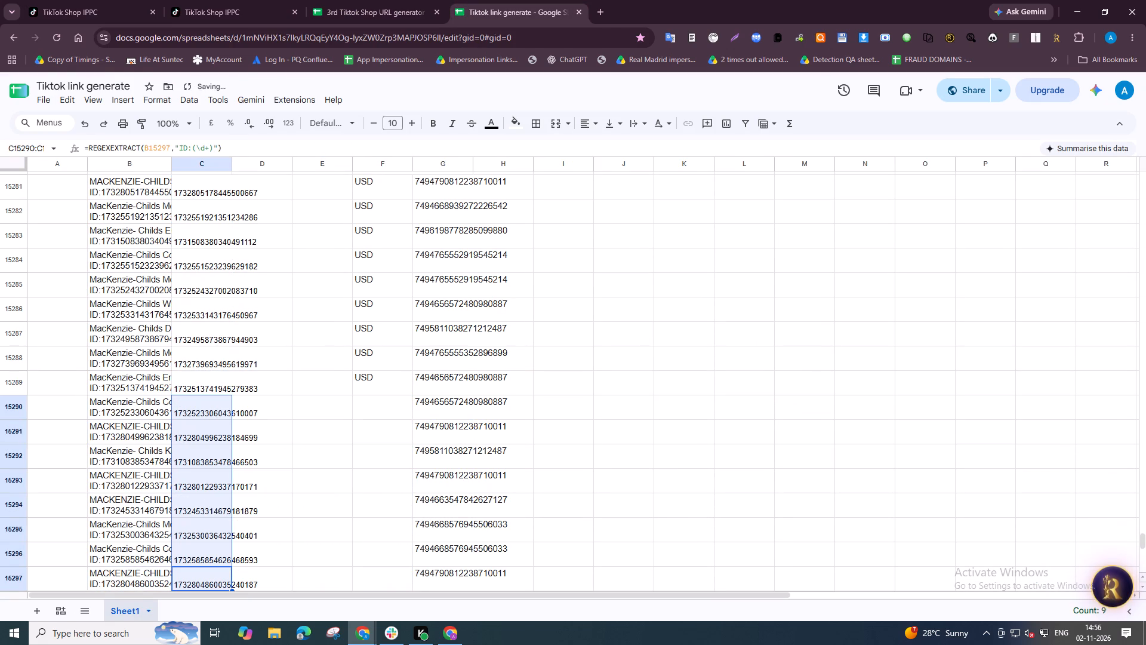
pyautogui.hotkey('ctrl', 'c')
pyautogui.click(412, 0)
pyautogui.scroll(-3, 556, 403)
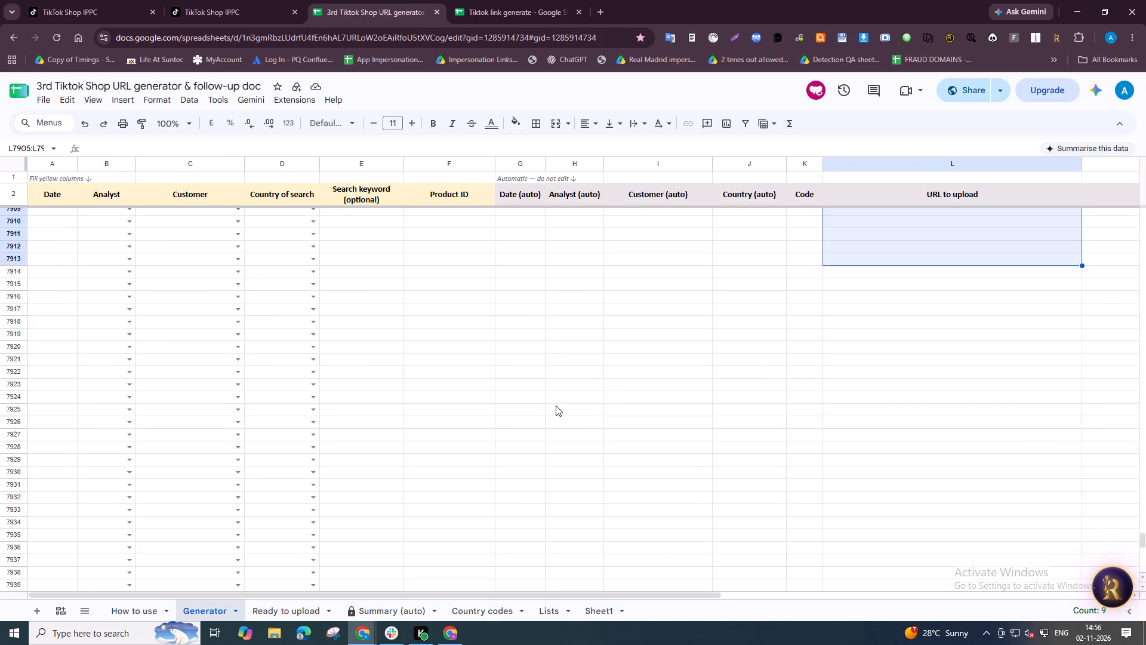
pyautogui.scroll(11, 534, 417)
pyautogui.scroll(-6, 458, 419)
pyautogui.click(461, 324)
pyautogui.hotkey('ctrl', 'shift', 'v')
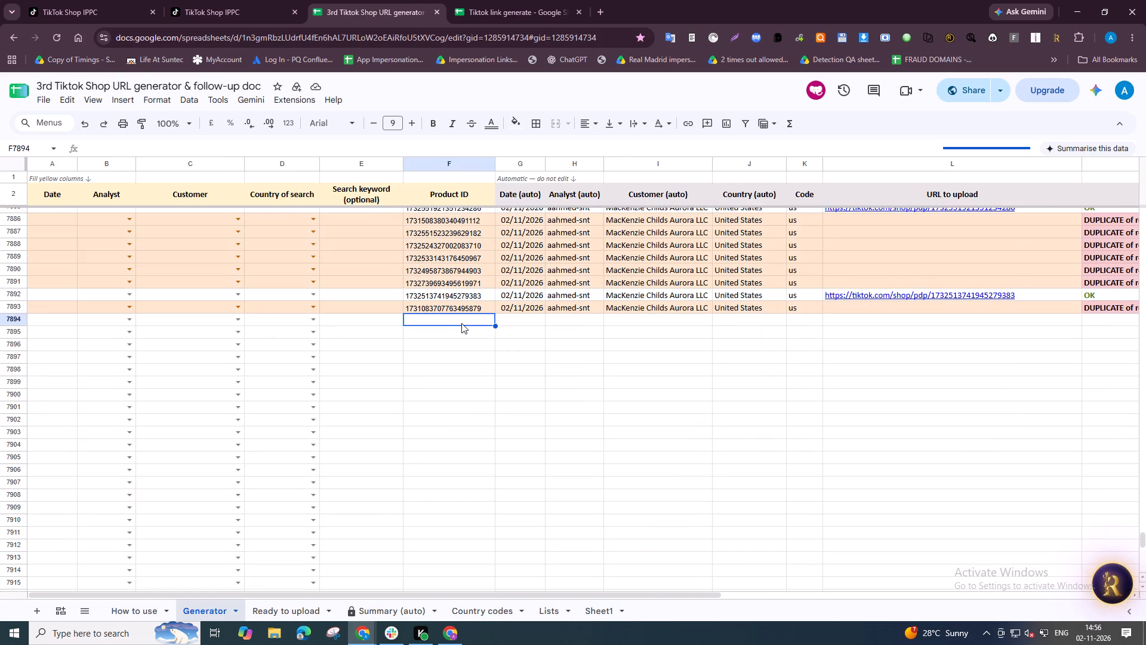
# Fill the analyst, customer MacKenzie Childs Aurora and country United States from row 7884 down to row 7893.
pyautogui.click(461, 312)
pyautogui.press('Up')
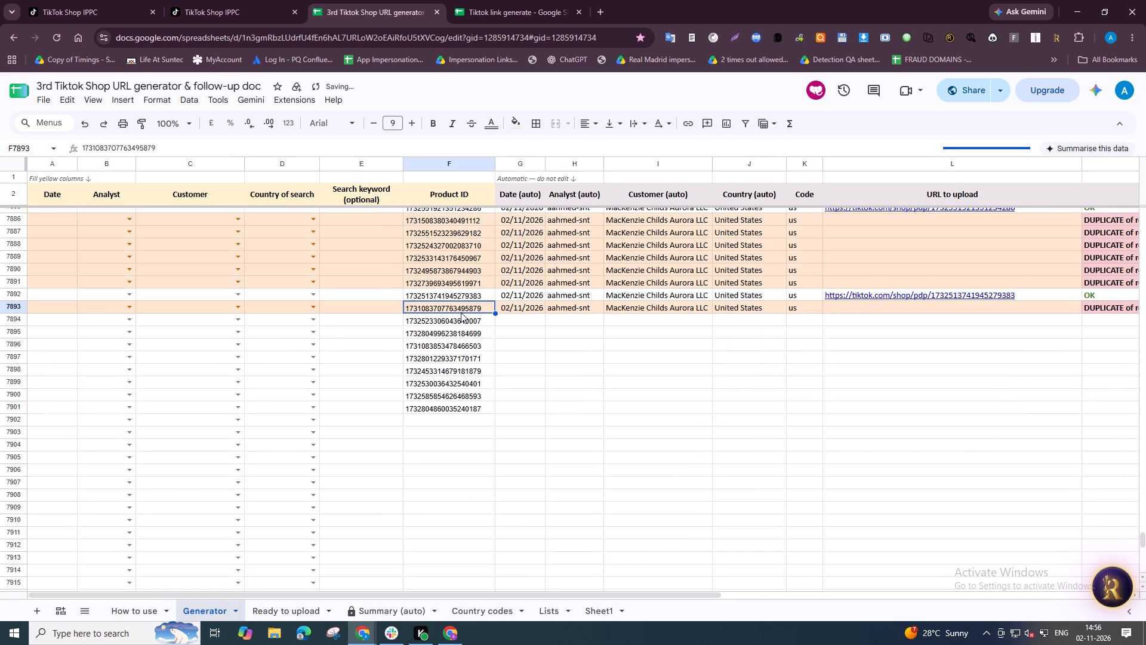
pyautogui.press('Left')
pyautogui.press('Left')
pyautogui.hotkey('ctrl', 'shift', 'Up')
pyautogui.hotkey('ctrl', 'shift', 'Left')
pyautogui.hotkey('ctrl', 'shift', 'Left')
pyautogui.hotkey('ctrl', 'd')
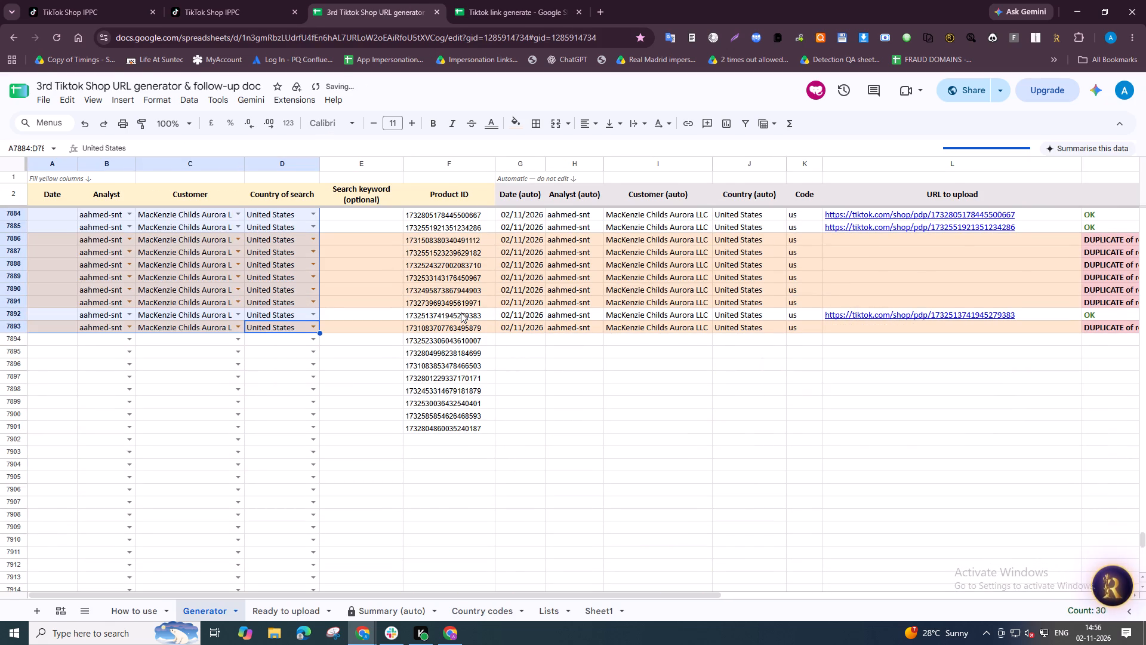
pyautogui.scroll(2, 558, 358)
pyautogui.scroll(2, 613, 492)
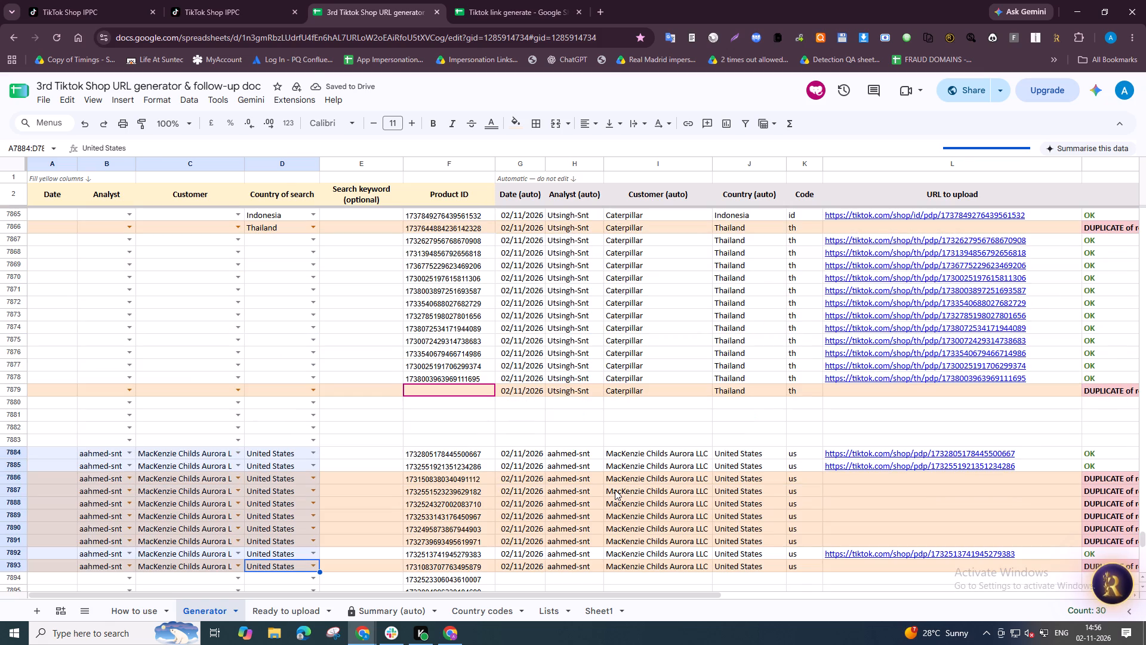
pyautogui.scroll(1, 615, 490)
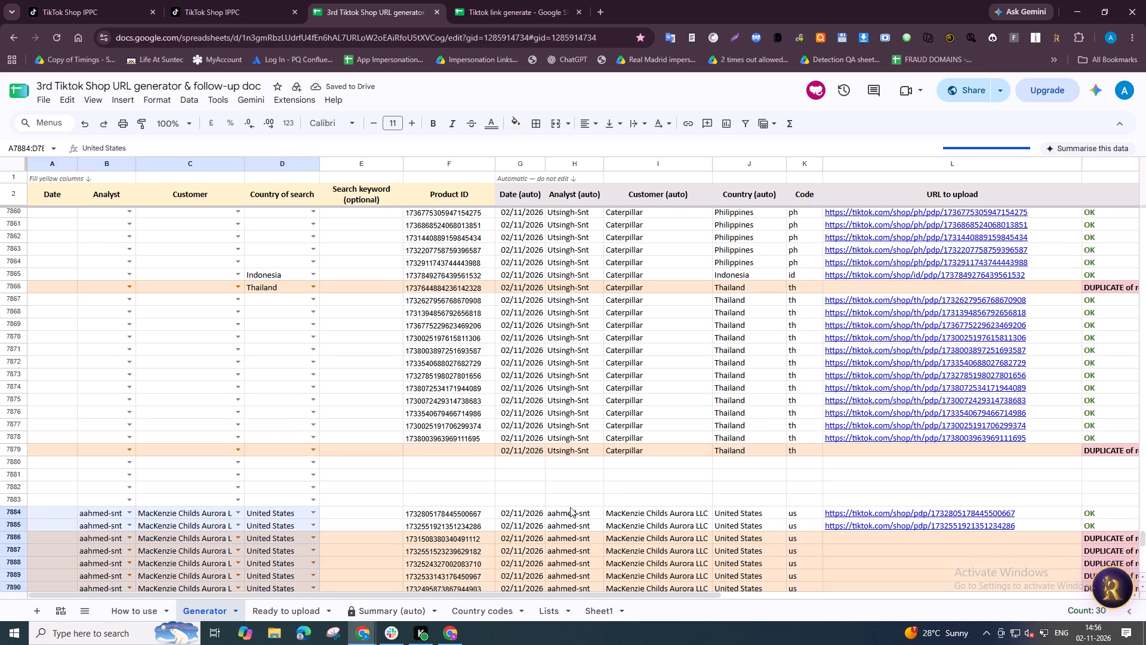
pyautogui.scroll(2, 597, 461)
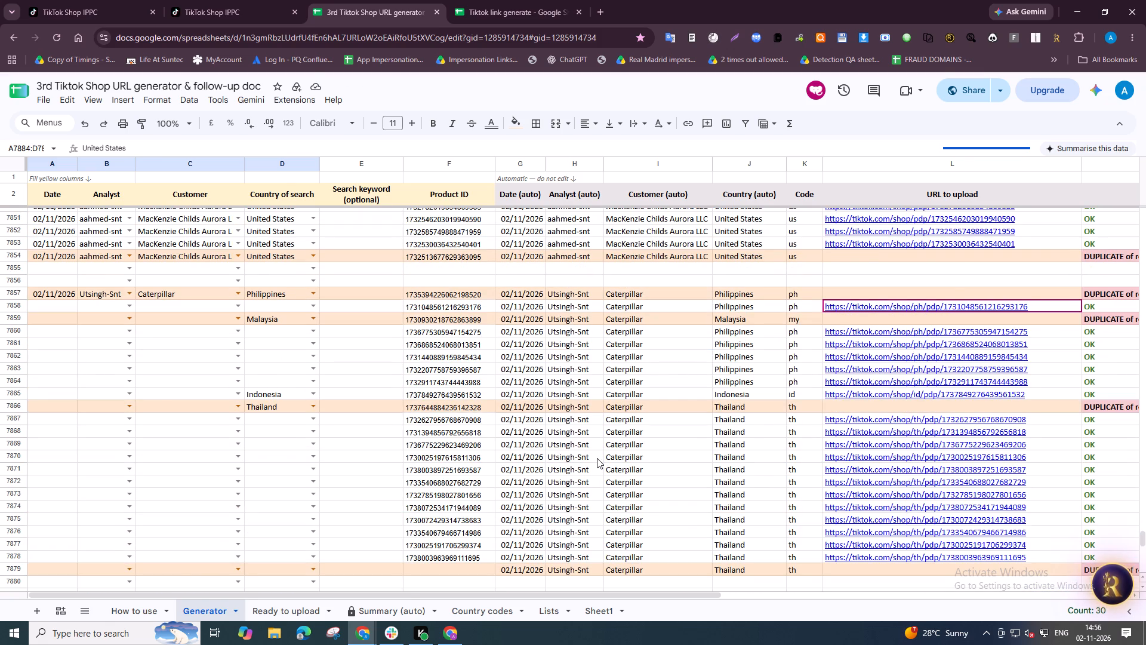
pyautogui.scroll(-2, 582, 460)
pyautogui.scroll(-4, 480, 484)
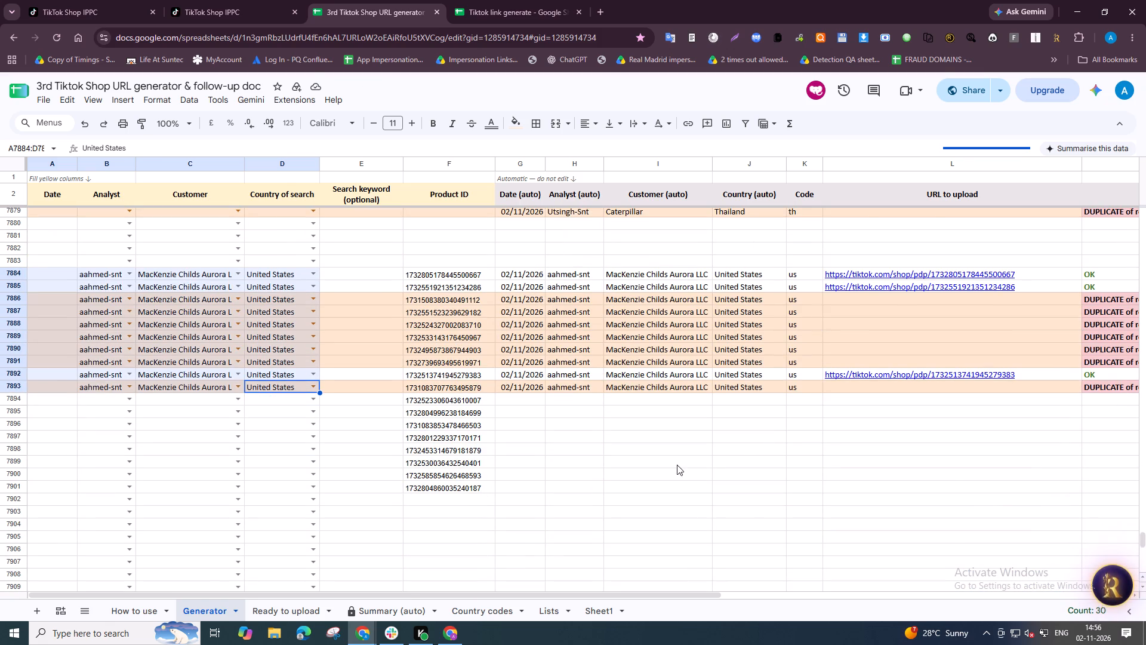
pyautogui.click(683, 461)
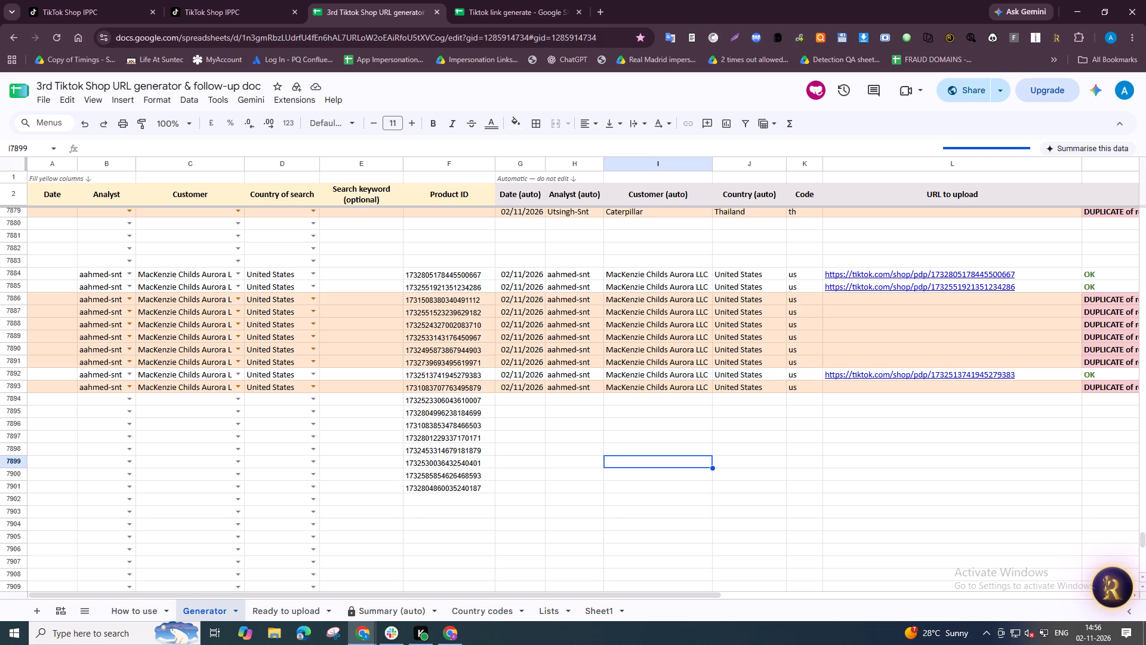
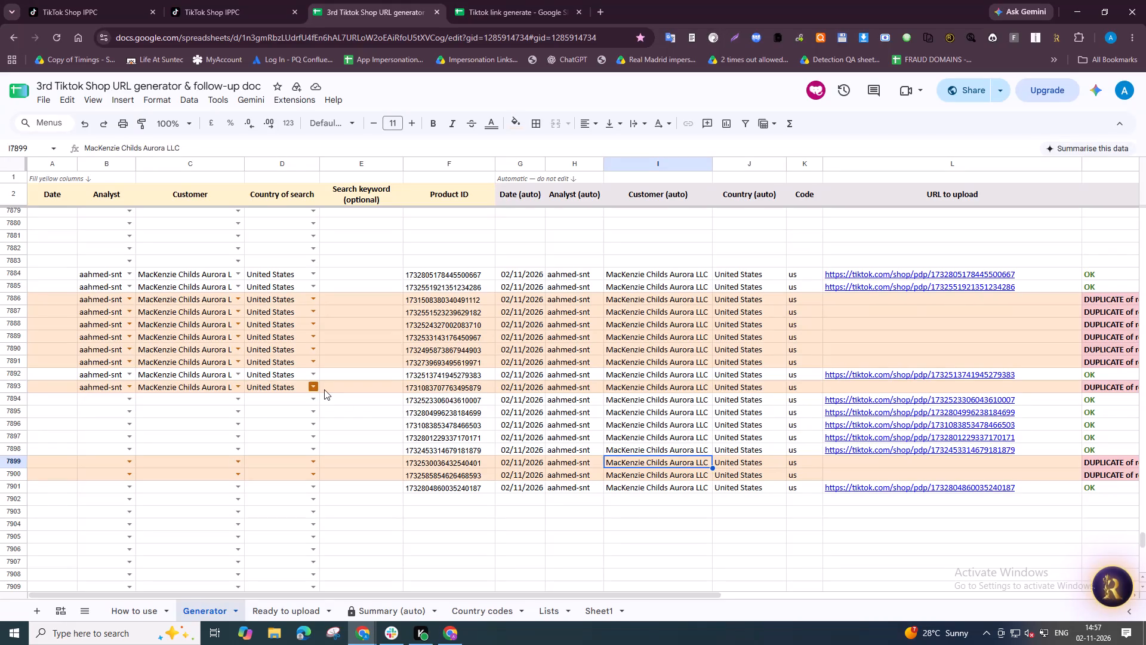
# Copy the generated listing URLs in L7893:L7901 of the Generator sheet.
pyautogui.click(325, 389)
pyautogui.press('Right')
pyautogui.press('Right')
pyautogui.press('Right')
pyautogui.press('Right')
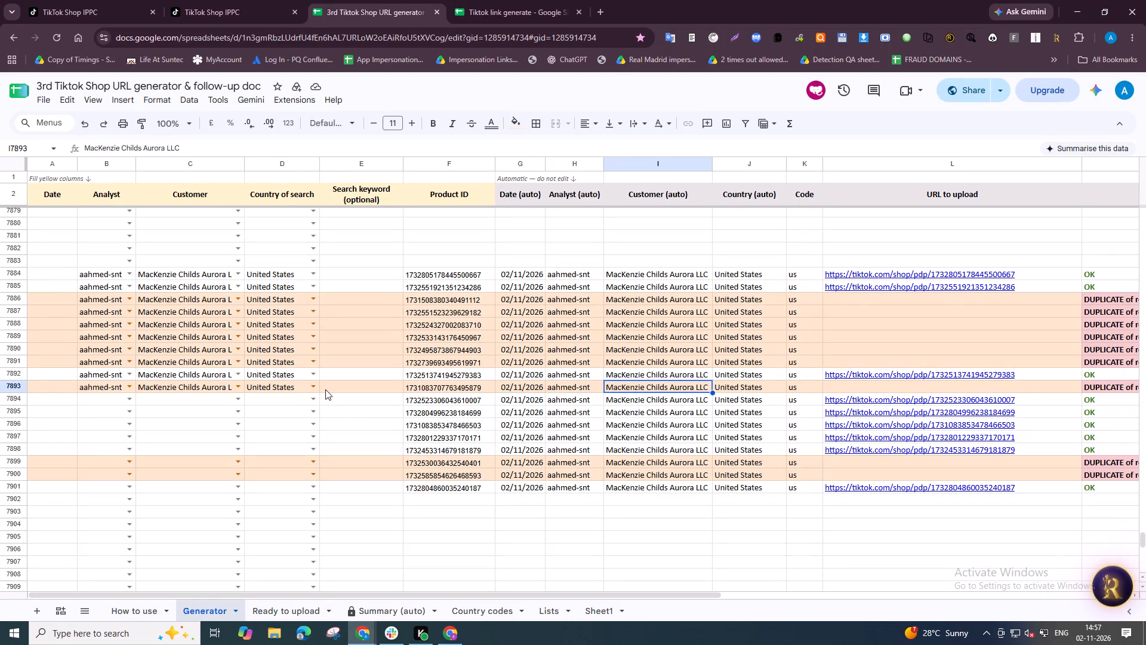
pyautogui.press('Right')
pyautogui.press('Right')
pyautogui.press('Right')
pyautogui.hotkey('shift', 'Down')
pyautogui.hotkey('shift', 'Down')
pyautogui.hotkey('shift', 'Down')
pyautogui.hotkey('shift', 'Down')
pyautogui.hotkey('shift', 'Down')
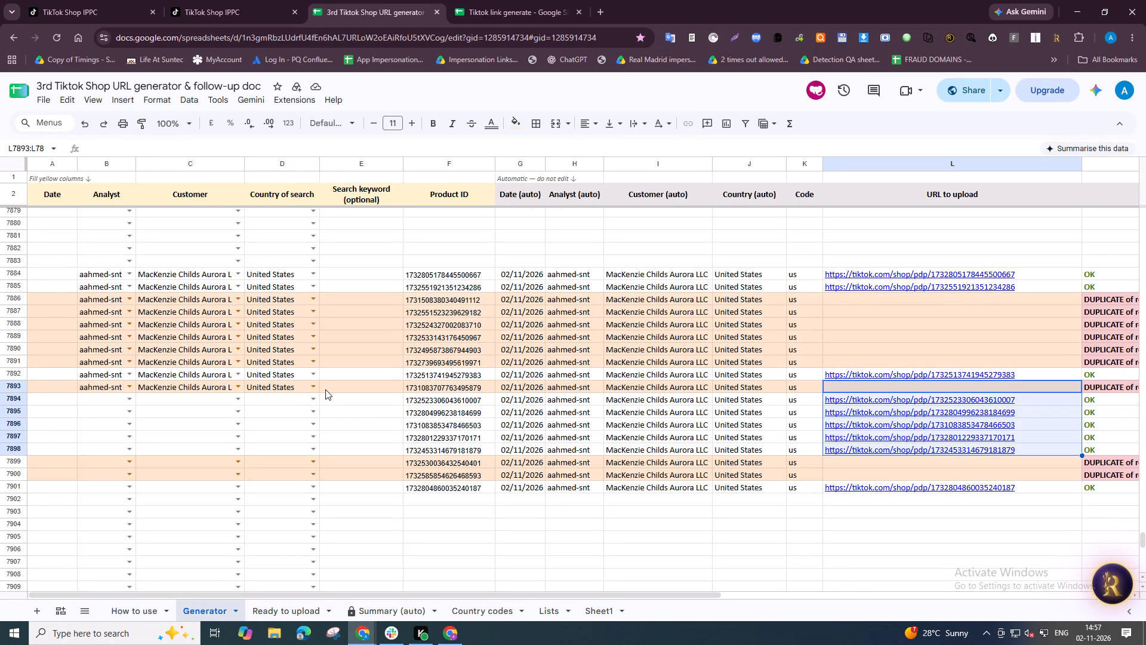
pyautogui.hotkey('shift', 'Down')
pyautogui.hotkey('shift', 'Down')
pyautogui.hotkey('shift', 'Down')
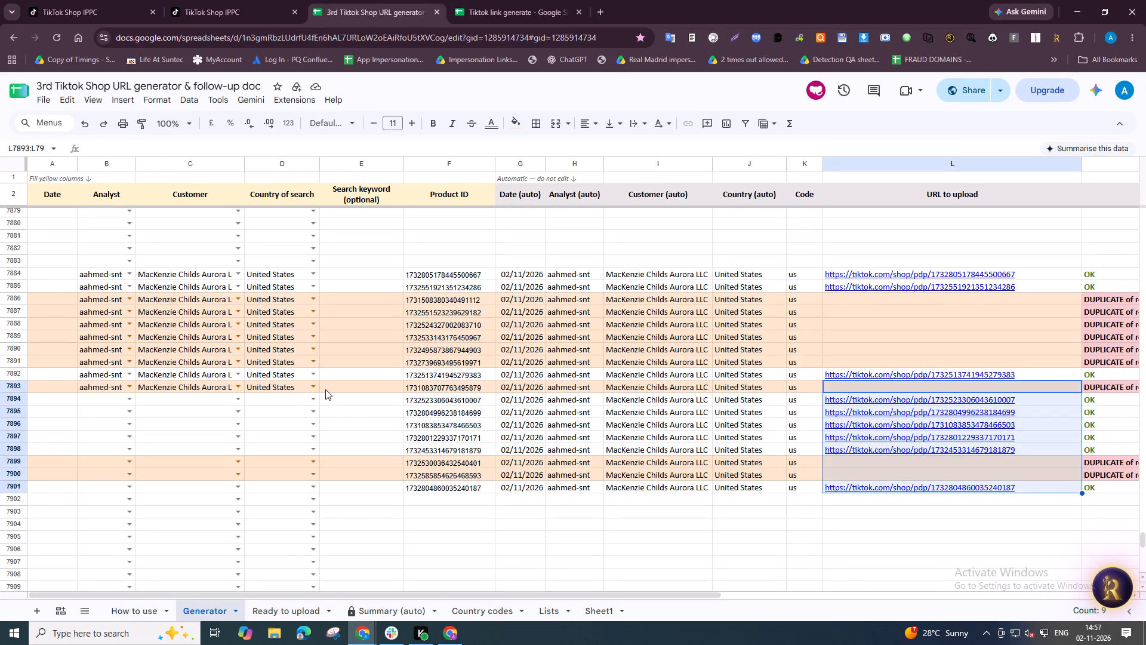
pyautogui.hotkey('ctrl', 'c')
pyautogui.hotkey('ctrl', 'c')
pyautogui.hotkey('ctrl', 'c')
pyautogui.hotkey('ctrl', 'c')
pyautogui.hotkey('ctrl', 'c')
pyautogui.hotkey('ctrl', 'c')
# Replace the URLs in the TikTok Shop IPPC product search with the copied ones and run the search.
pyautogui.click(248, 0)
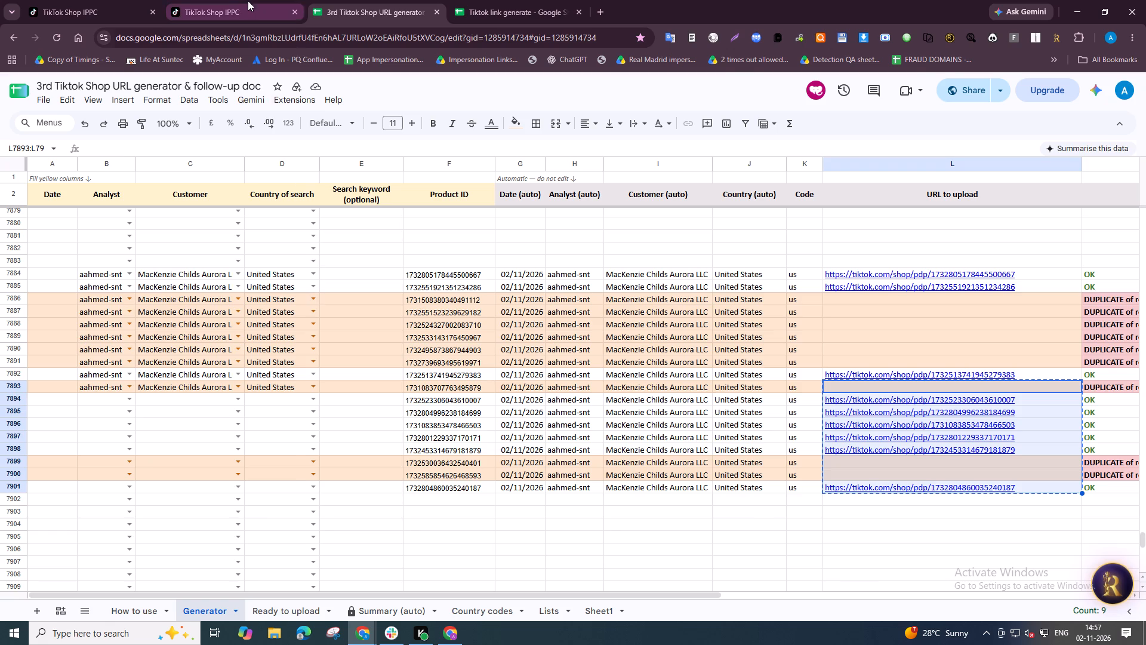
pyautogui.click(480, 293)
pyautogui.click(483, 253)
pyautogui.hotkey('ctrl', 'a')
pyautogui.press('Delete')
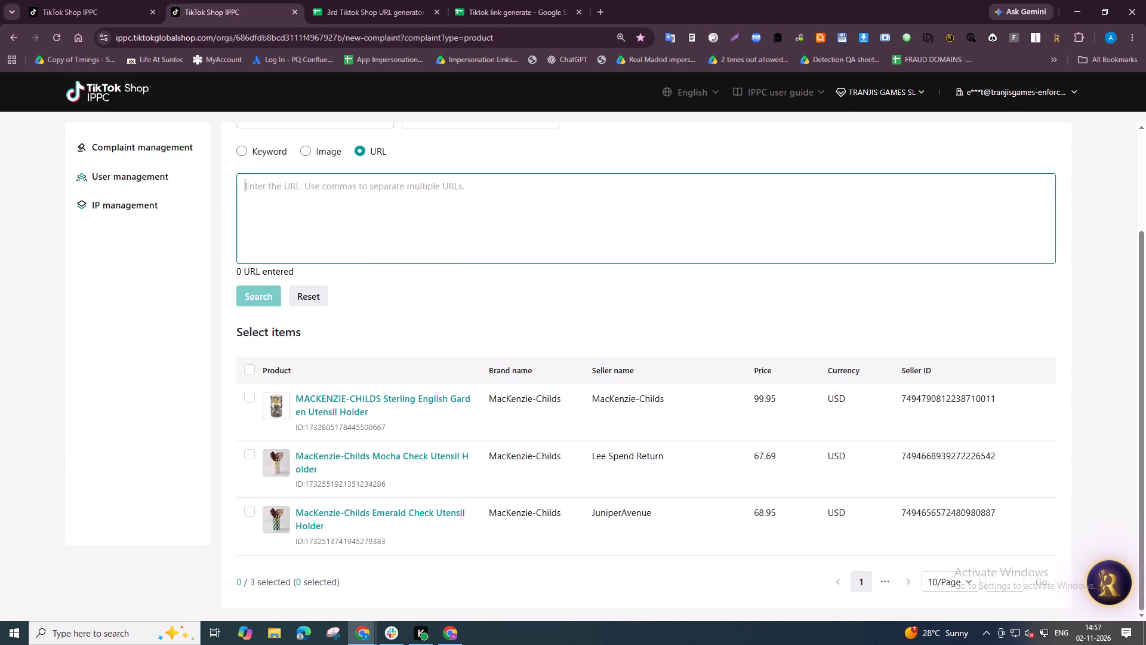
pyautogui.hotkey('ctrl', 'v')
pyautogui.click(238, 301)
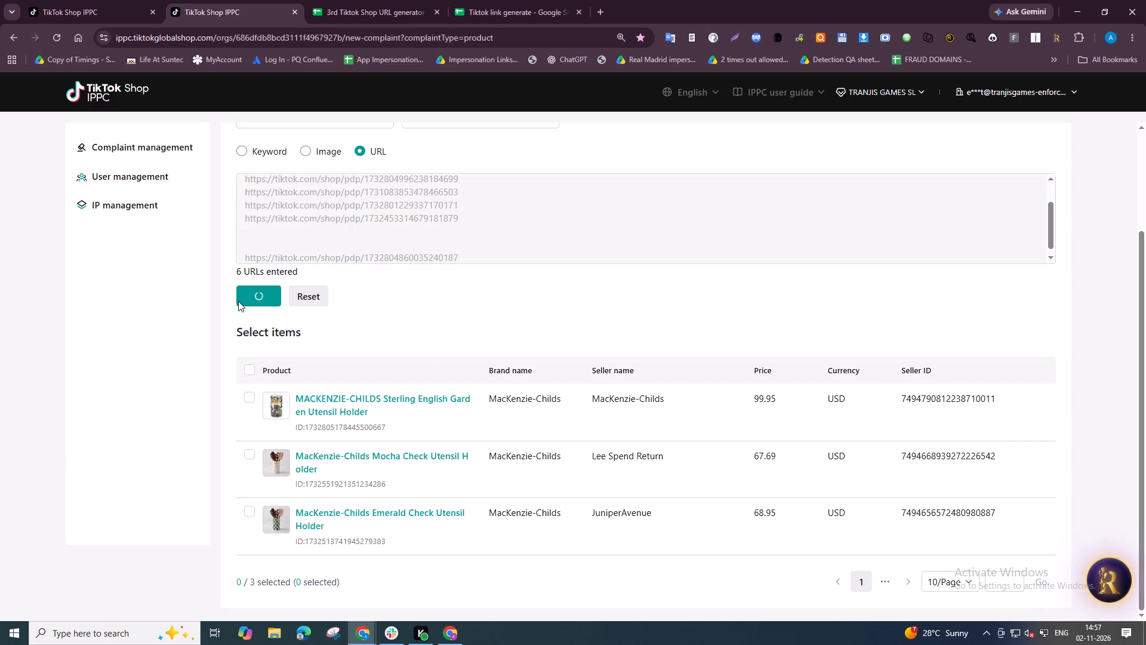
# Examine the enlarged product images of the MacKenzie-Childs utensil listings in the IPPC search results.
pyautogui.scroll(-2, 304, 322)
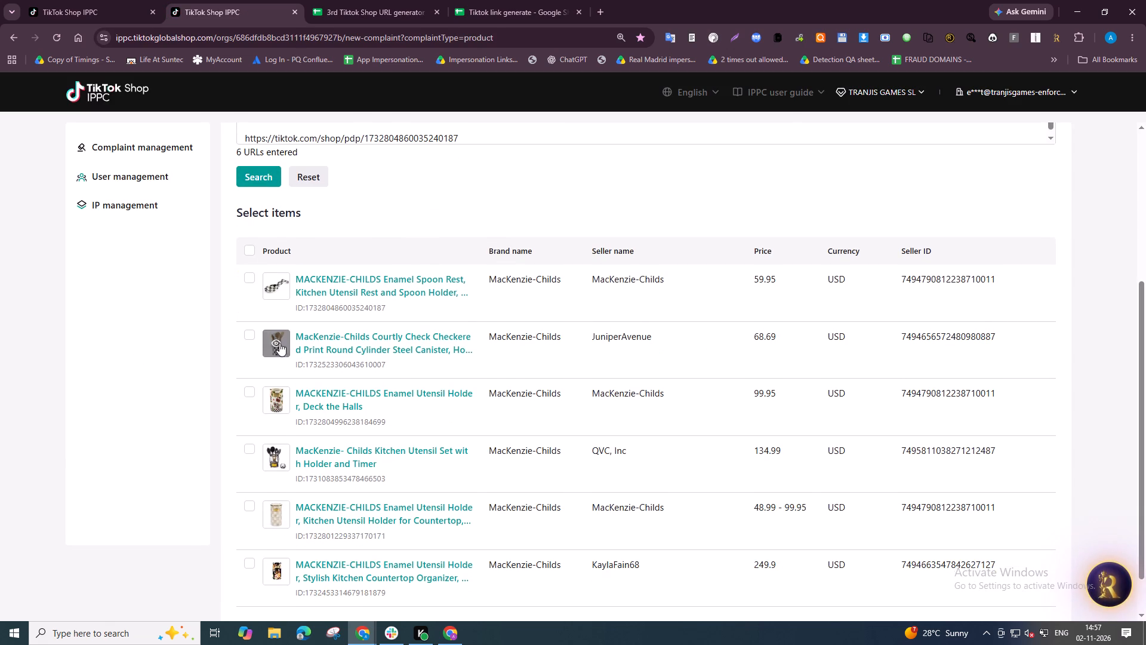
pyautogui.click(279, 342)
pyautogui.click(279, 342)
pyautogui.click(278, 400)
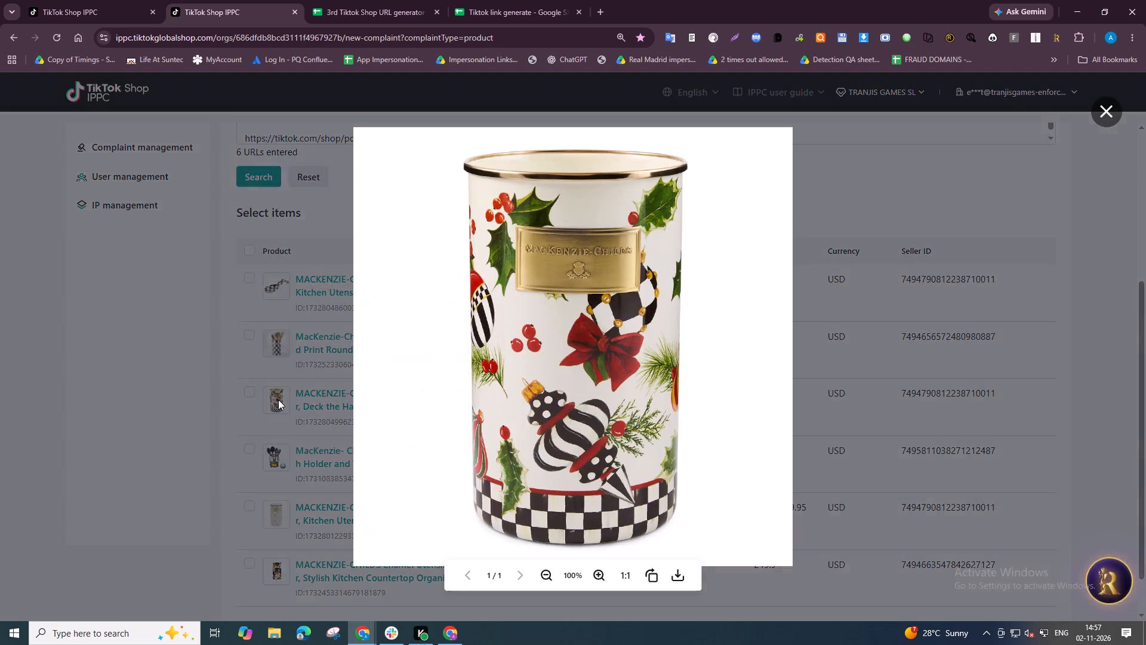
pyautogui.click(278, 400)
pyautogui.click(276, 461)
pyautogui.click(276, 461)
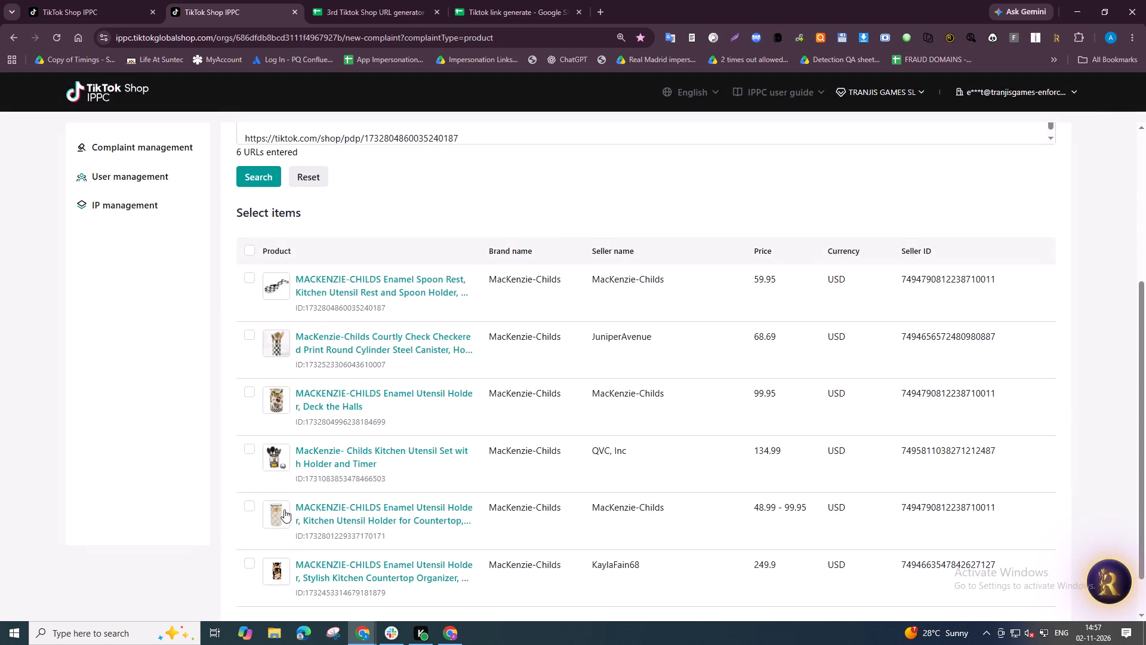
pyautogui.click(284, 465)
pyautogui.click(284, 465)
pyautogui.click(276, 459)
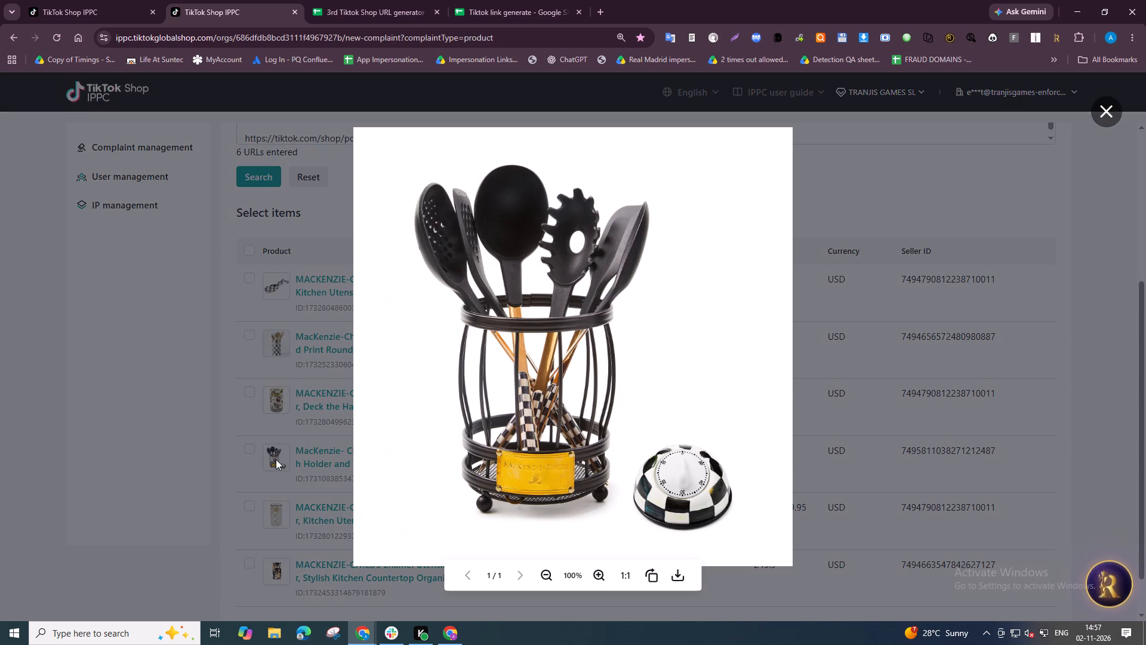
pyautogui.click(276, 460)
pyautogui.moveTo(271, 500); pyautogui.dragTo(273, 506)
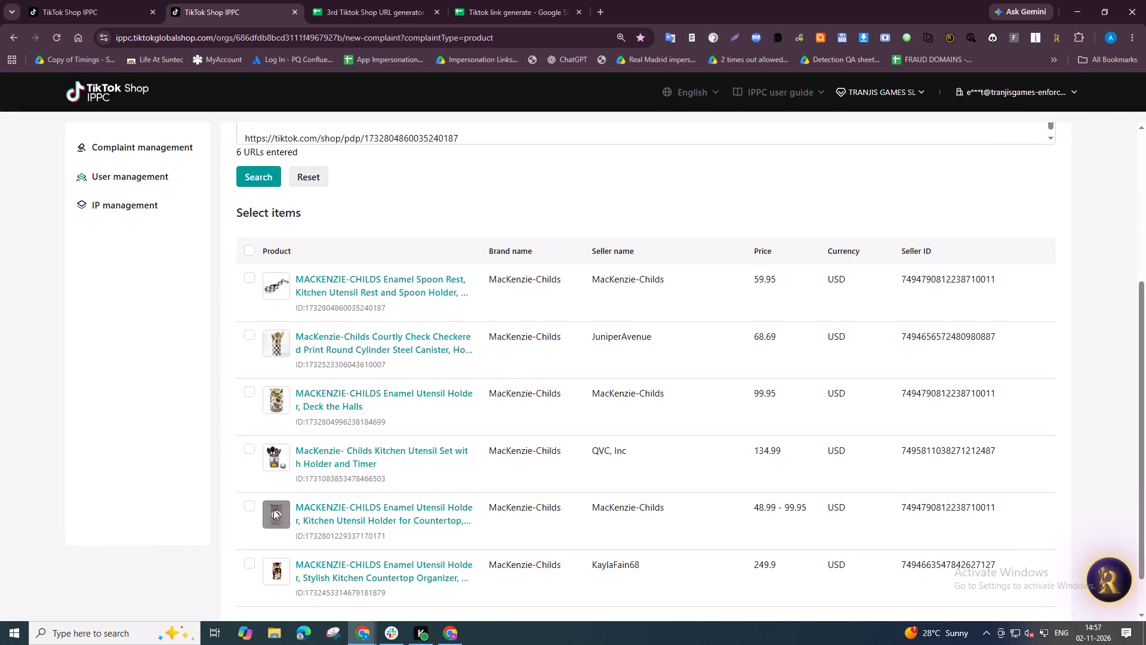
pyautogui.click(273, 509)
pyautogui.click(270, 572)
pyautogui.click(272, 572)
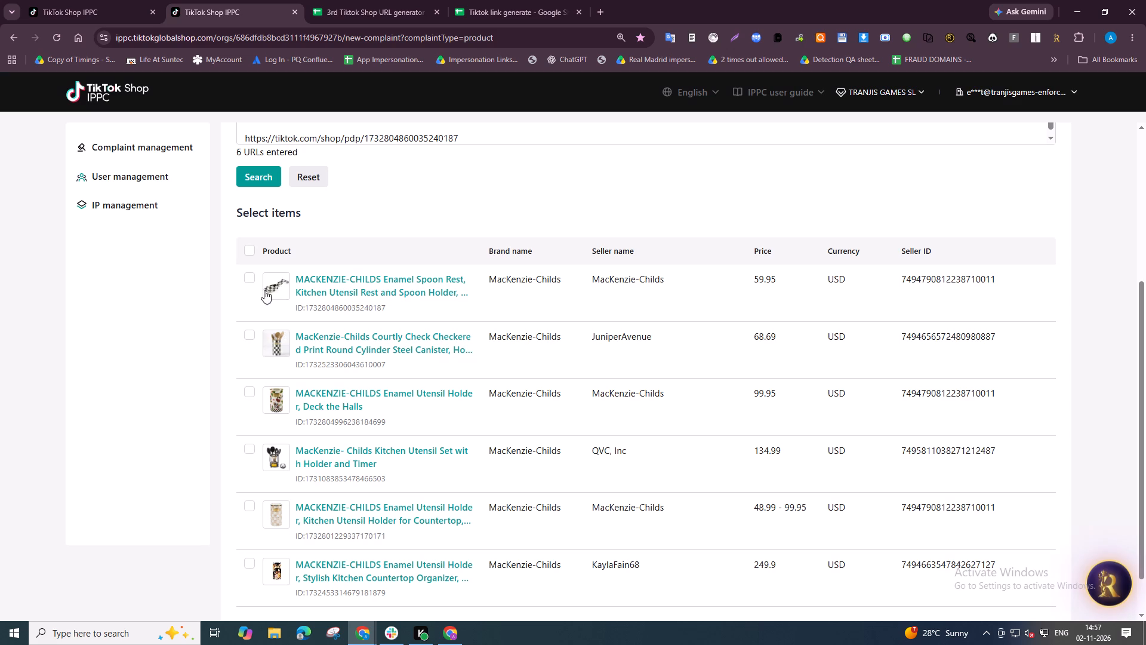
# Open the MACKENZIE-CHILDS Enamel Spoon Rest listing's details, inspect its Care & Use image at full size, and close both views.
pyautogui.click(349, 289)
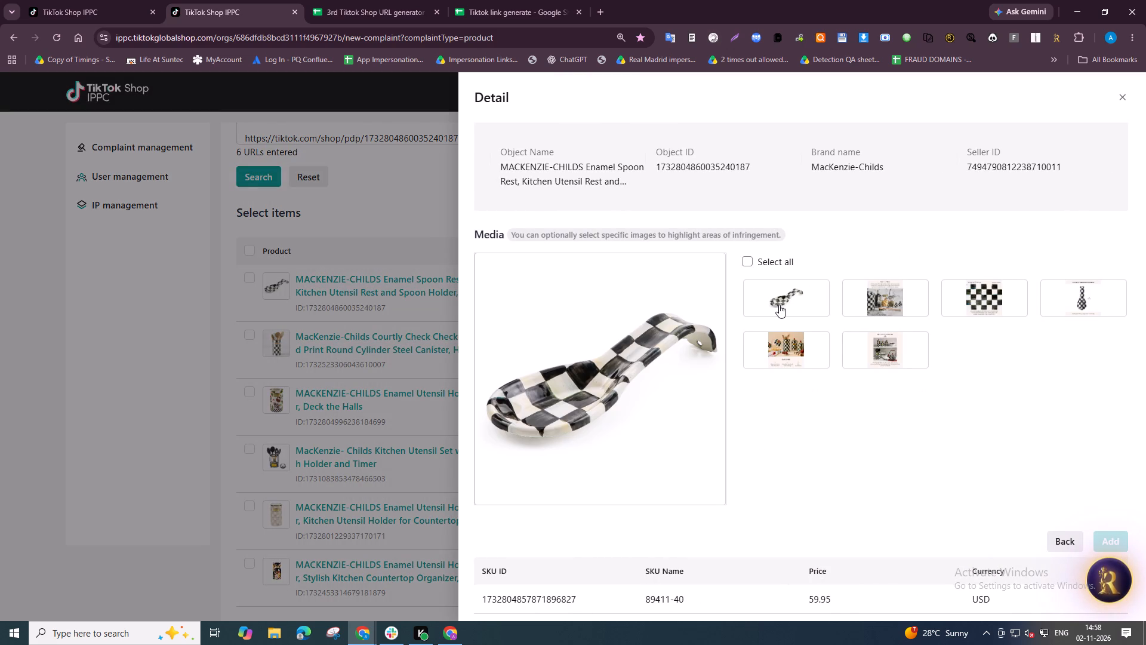
pyautogui.rightClick(793, 349)
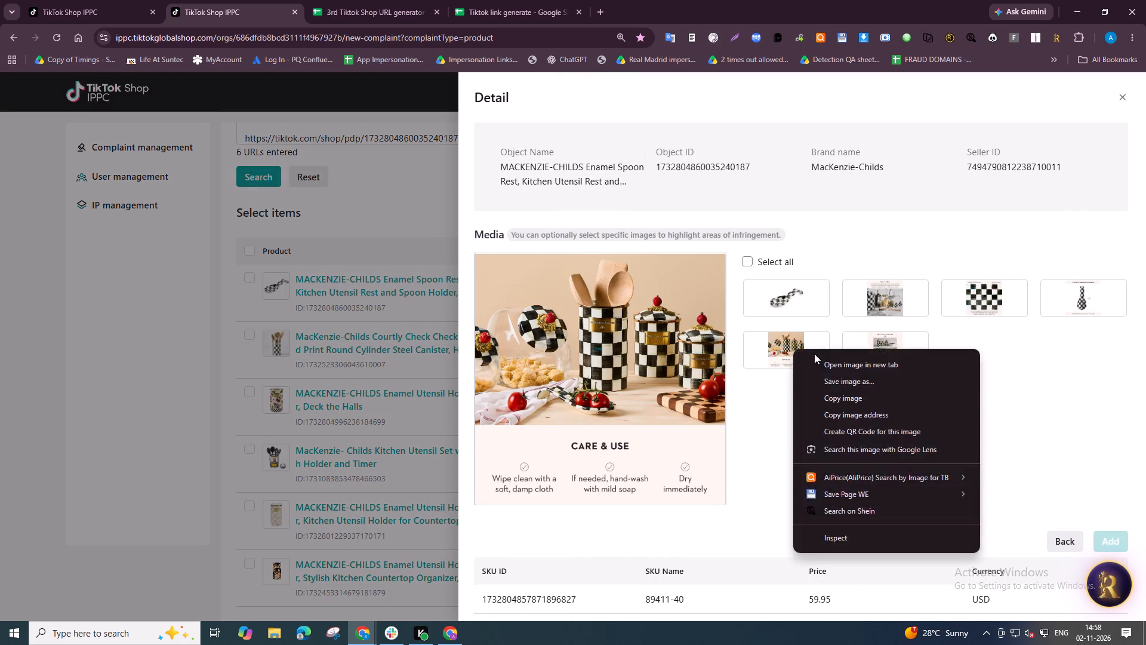
pyautogui.click(820, 354)
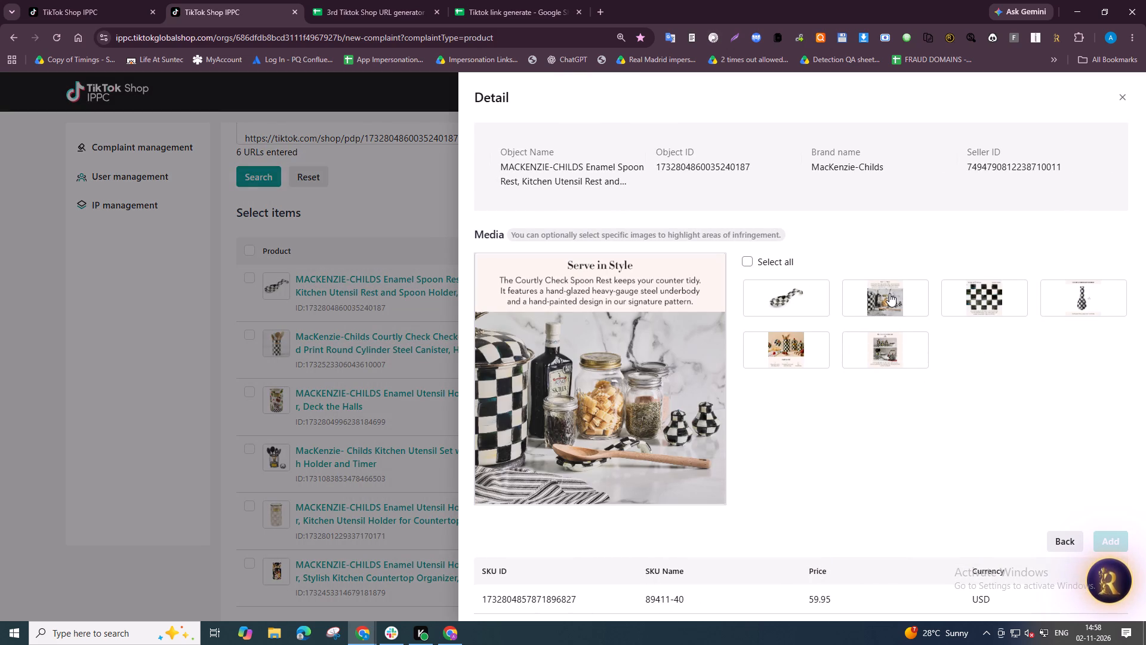
pyautogui.rightClick(797, 339)
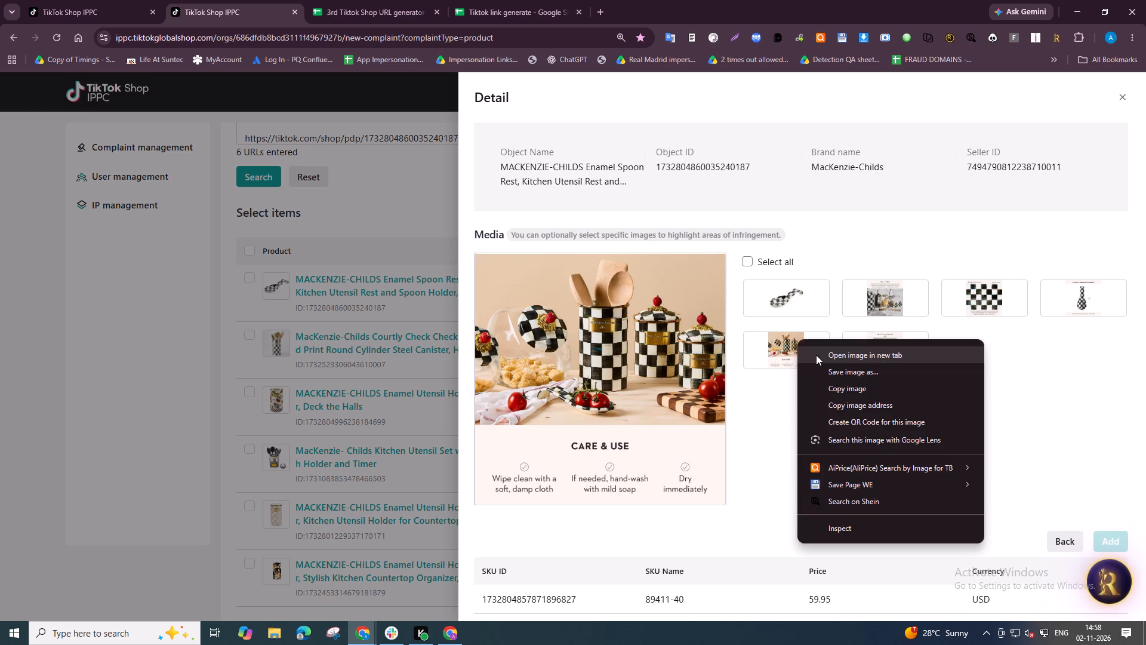
pyautogui.click(817, 355)
pyautogui.click(379, 0)
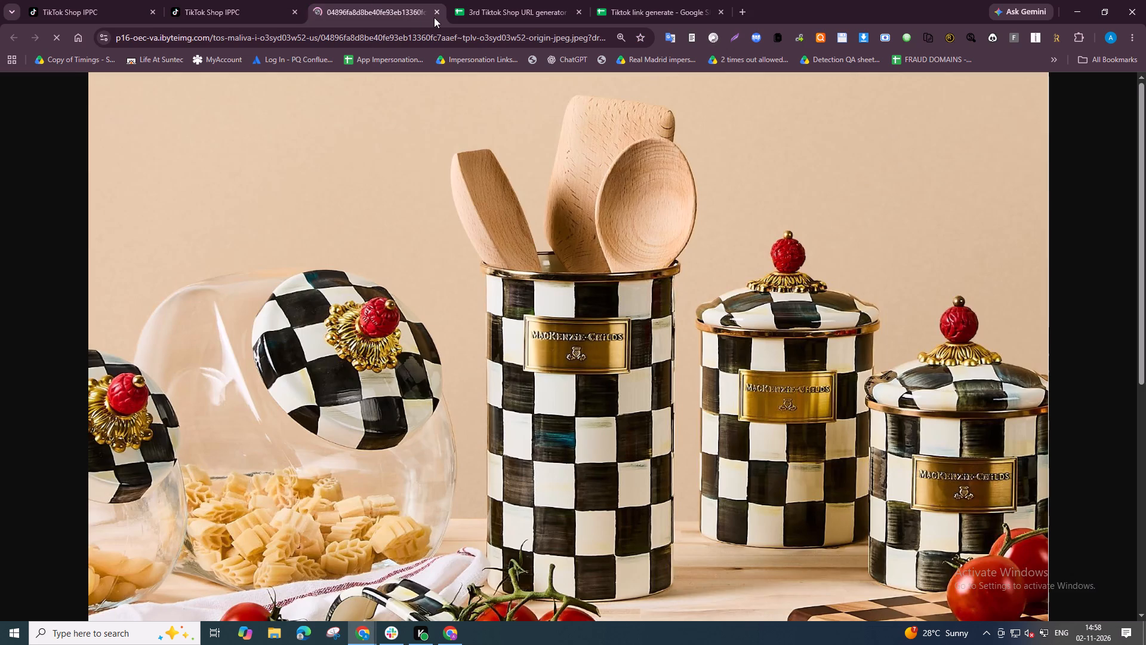
pyautogui.click(434, 17)
pyautogui.click(436, 13)
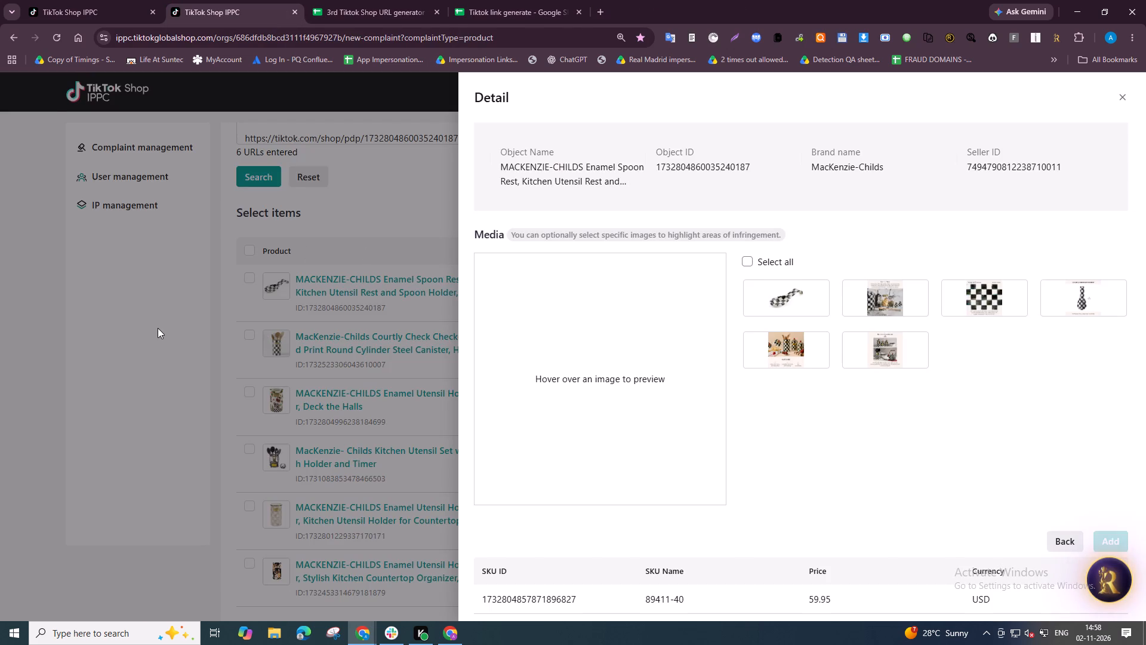
pyautogui.click(158, 328)
# Copy all the listing URLs from the IPPC URL search box.
pyautogui.scroll(3, 528, 179)
pyautogui.moveTo(519, 219); pyautogui.dragTo(519, 233)
pyautogui.click(515, 274)
pyautogui.hotkey('ctrl', 'a')
pyautogui.hotkey('ctrl', 'c')
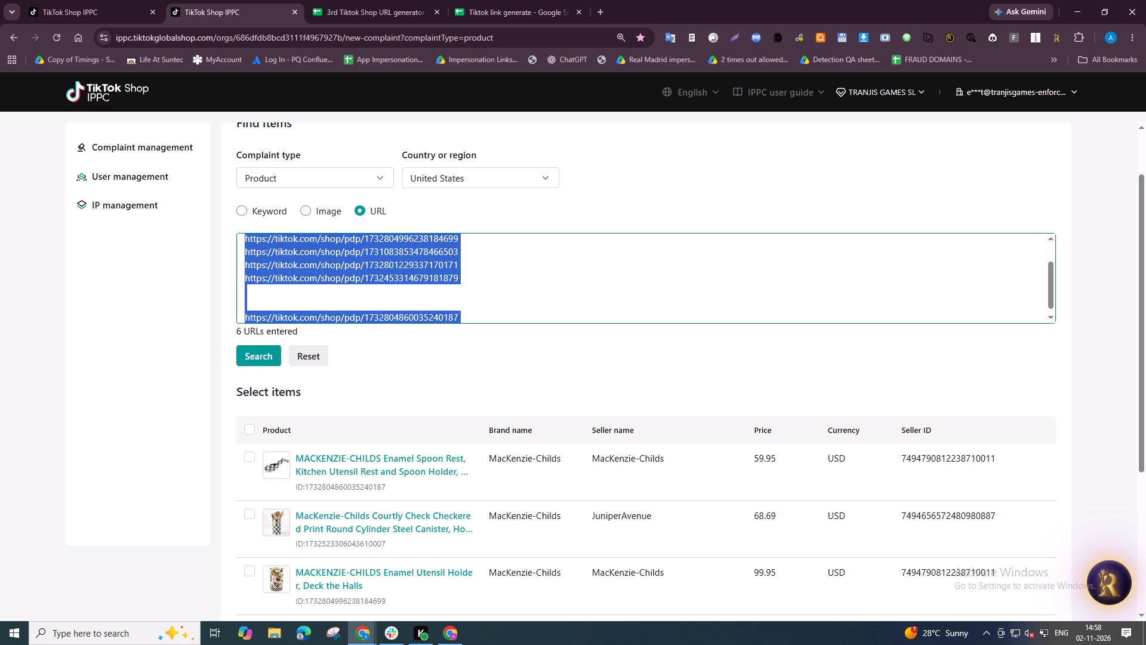
pyautogui.hotkey('ctrl', 'c')
# In Red Points, paste the URLs as detection links of the MacKenzie Childs Kitchen and Dining new incident and save it.
pyautogui.hotkey('alt', 'Tab')
pyautogui.hotkey('alt', 'Tab')
pyautogui.hotkey('alt', 'Tab')
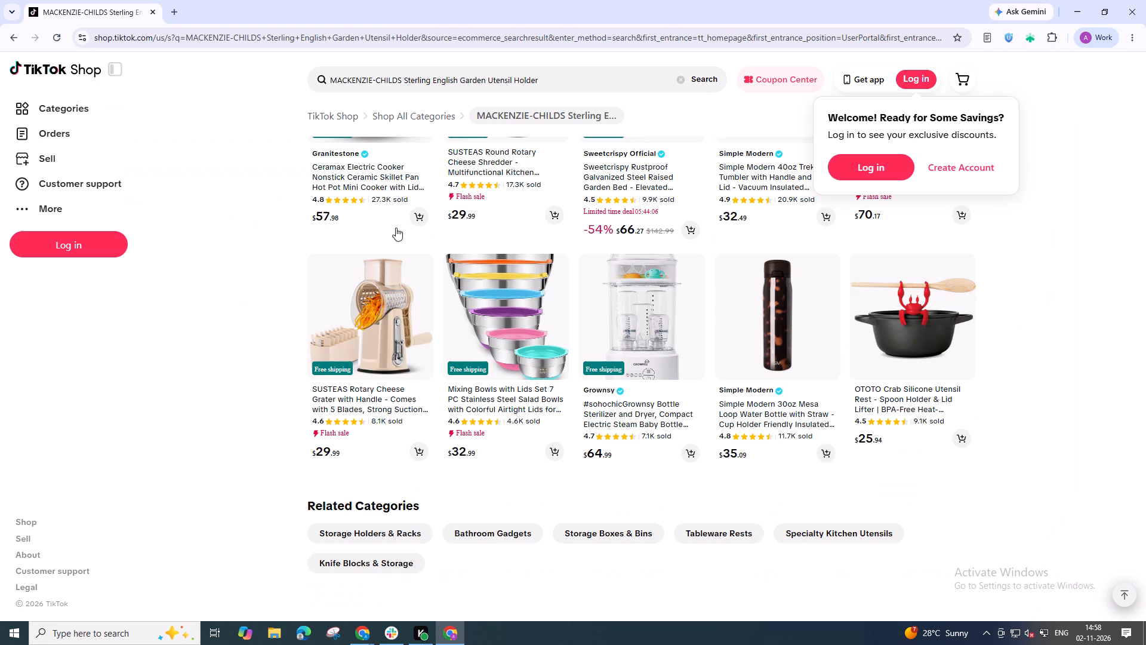
pyautogui.click(197, 0)
pyautogui.click(288, 441)
pyautogui.click(290, 361)
pyautogui.hotkey('ctrl', 'v')
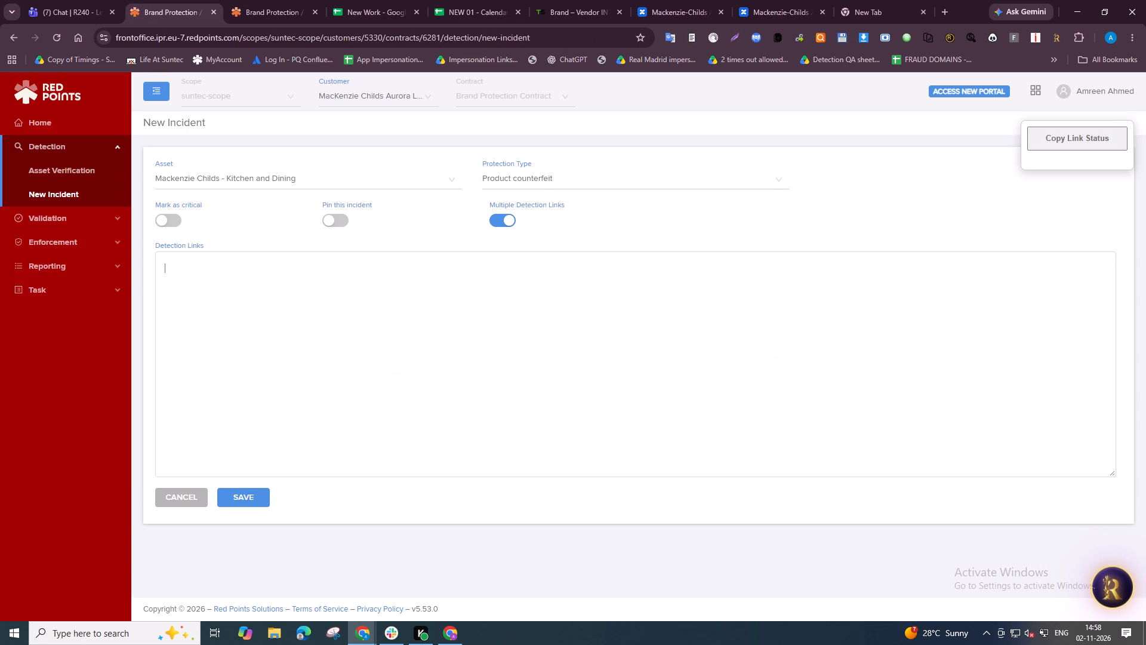
pyautogui.click(263, 490)
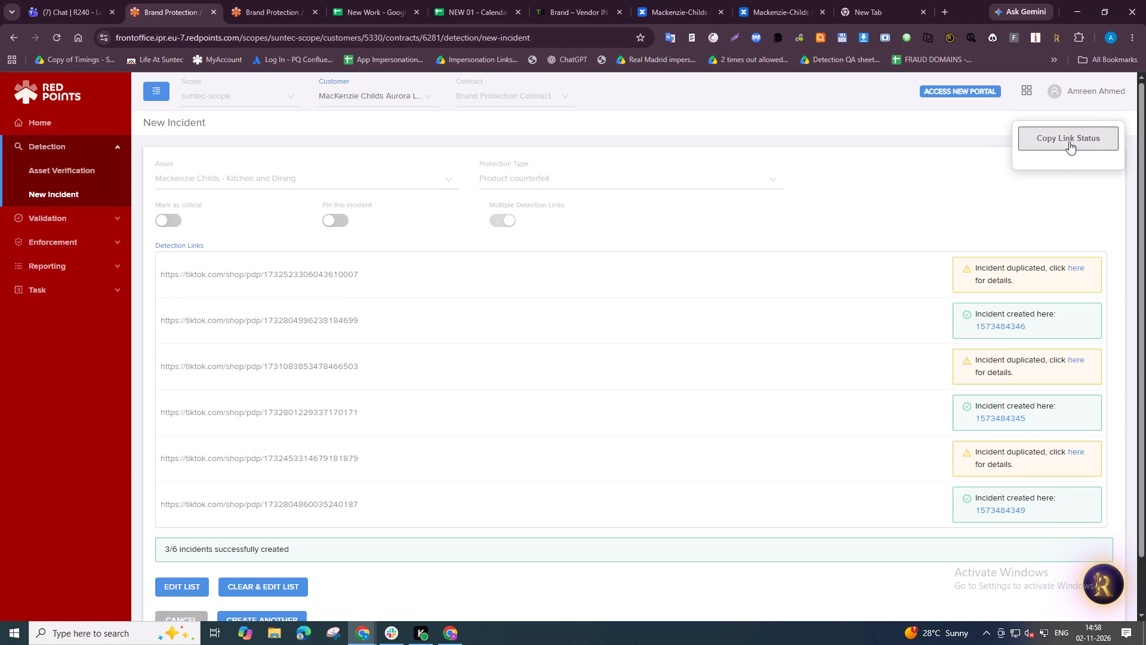
# Copy the link statuses from Red Points and paste them into the New Work sheet from C28686.
pyautogui.click(1069, 142)
pyautogui.click(369, 0)
pyautogui.click(445, 407)
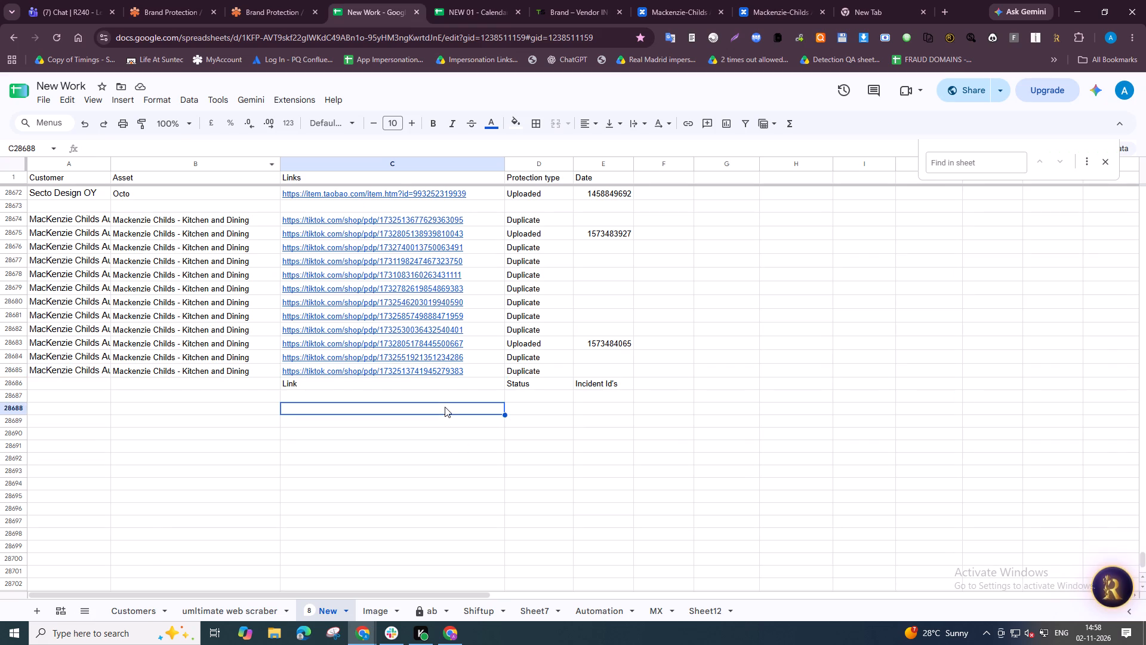
pyautogui.press('Up')
pyautogui.press('Up')
pyautogui.hotkey('ctrl', 'v')
# Move the pasted link, status and incident ID rows C28687:E28692 up one row, overwriting the Link/Status header row.
pyautogui.press('Down')
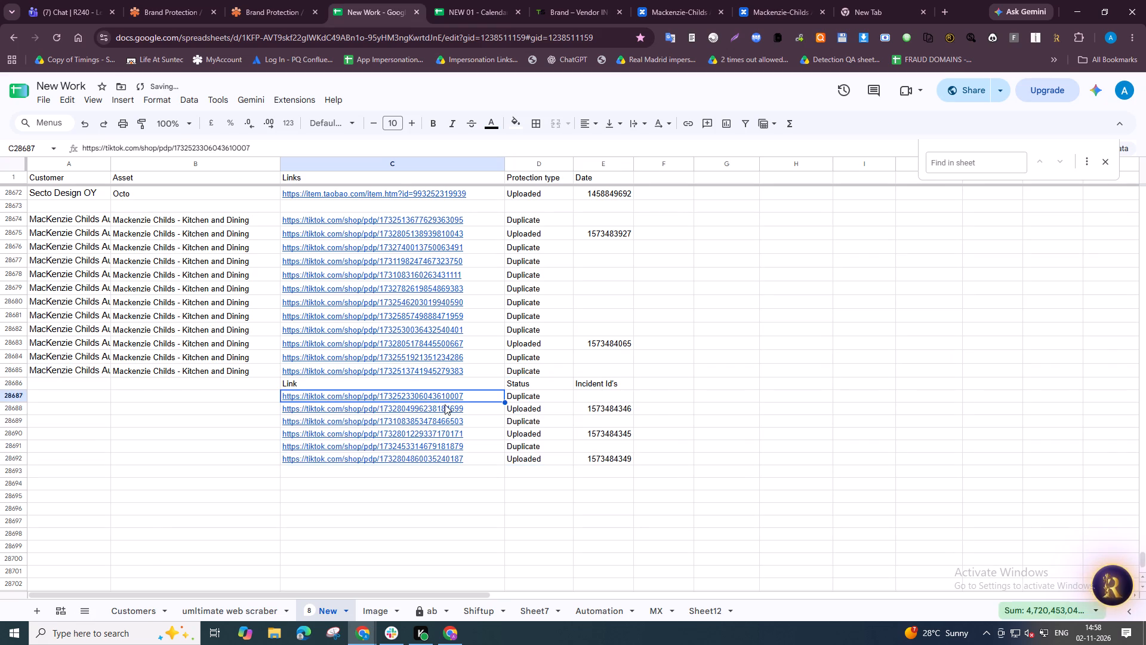
pyautogui.hotkey('ctrl', 'shift', 'Down')
pyautogui.hotkey('shift', 'Right')
pyautogui.hotkey('shift', 'Right')
pyautogui.hotkey('ctrl', 'x')
pyautogui.press('Up')
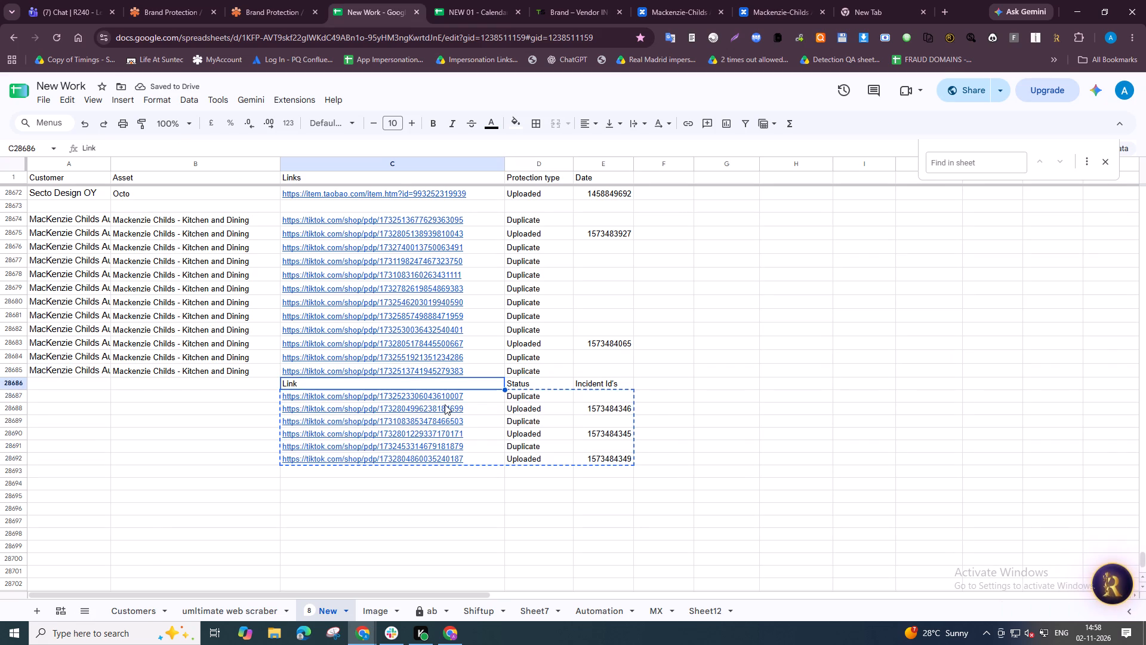
pyautogui.hotkey('ctrl', 'v')
# Fill the MacKenzie Childs customer and Mackenzie Childs - Kitchen and Dining asset from row 28685 down to row 28691.
pyautogui.hotkey('ctrl', 'Down')
pyautogui.press('Left')
pyautogui.hotkey('ctrl', 'shift', 'Up')
pyautogui.hotkey('ctrl', 'shift', 'Left')
pyautogui.hotkey('ctrl', 'd')
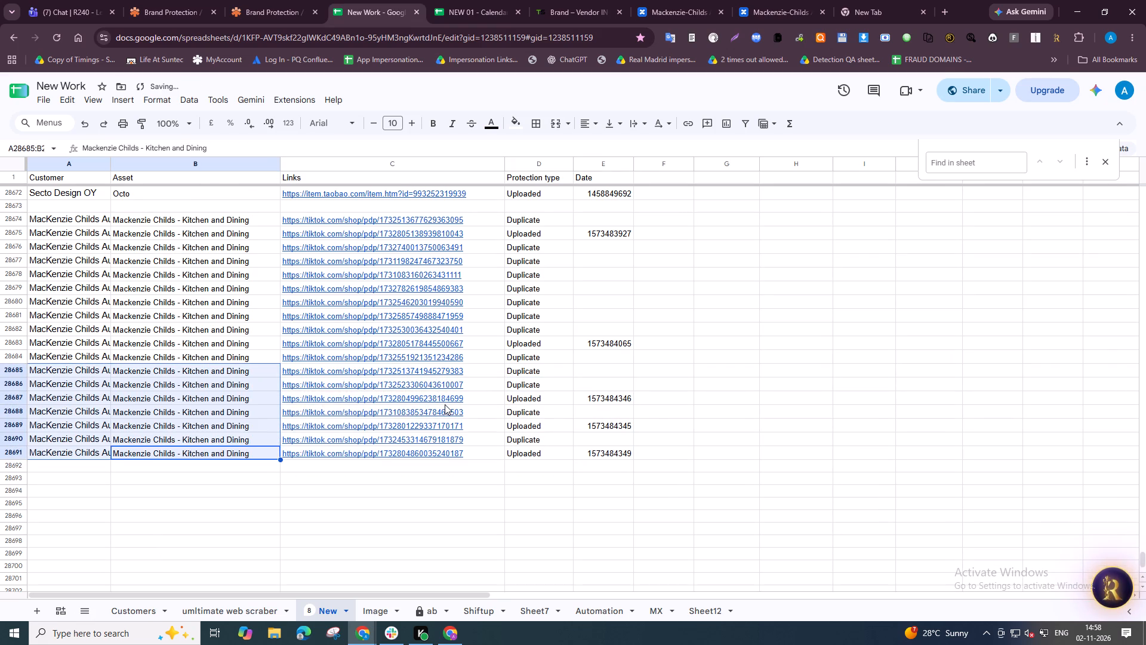
pyautogui.press('Right')
pyautogui.press('Right')
# Switch to the TikTok Shop search window, disconnect Urban VPN and close the search page.
pyautogui.hotkey('alt', 'Tab')
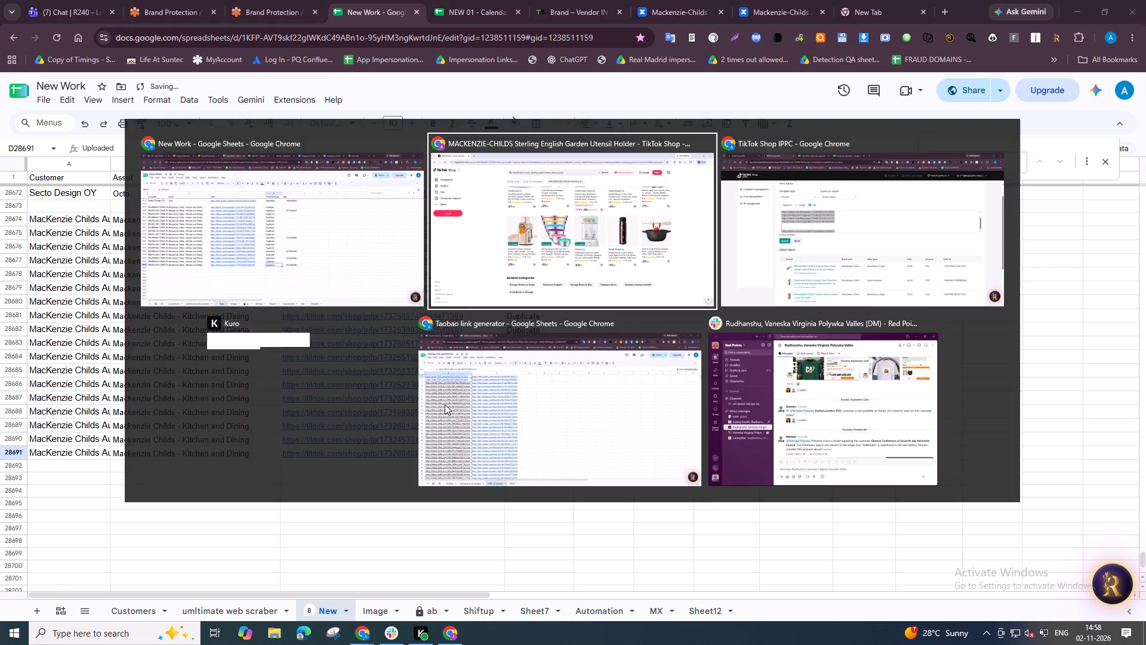
pyautogui.click(1013, 42)
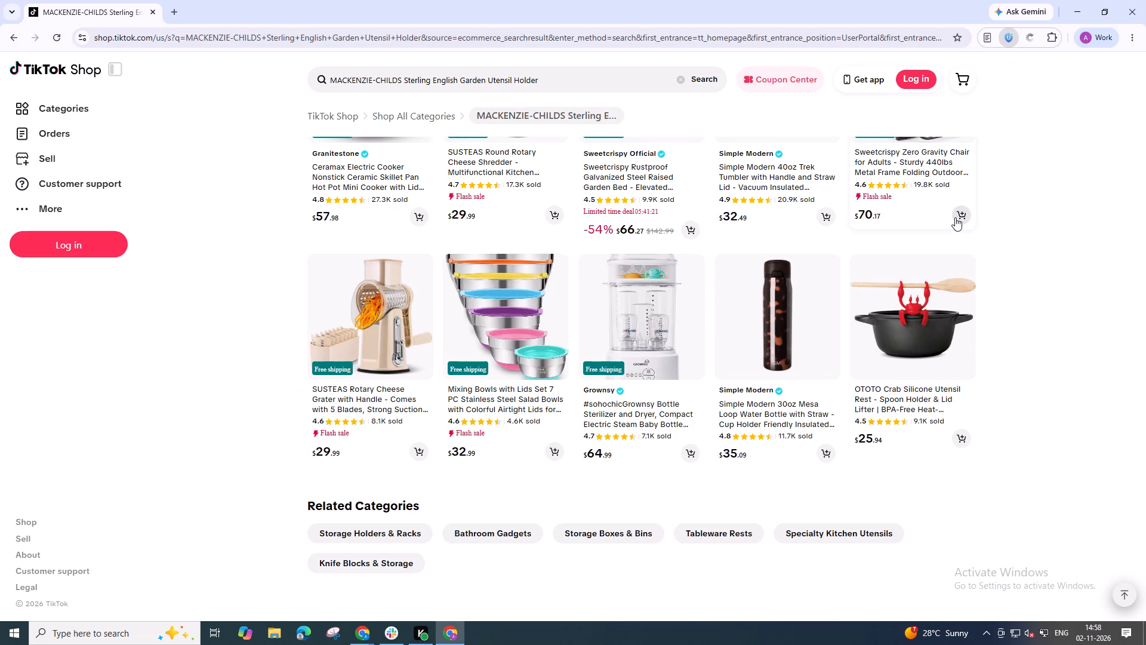
pyautogui.click(918, 187)
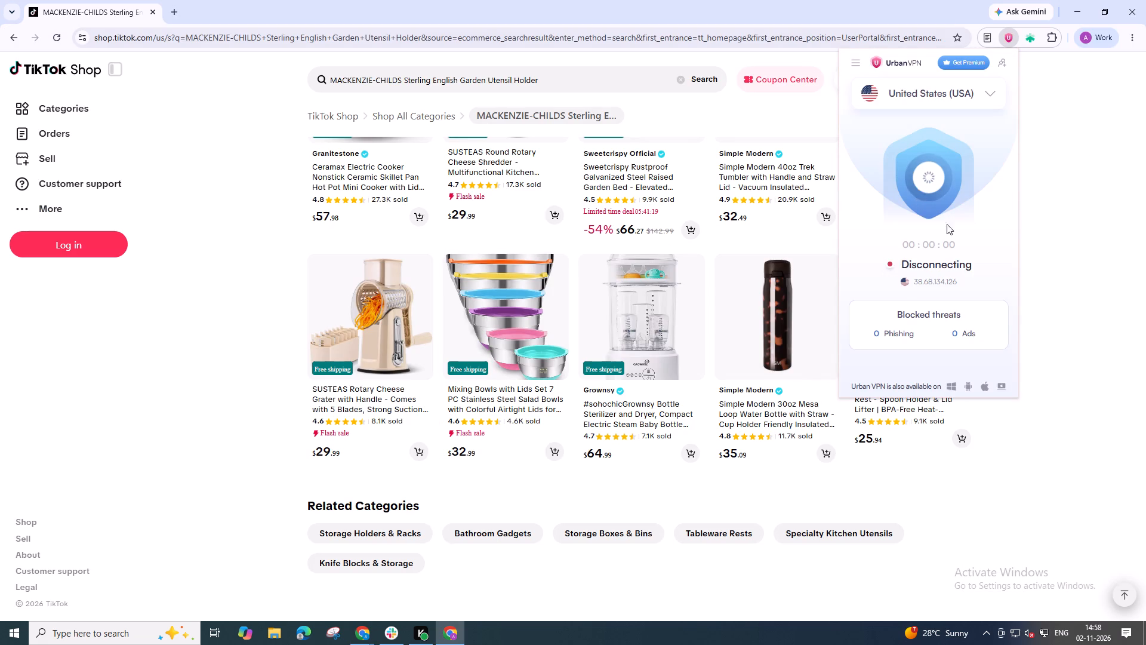
pyautogui.click(1046, 185)
pyautogui.hotkey('ctrl', 'w')
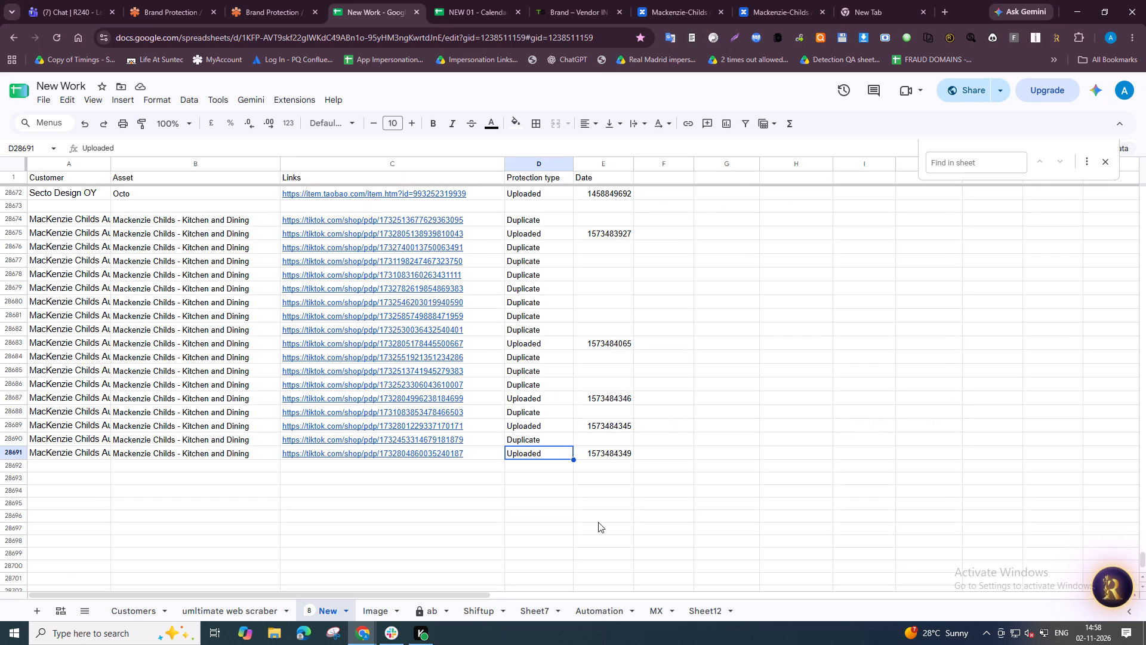
# Count the MacKenzie Childs incident IDs in column E of the New Work sheet from row 28675 down.
pyautogui.click(598, 522)
pyautogui.scroll(2, 617, 500)
pyautogui.keyDown('shift'); pyautogui.click(618, 354); pyautogui.keyUp('shift')
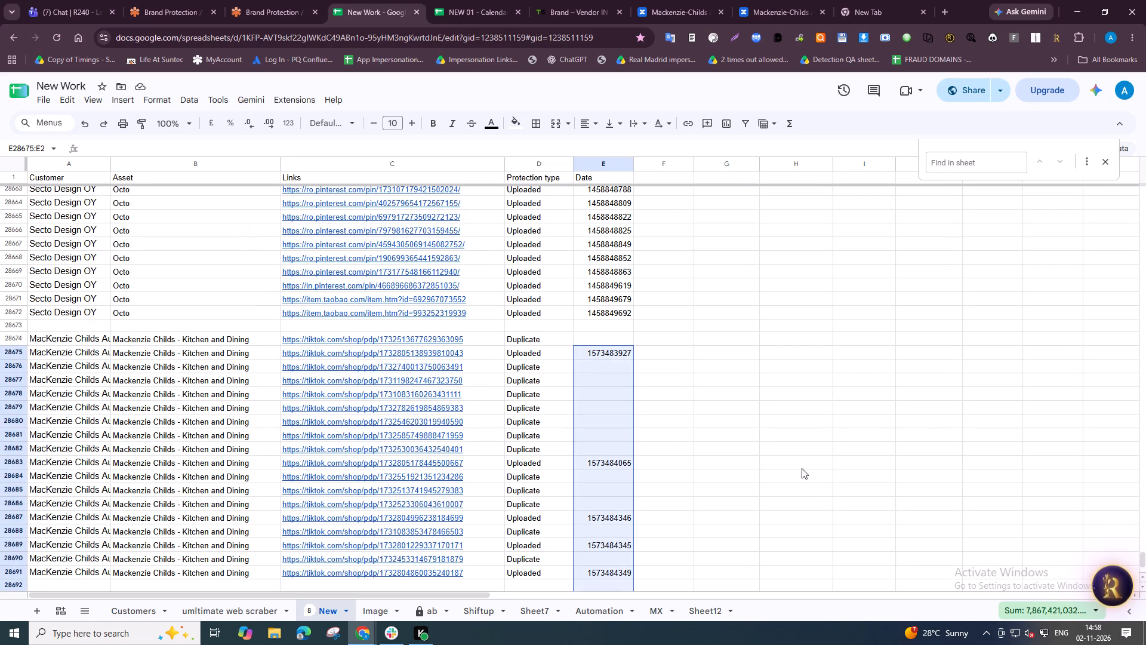
pyautogui.click(1018, 608)
pyautogui.click(1013, 580)
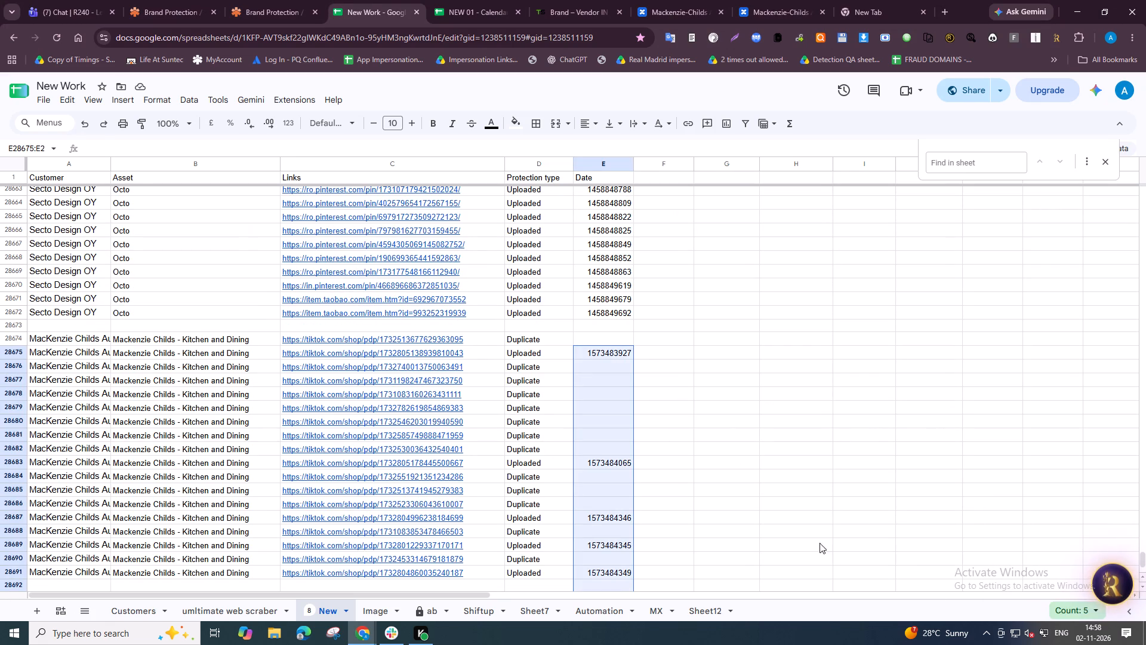
pyautogui.click(817, 535)
pyautogui.scroll(-4, 812, 529)
pyautogui.scroll(2, 803, 528)
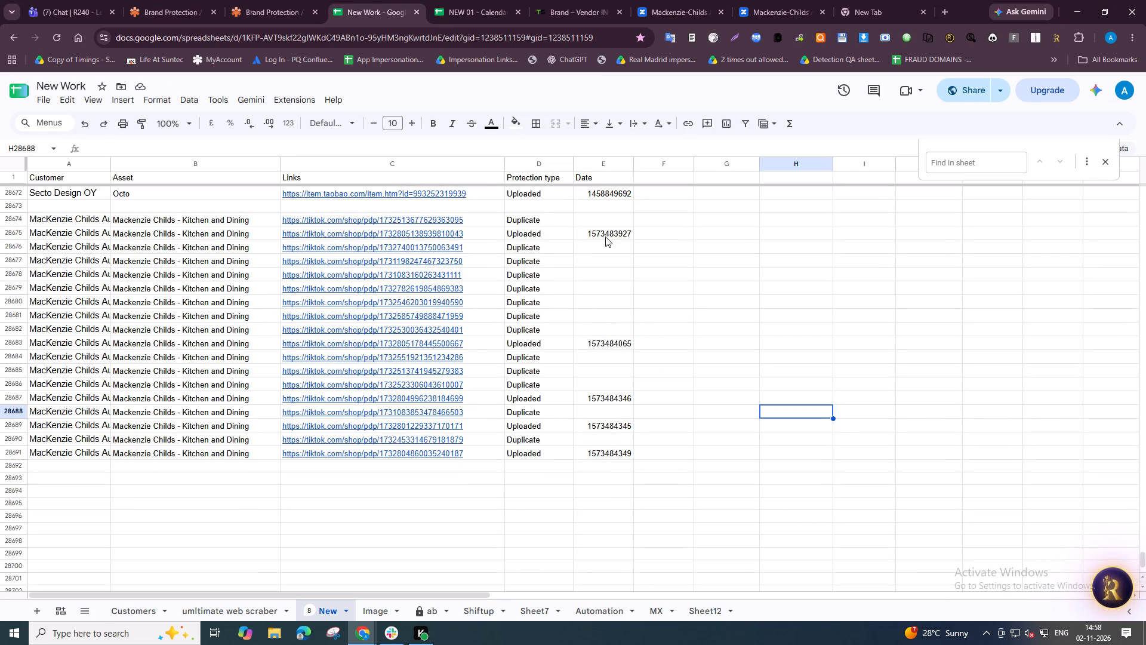
pyautogui.click(605, 235)
pyautogui.keyDown('shift'); pyautogui.click(598, 487); pyautogui.keyUp('shift')
pyautogui.click(817, 428)
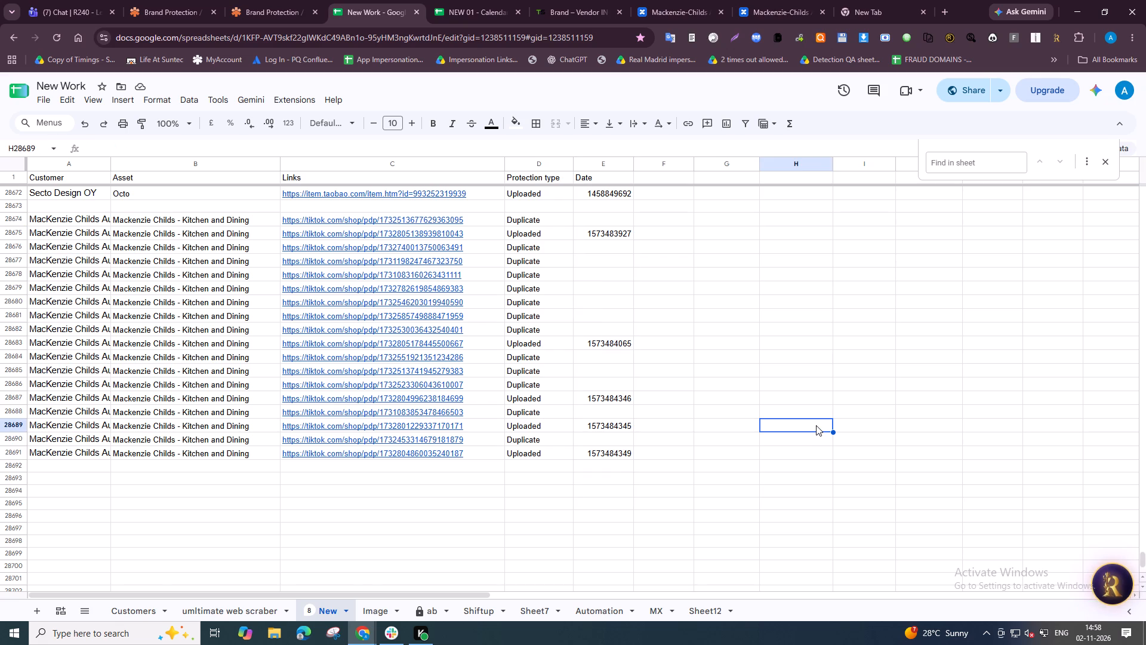
# Enter 5 as the MacKenzie Childs count in cell I28337 of the customer summary table.
pyautogui.hotkey('ctrl', 'Up')
pyautogui.hotkey('ctrl', 'Up')
pyautogui.press('Down')
pyautogui.press('Down')
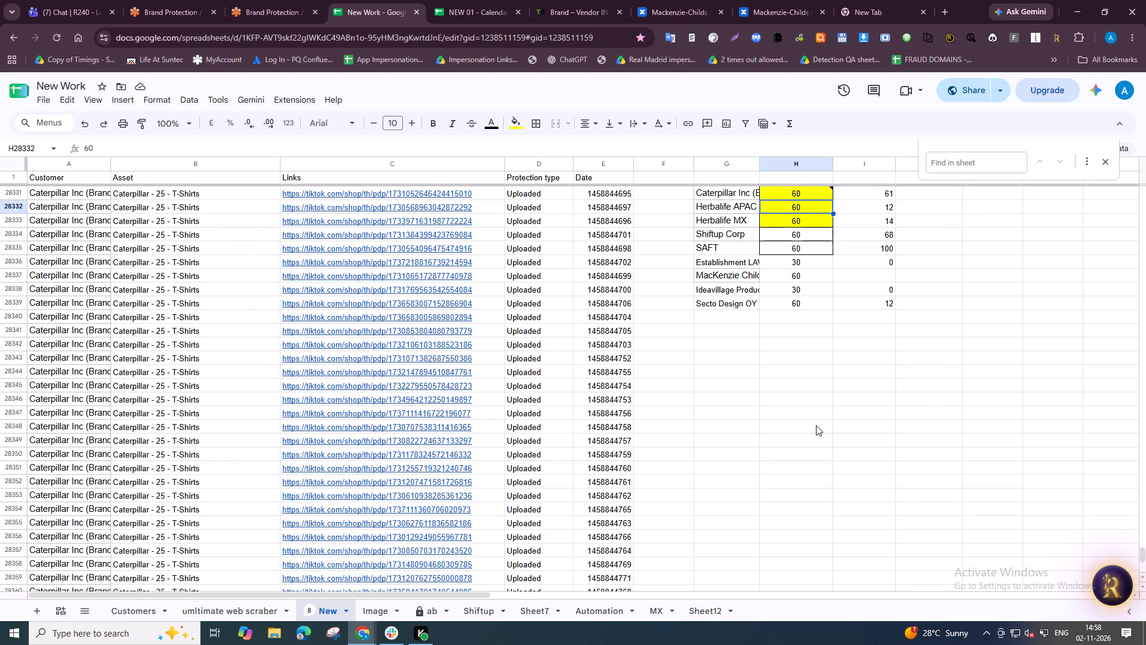
pyautogui.press('Down')
pyautogui.press('Down')
pyautogui.press('Right')
pyautogui.press('Down')
pyautogui.press('Down')
pyautogui.press('5')
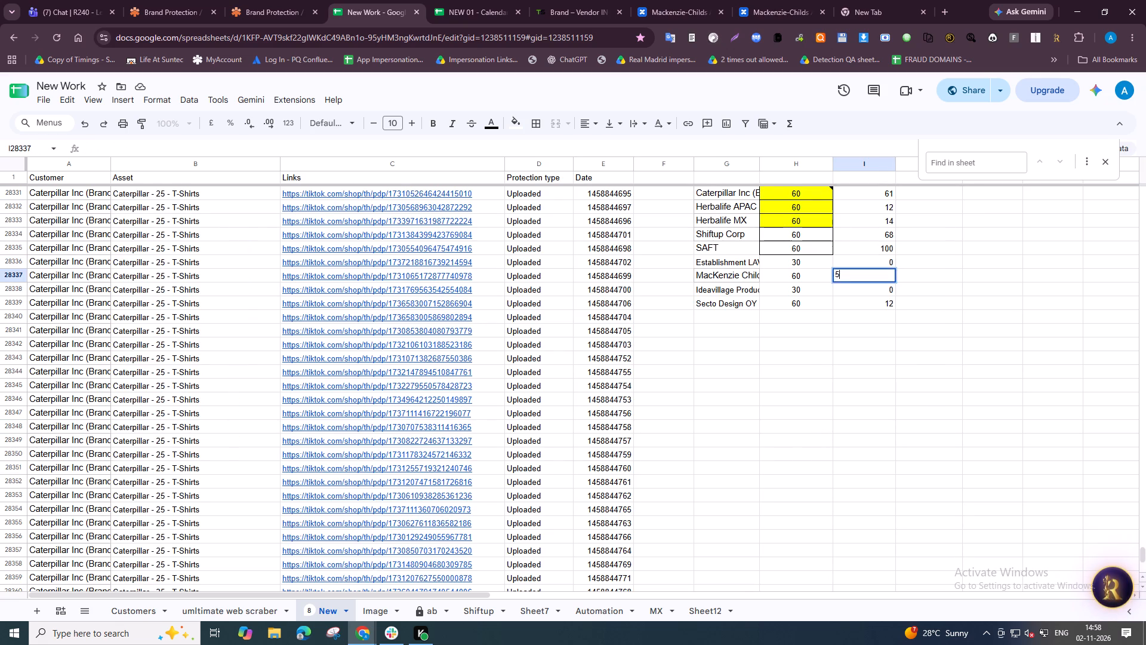
pyautogui.press('Up')
# Check the sum of the customer counts in I28331:I28339.
pyautogui.hotkey('ctrl', 'Up')
pyautogui.hotkey('ctrl', 'shift', 'Down')
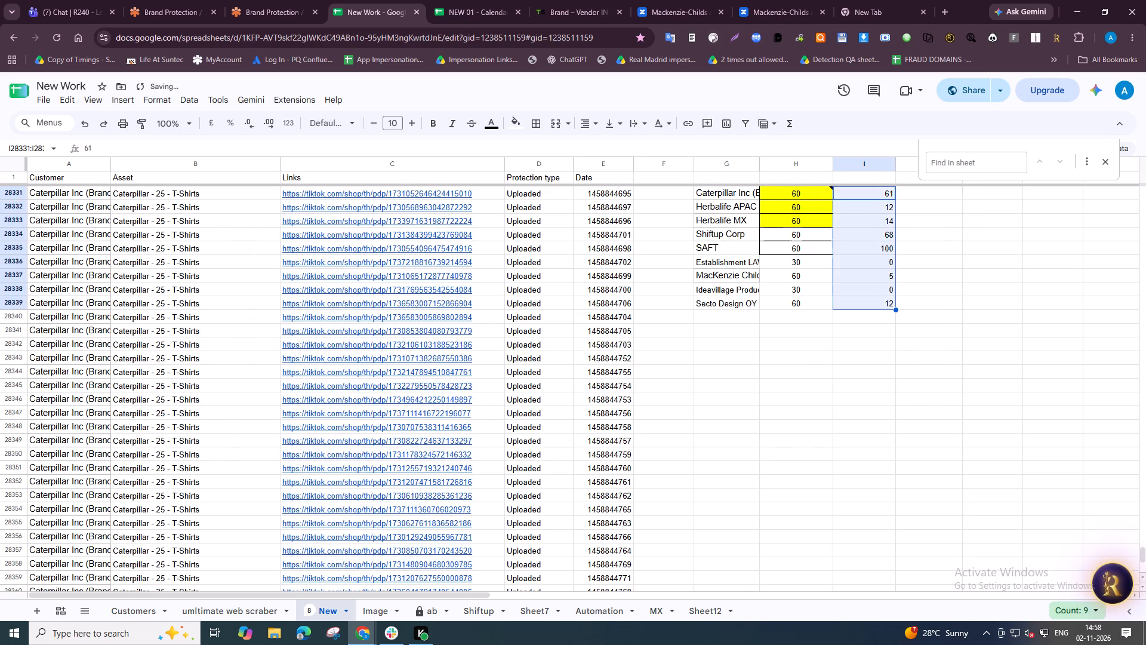
pyautogui.click(1074, 606)
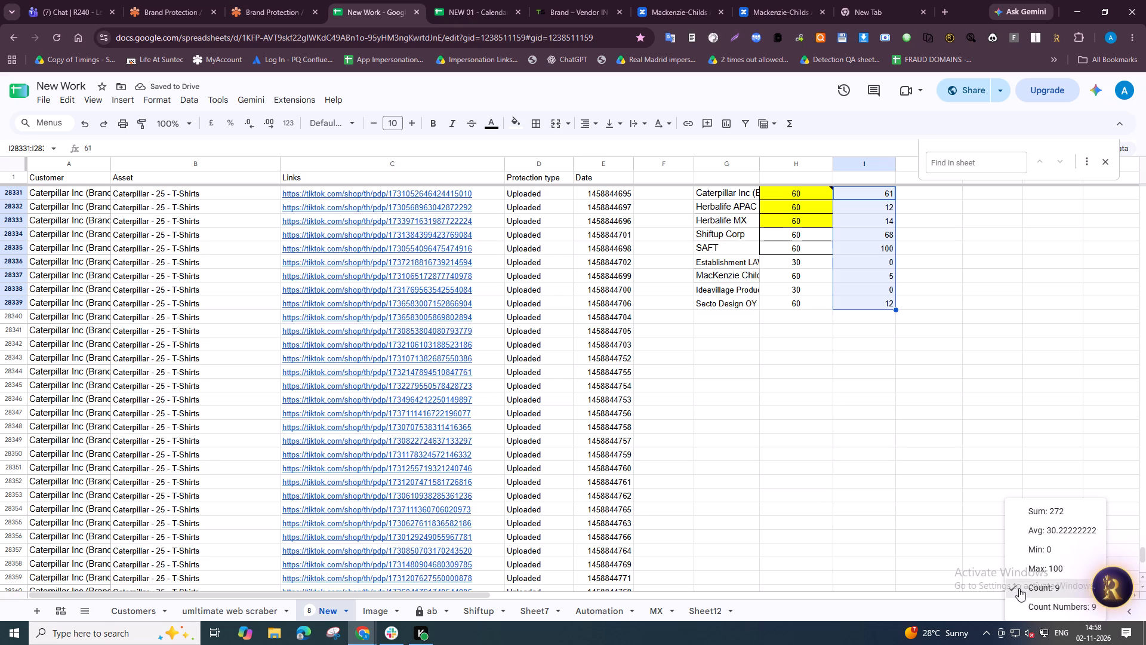
pyautogui.click(1051, 569)
pyautogui.click(1061, 610)
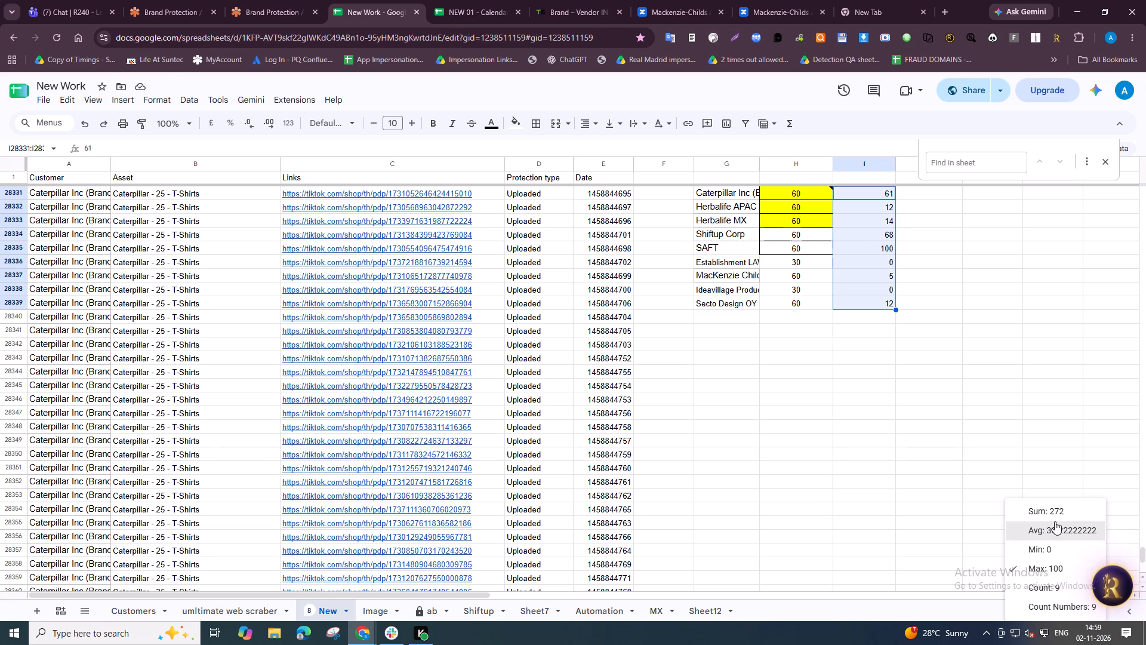
pyautogui.click(1062, 513)
pyautogui.click(902, 527)
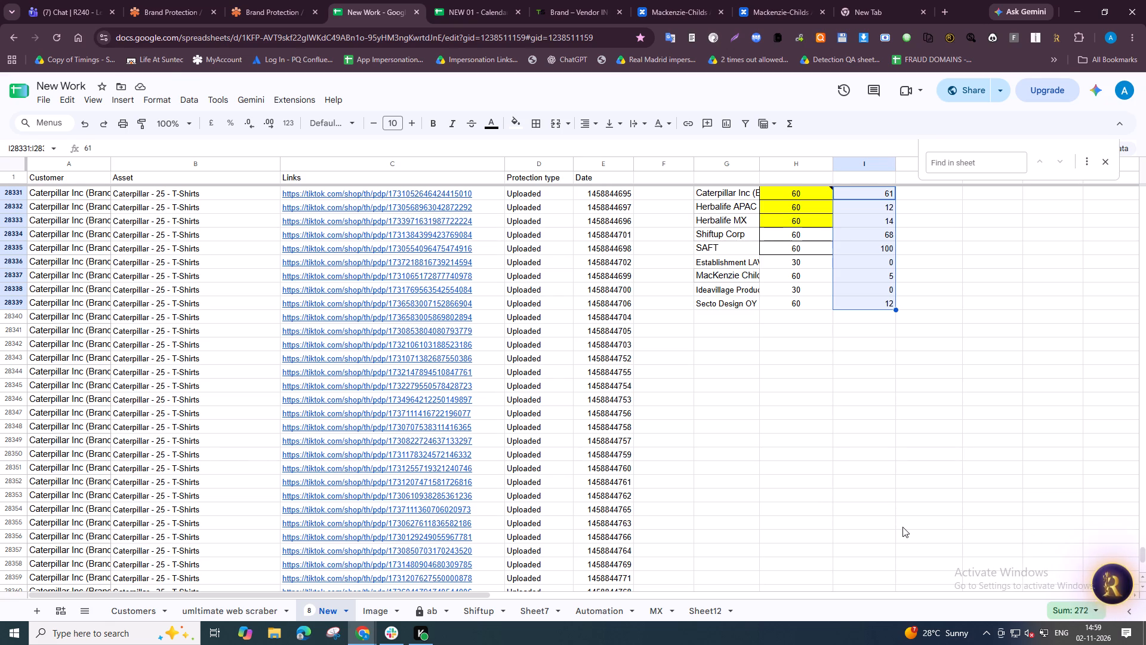
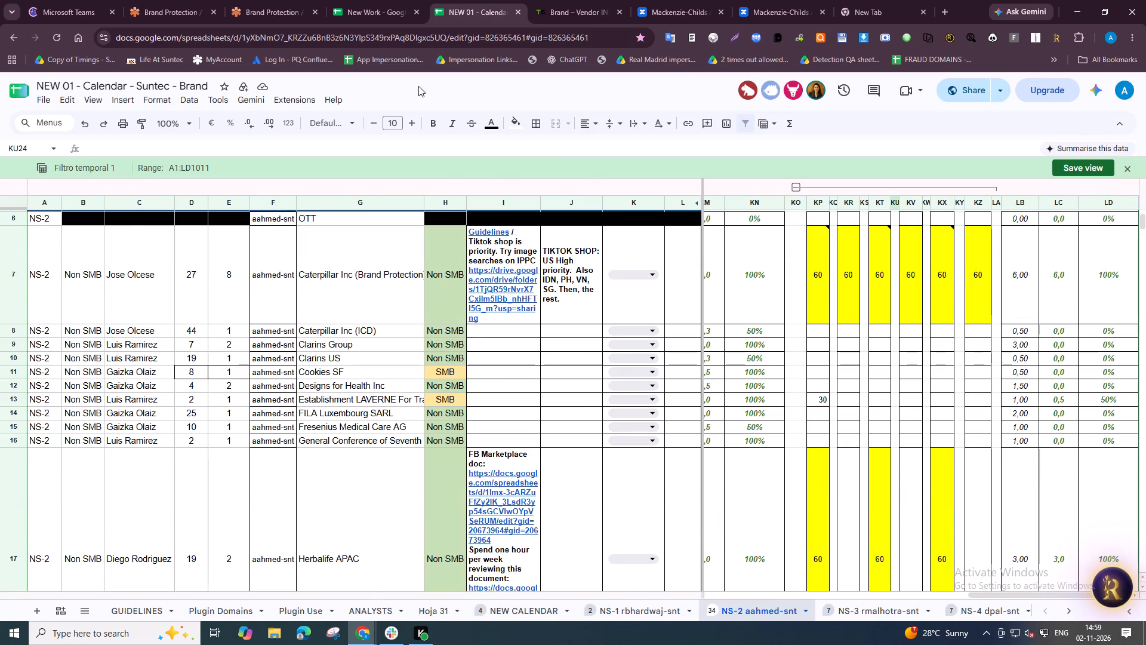
# Open Sheet7 of the New Work spreadsheet and go to the last filled row of the saved link lists.
pyautogui.click(372, 0)
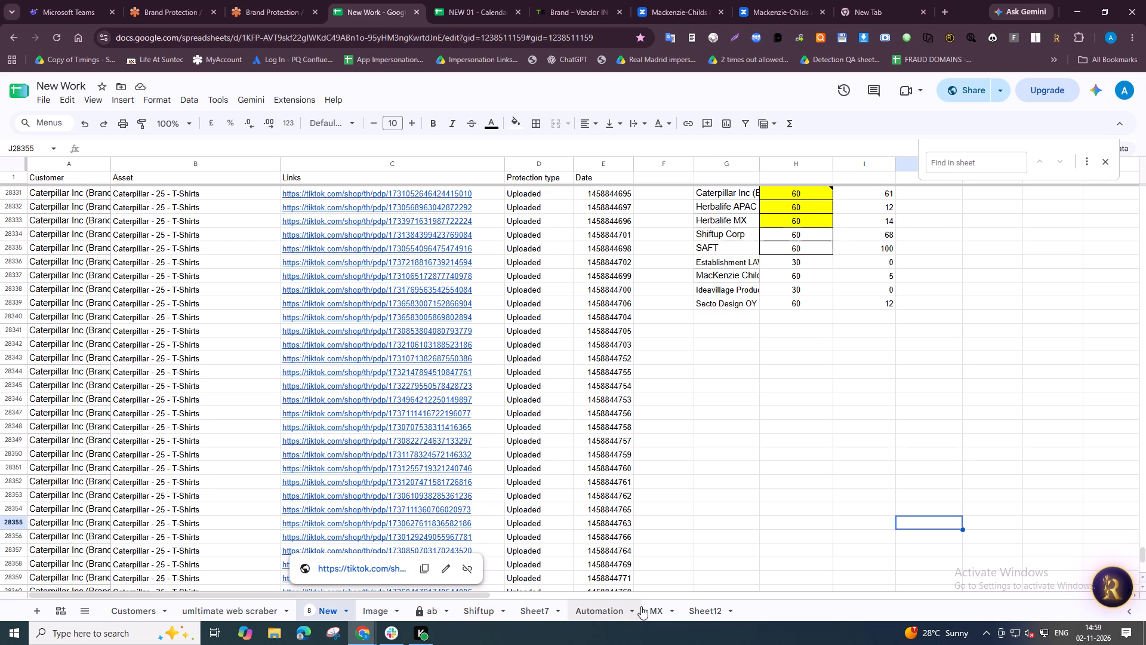
pyautogui.click(605, 612)
pyautogui.click(534, 609)
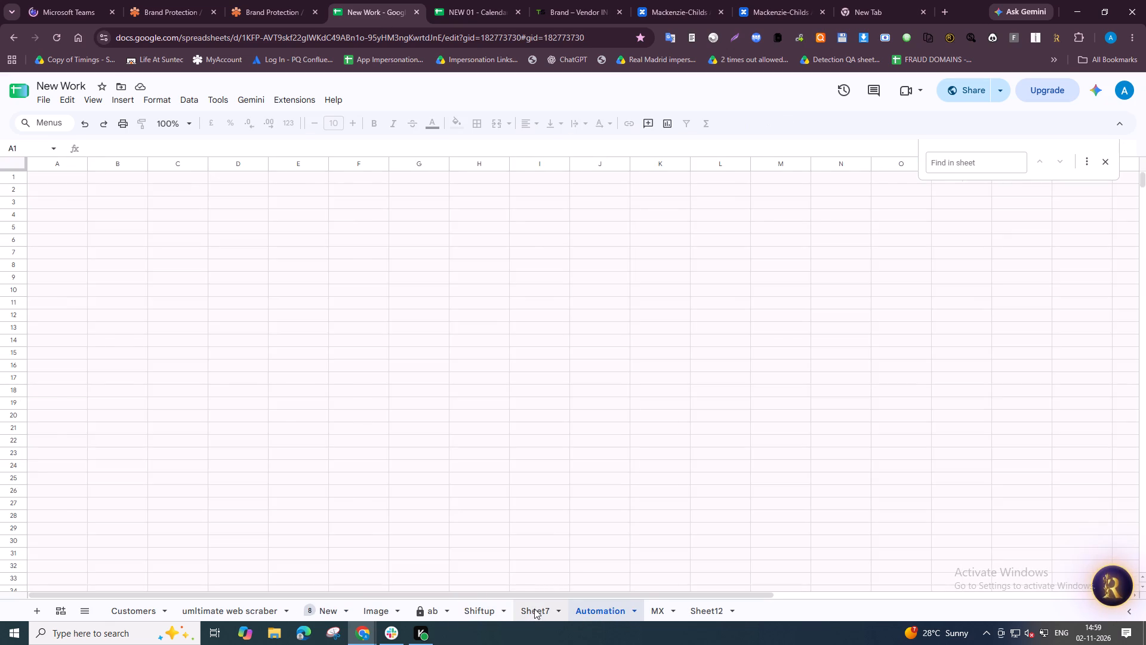
pyautogui.scroll(-5, 127, 450)
pyautogui.scroll(5, 154, 465)
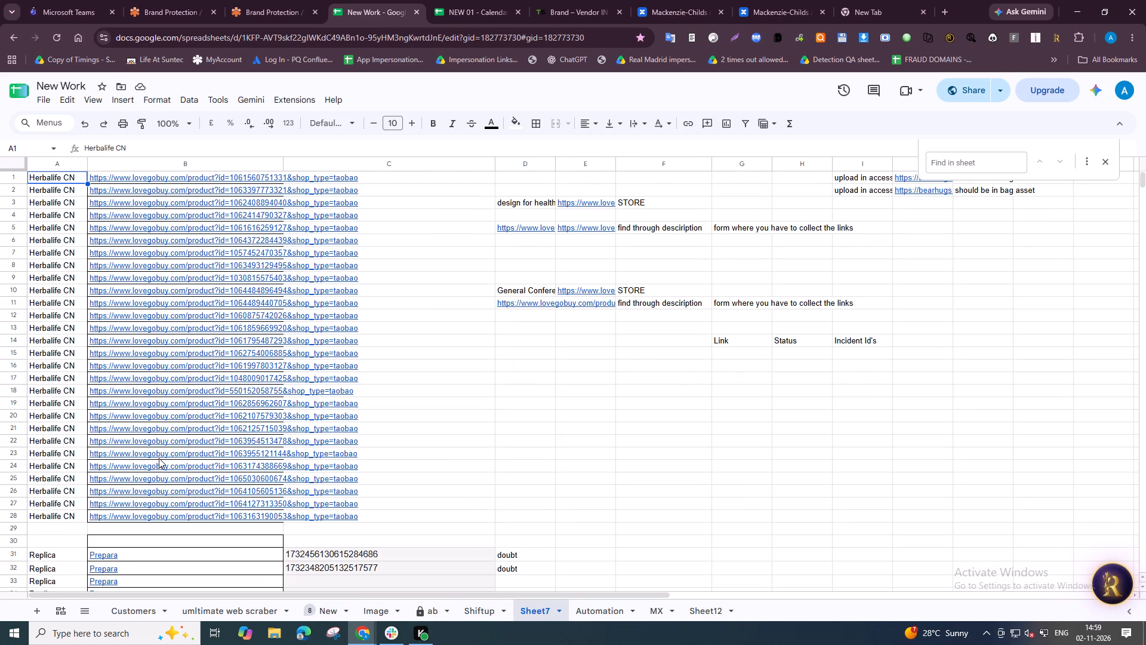
pyautogui.scroll(-20, 184, 361)
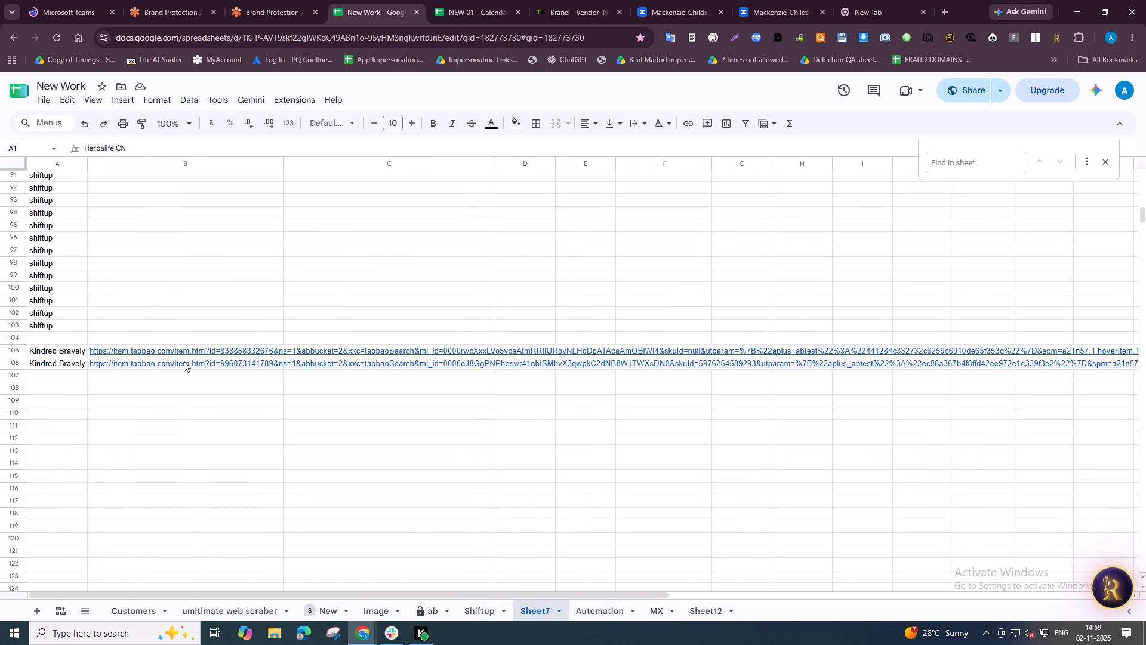
pyautogui.scroll(-8, 184, 361)
pyautogui.click(187, 358)
pyautogui.hotkey('ctrl', 'End')
pyautogui.hotkey('ctrl', 'Left')
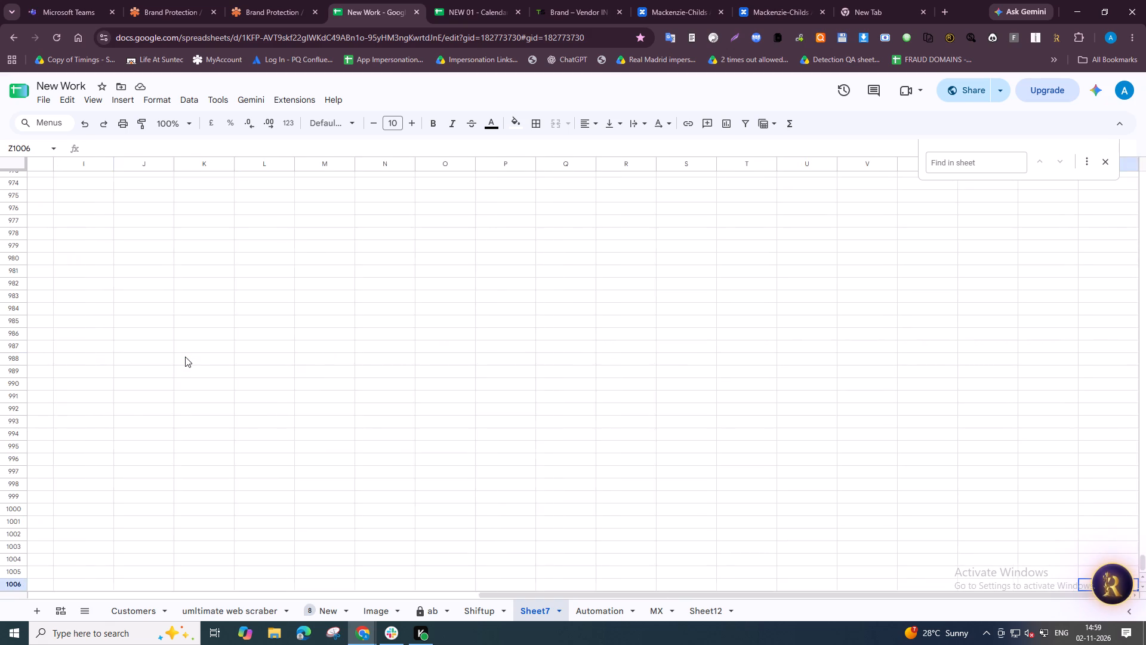
pyautogui.hotkey('ctrl', 'Left')
pyautogui.hotkey('ctrl', 'Up')
# Examine the saved link lists in Sheet7 from row 903 upward to the OCTO block starting at row 592.
pyautogui.scroll(4, 185, 357)
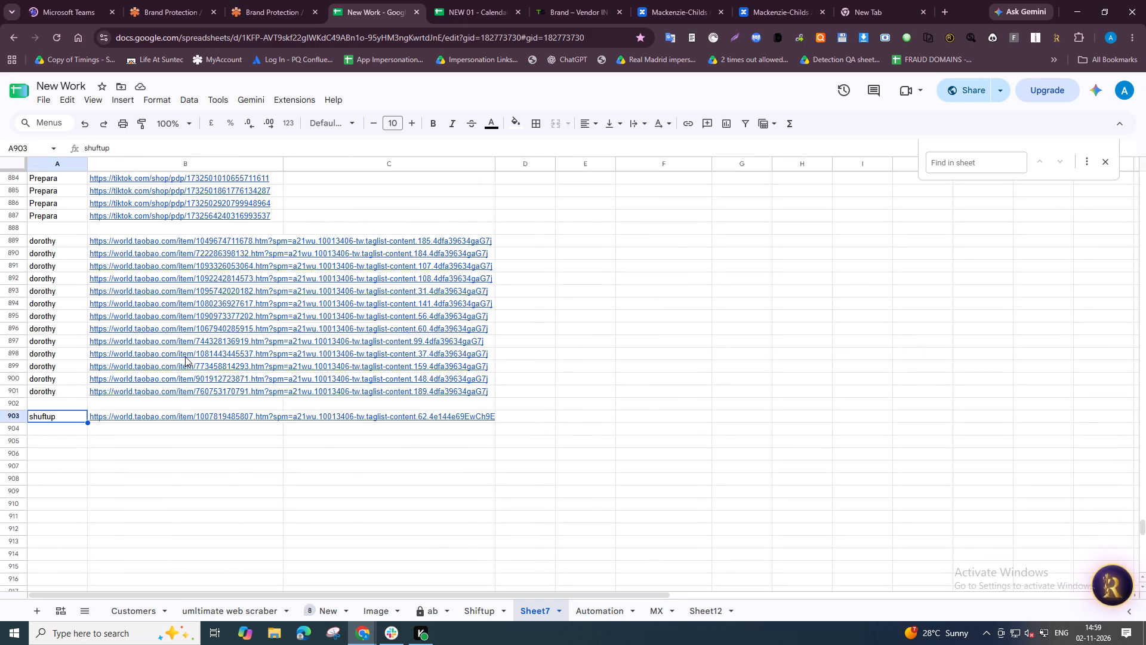
pyautogui.scroll(1, 185, 357)
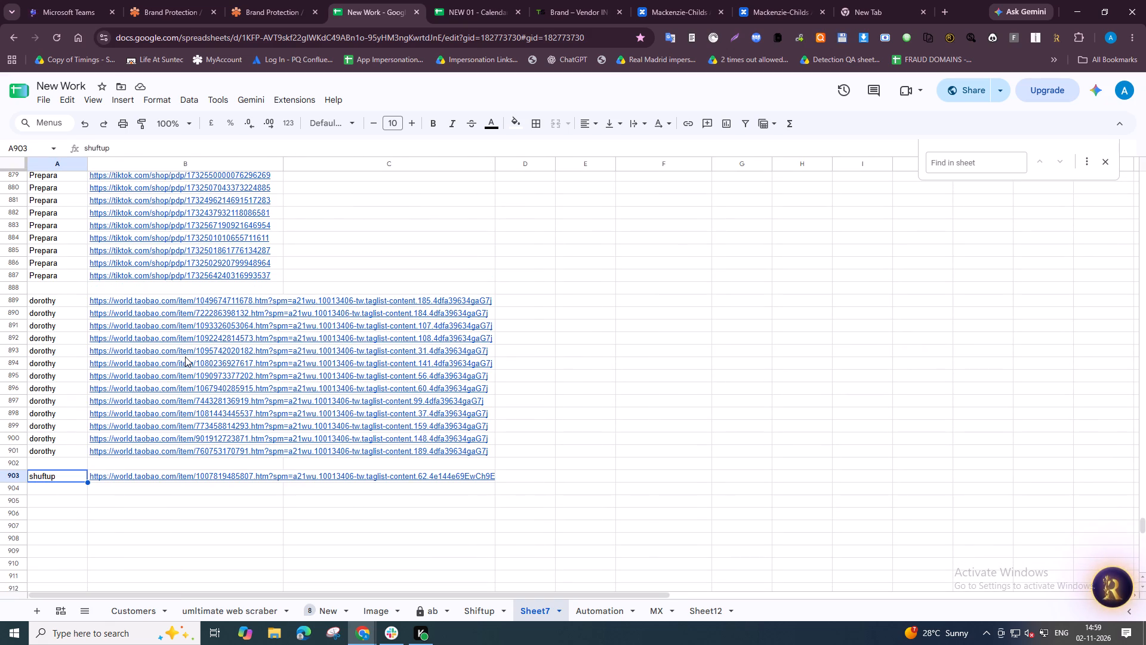
pyautogui.scroll(13, 185, 357)
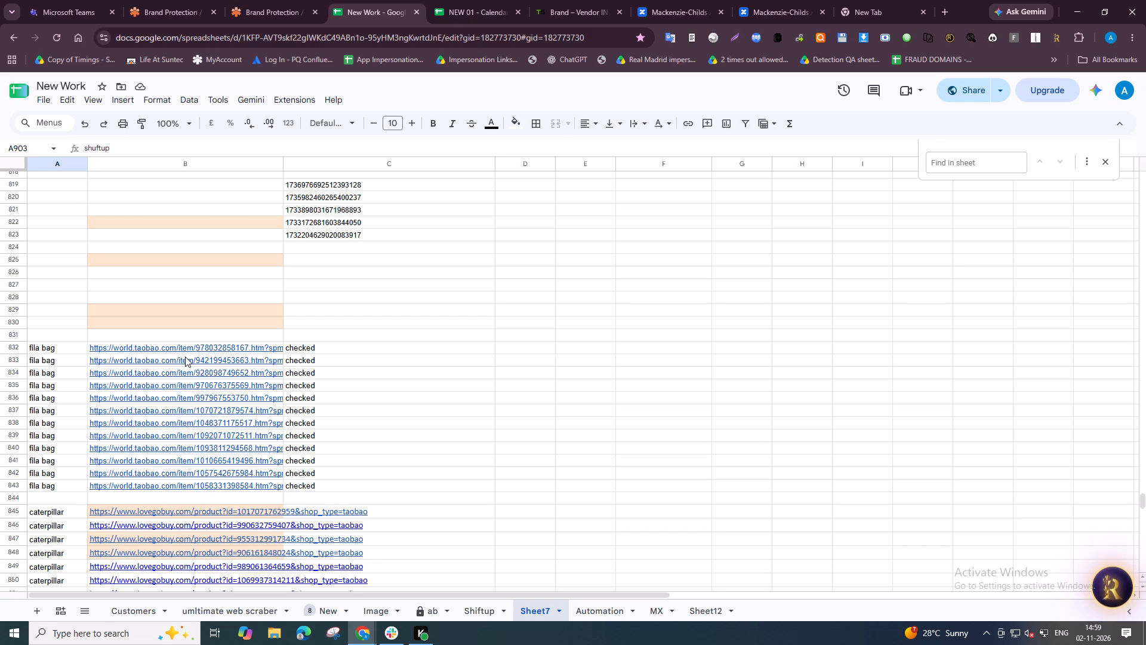
pyautogui.scroll(-4, 185, 357)
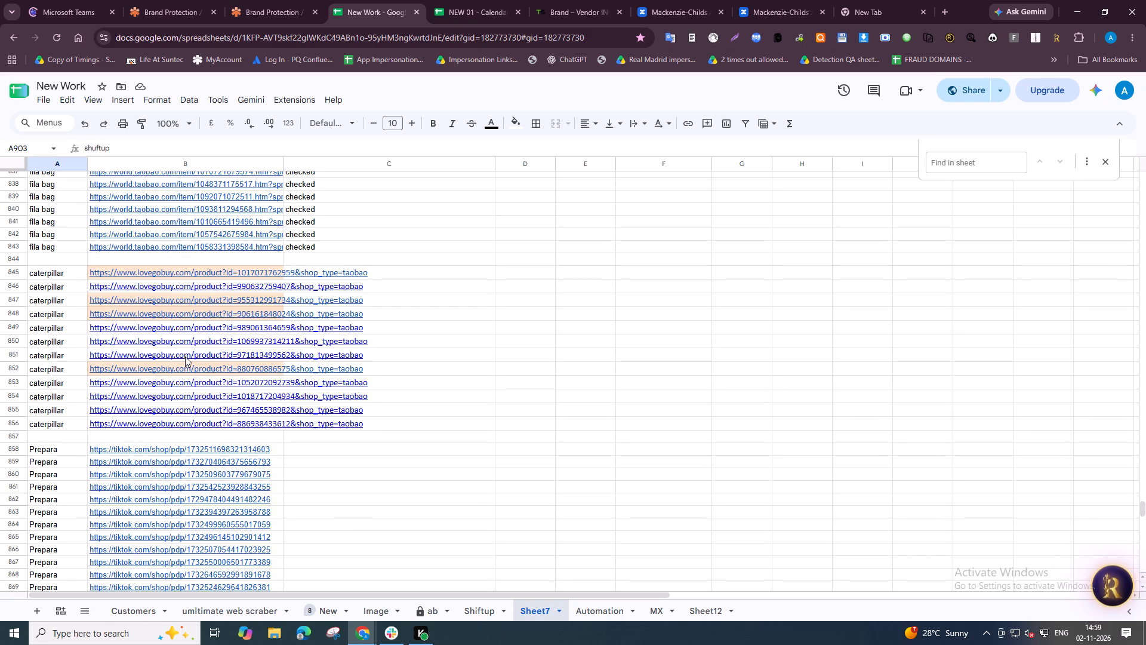
pyautogui.scroll(-8, 185, 357)
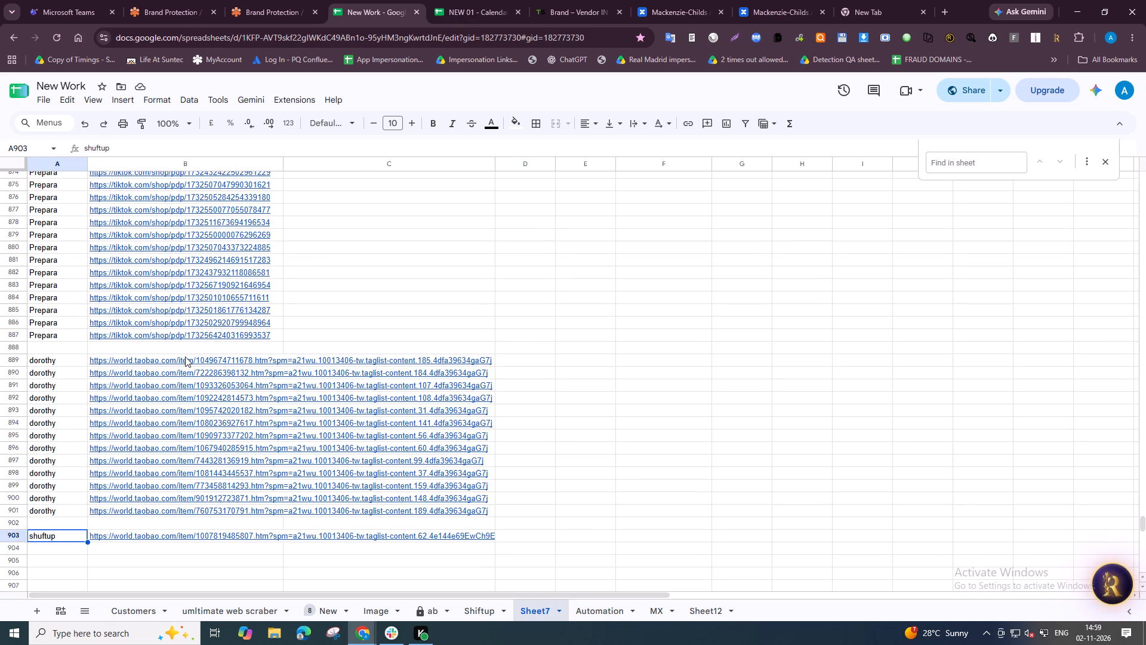
pyautogui.scroll(13, 185, 357)
pyautogui.scroll(-1, 187, 358)
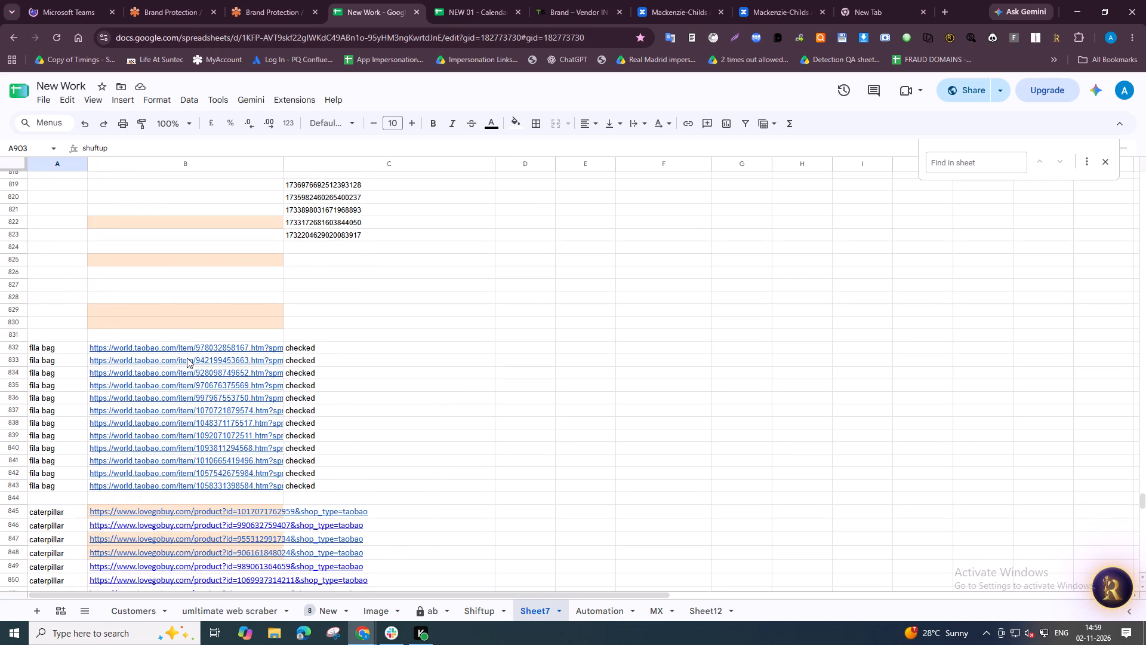
pyautogui.scroll(-11, 187, 358)
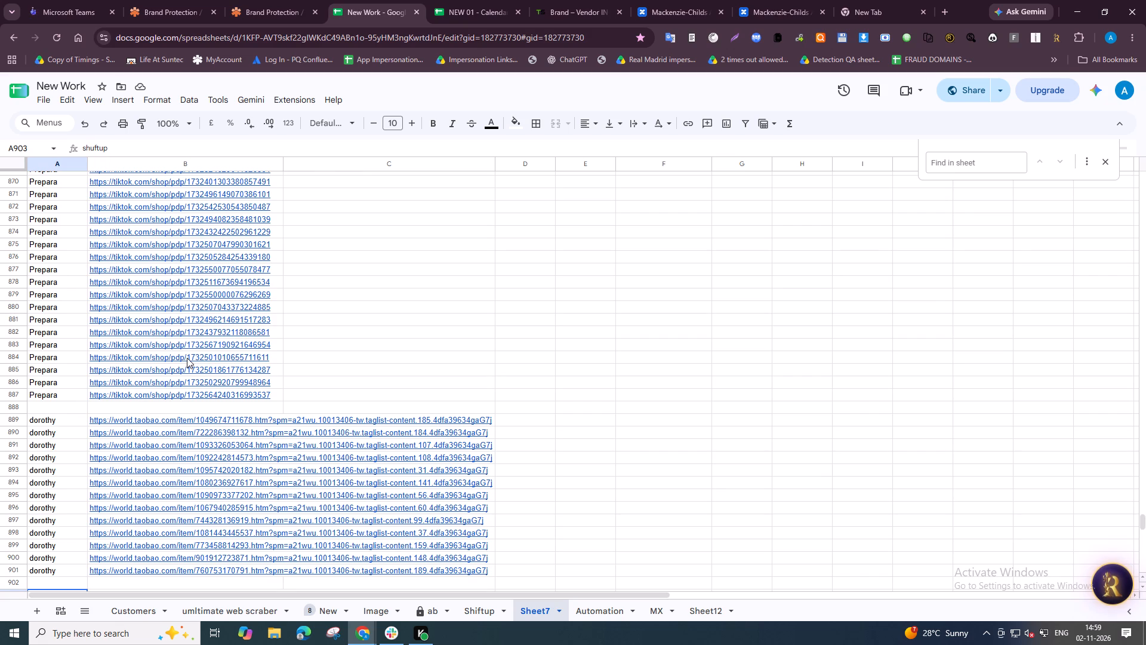
pyautogui.scroll(20, 187, 358)
pyautogui.scroll(6, 187, 358)
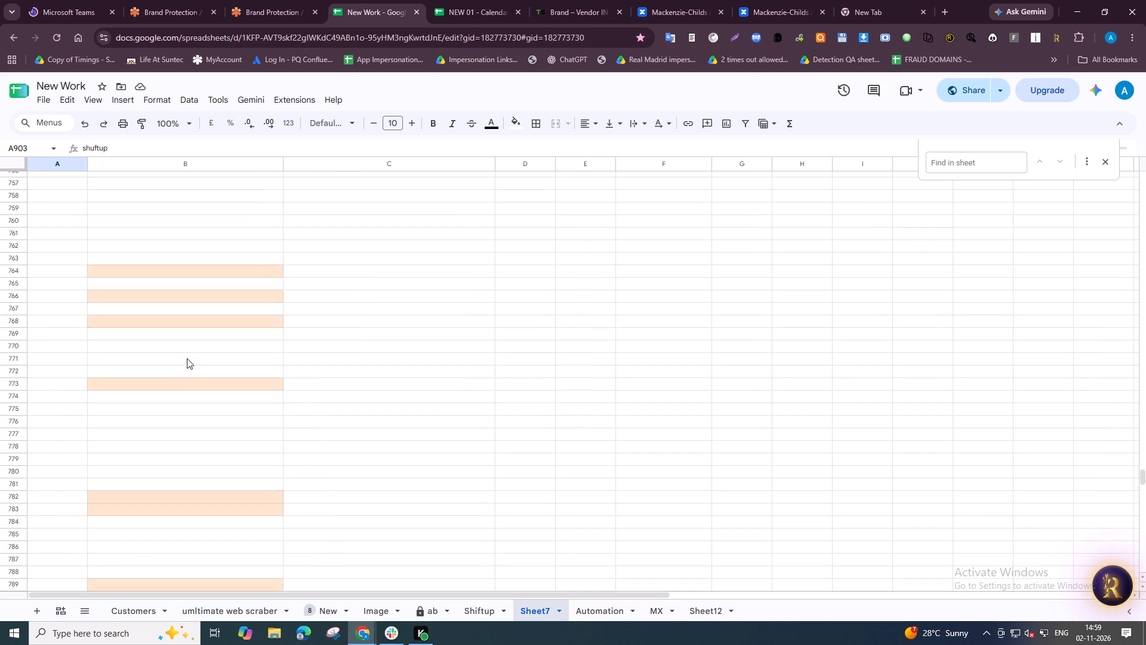
pyautogui.scroll(20, 187, 358)
pyautogui.scroll(13, 187, 358)
pyautogui.scroll(-1, 187, 358)
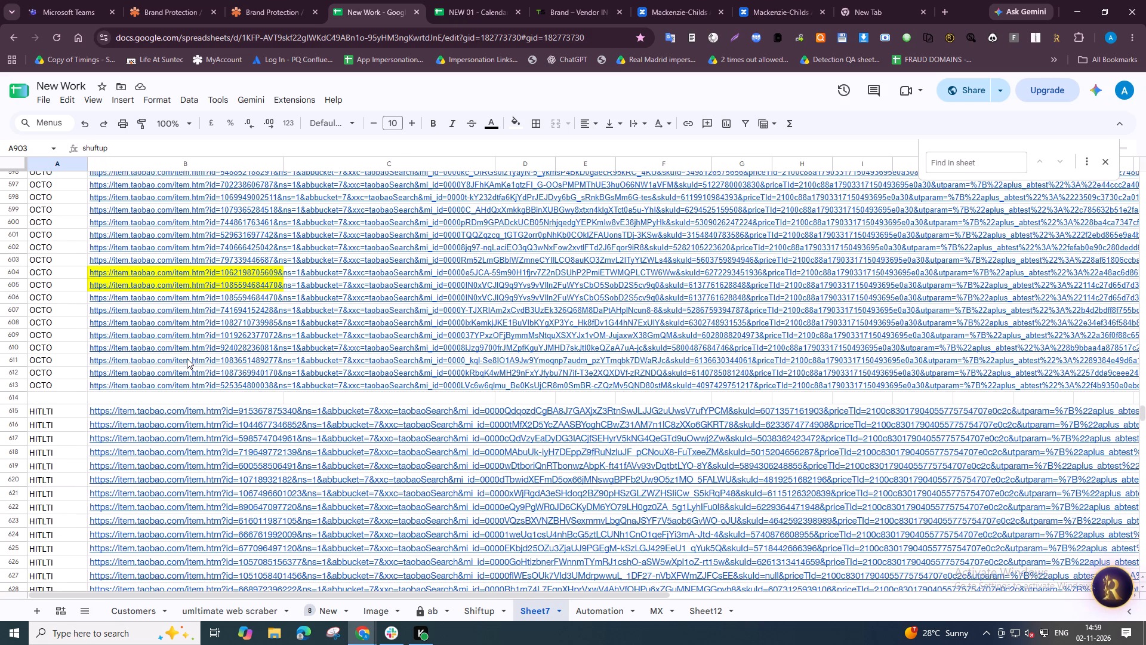
pyautogui.scroll(-2, 187, 358)
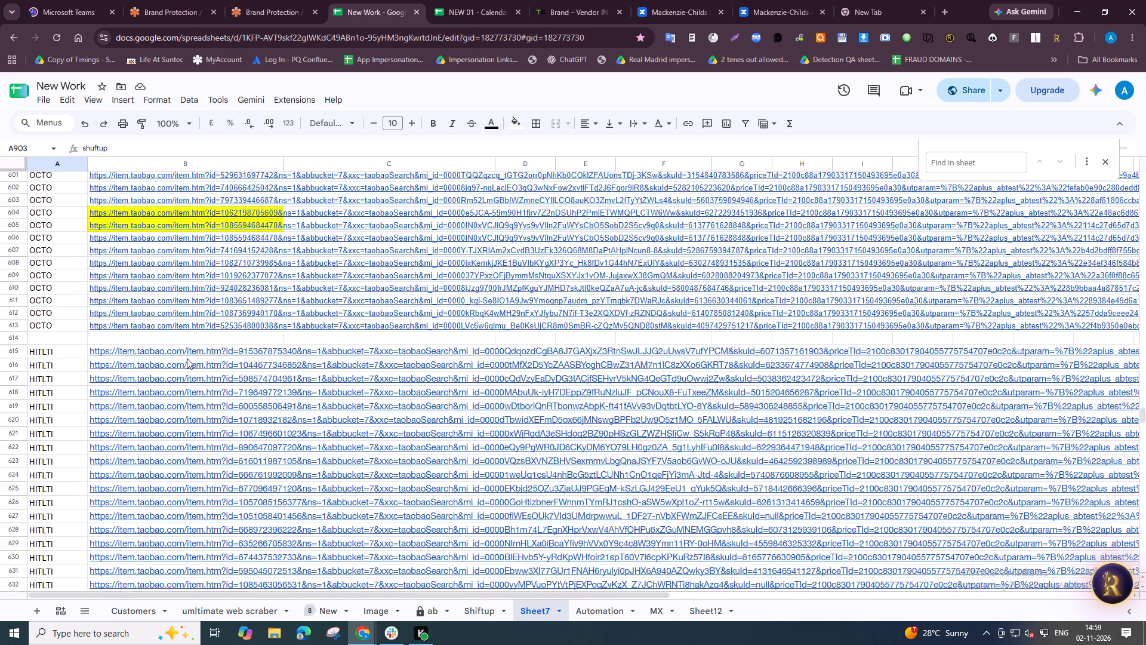
pyautogui.scroll(6, 187, 358)
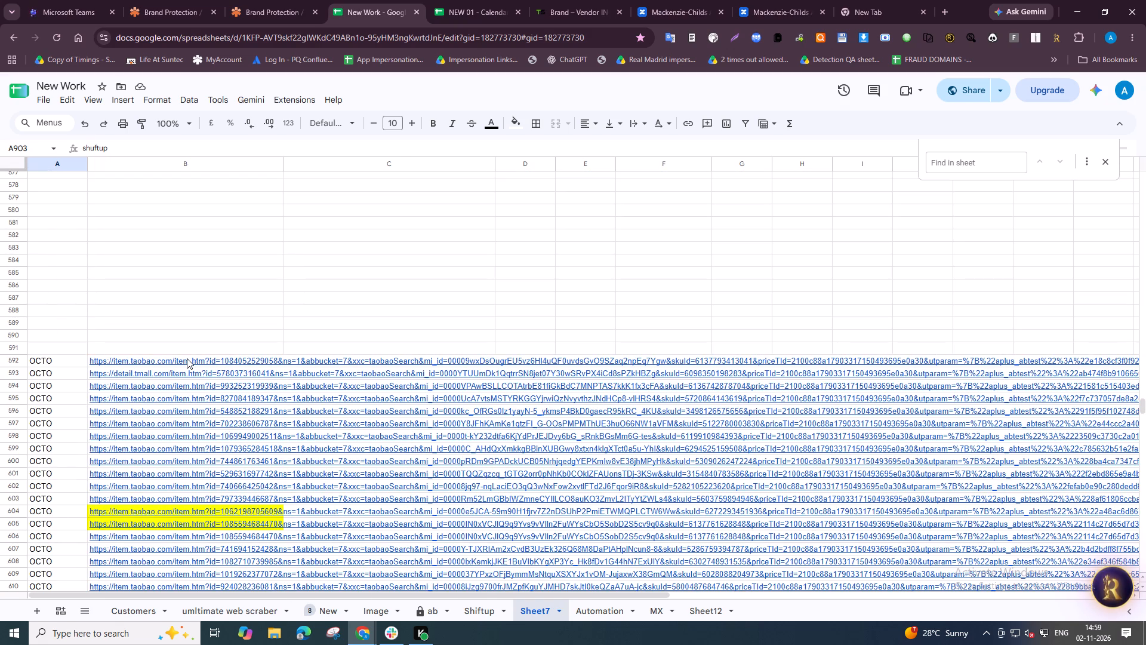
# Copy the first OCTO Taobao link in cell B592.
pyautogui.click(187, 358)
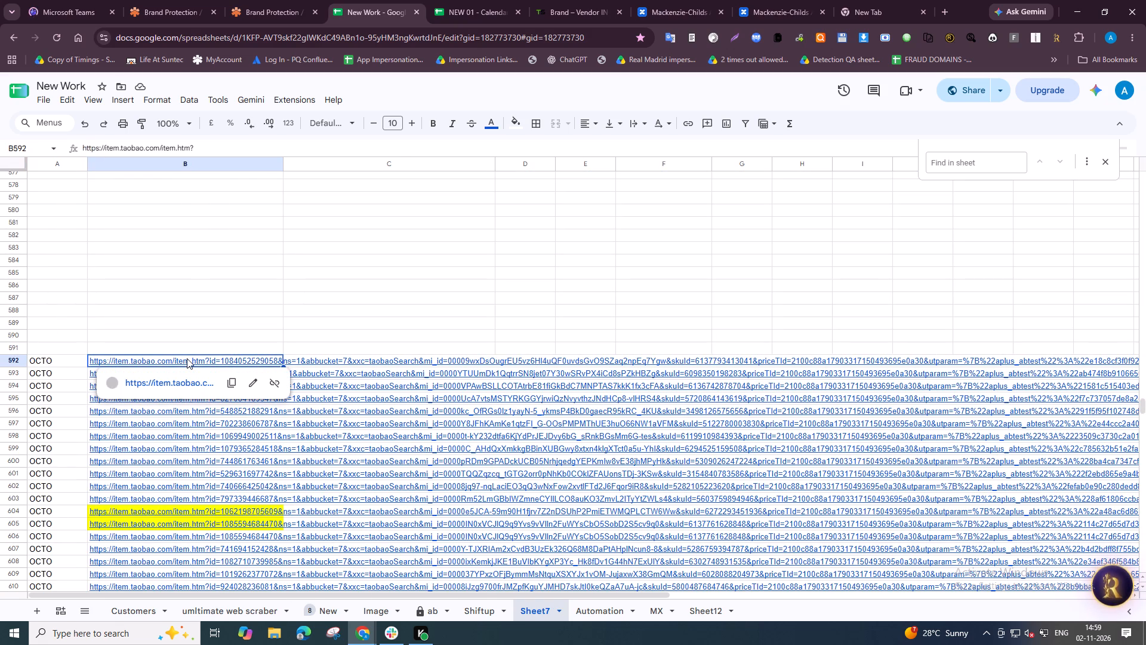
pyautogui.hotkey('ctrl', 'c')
# Count the PMI Taobao links in B342:B373 of Sheet7.
pyautogui.scroll(2, 187, 358)
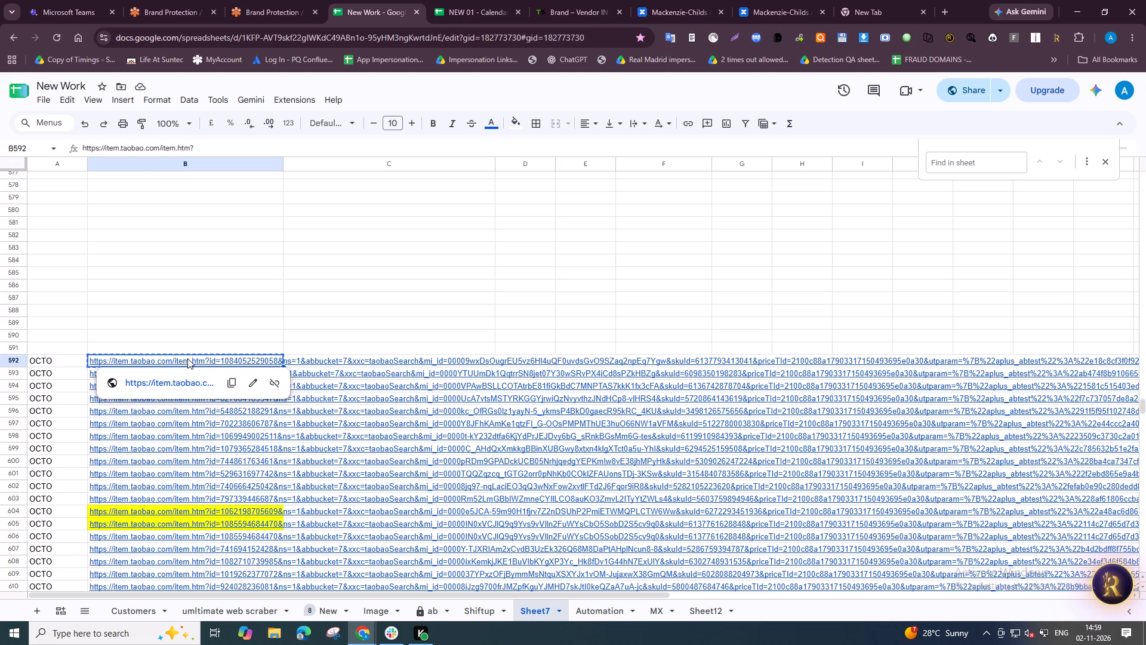
pyautogui.scroll(20, 187, 358)
pyautogui.scroll(1, 187, 358)
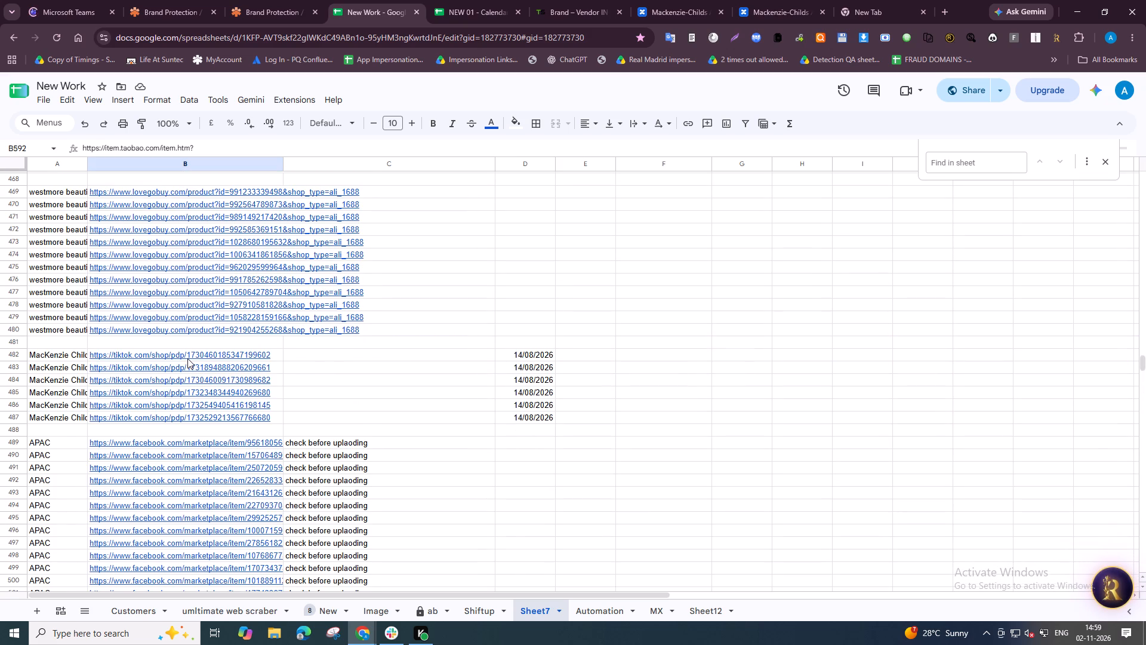
pyautogui.scroll(19, 187, 358)
pyautogui.scroll(4, 187, 358)
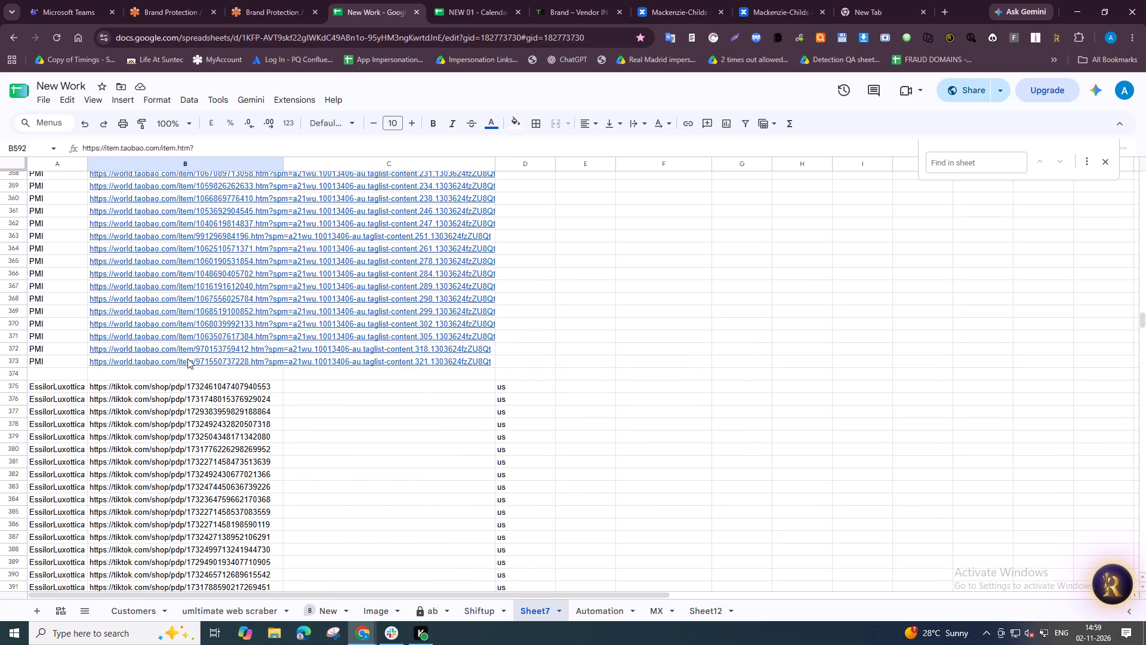
pyautogui.scroll(5, 336, 520)
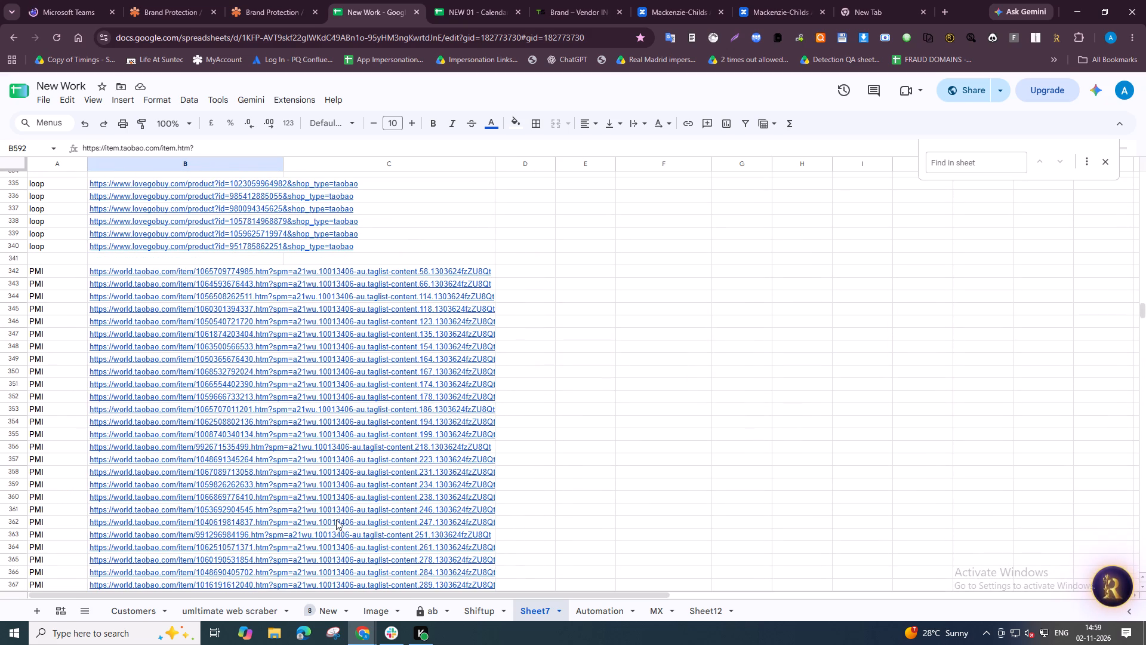
pyautogui.click(127, 268)
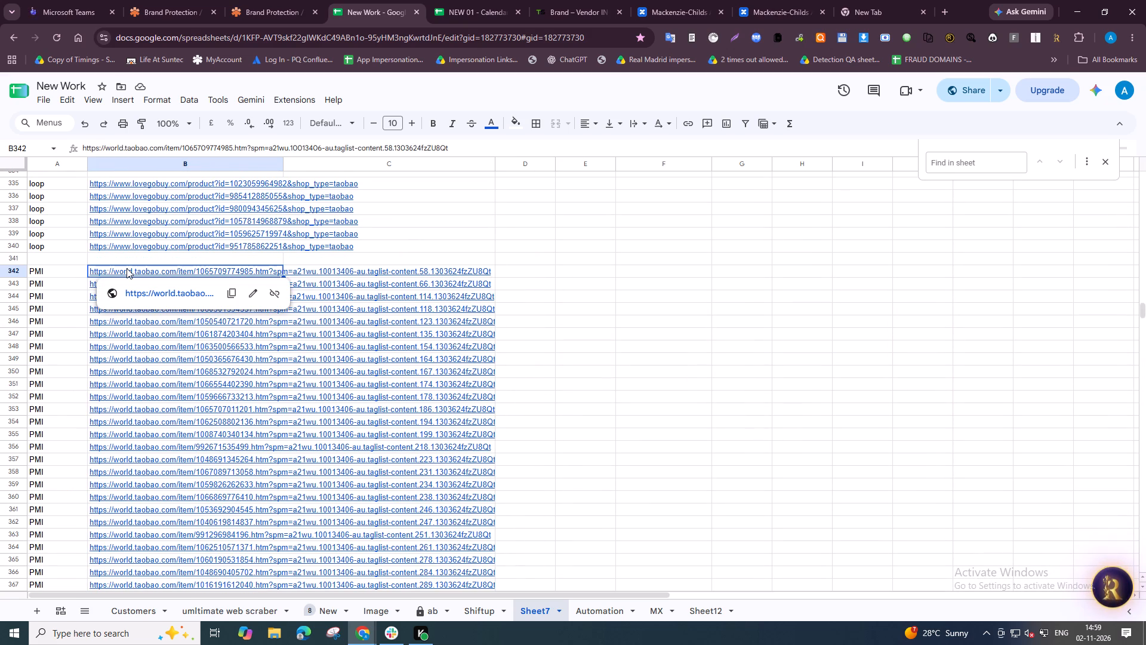
pyautogui.hotkey('ctrl', 'shift', 'Down')
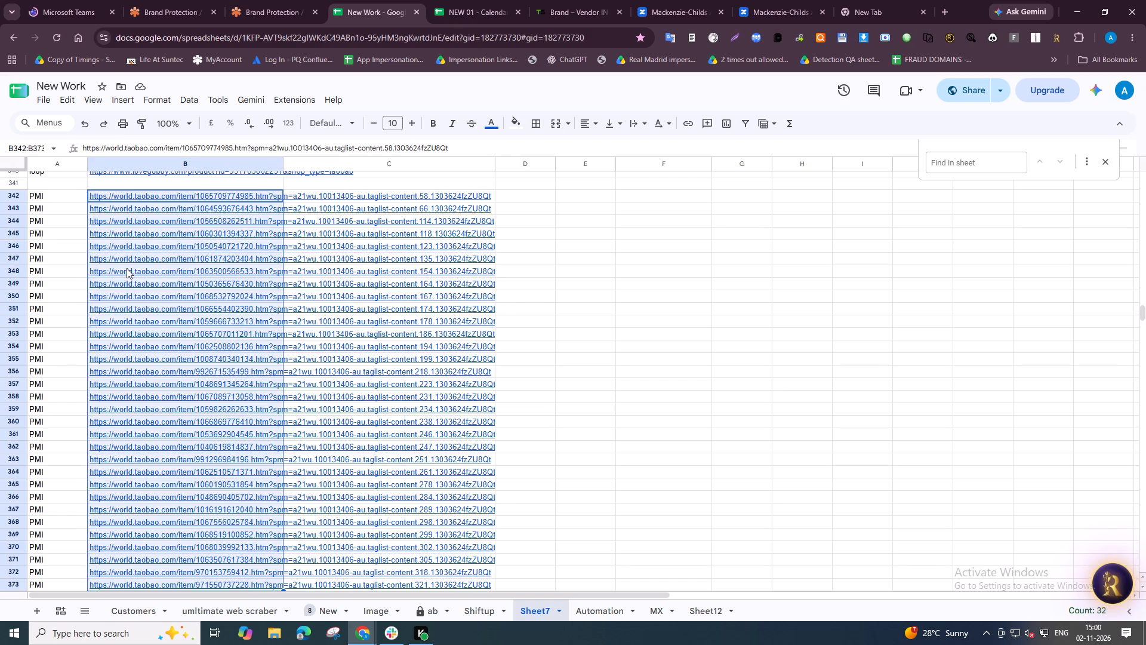
pyautogui.scroll(-5, 127, 269)
# Return to the customer summary table in the New sheet.
pyautogui.click(325, 607)
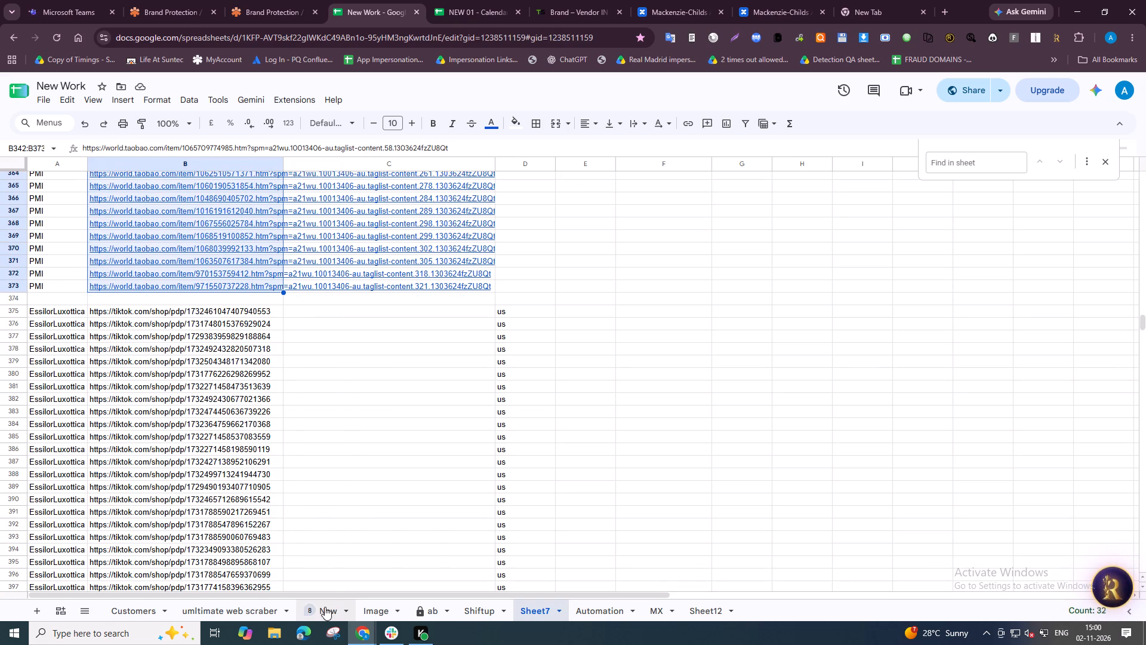
pyautogui.click(784, 422)
pyautogui.scroll(1, 785, 447)
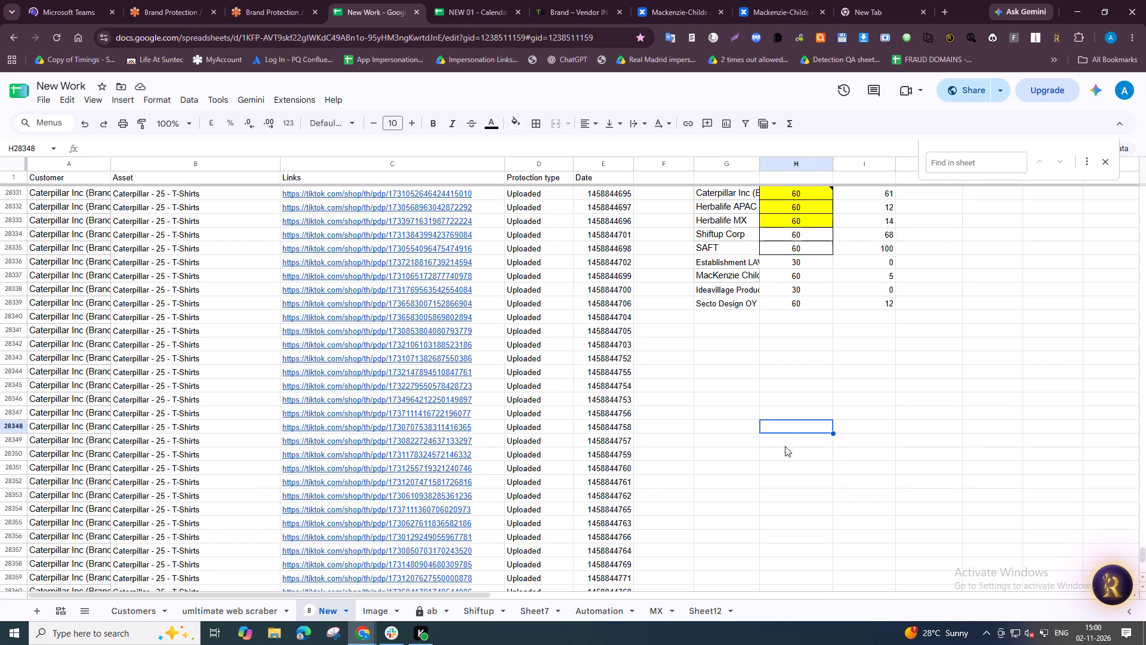
# Check which customers are scheduled for 3/11 in the NS-2 sheet of the calendar, and return to the New Work spreadsheet.
pyautogui.click(483, 0)
pyautogui.scroll(3, 756, 430)
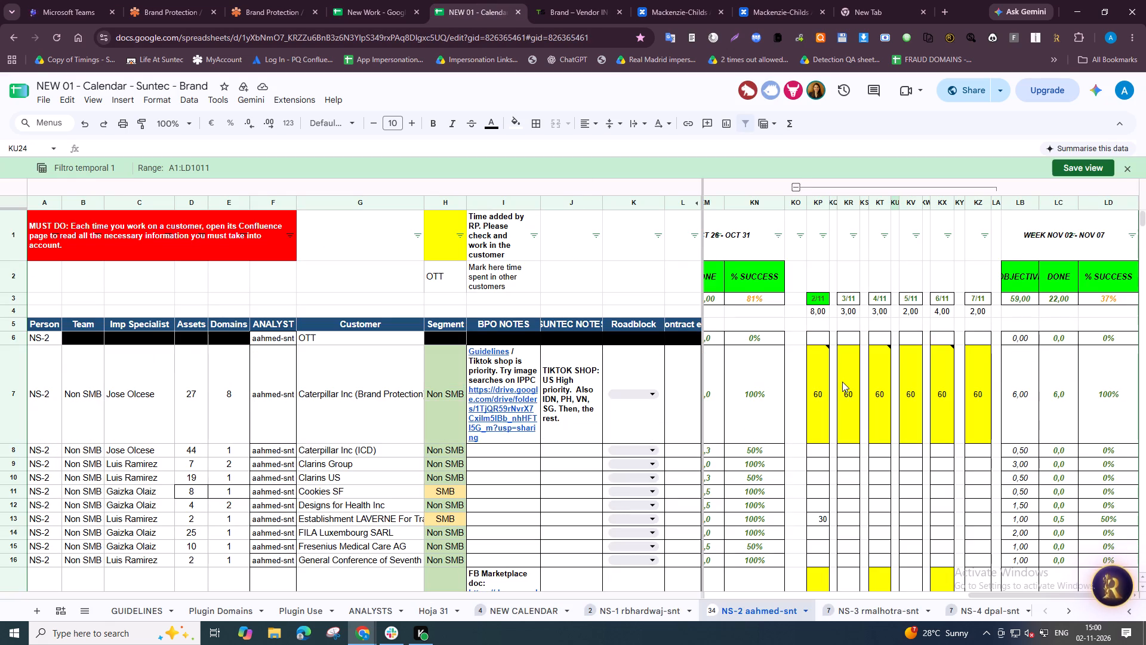
pyautogui.click(849, 386)
pyautogui.scroll(-5, 856, 453)
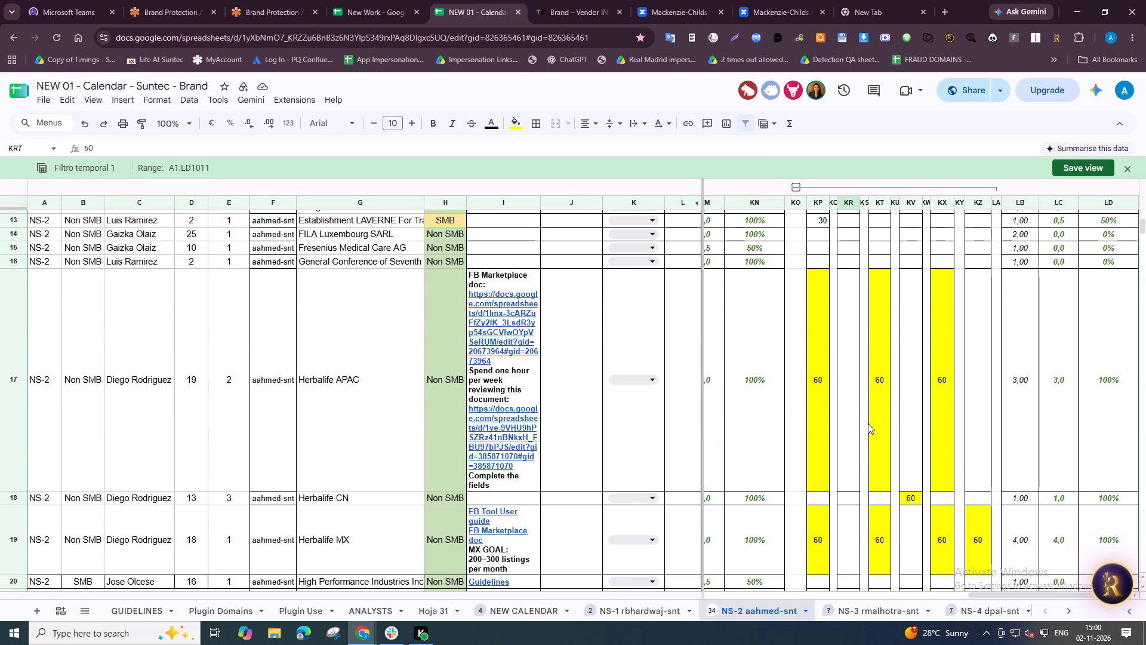
pyautogui.scroll(4, 873, 420)
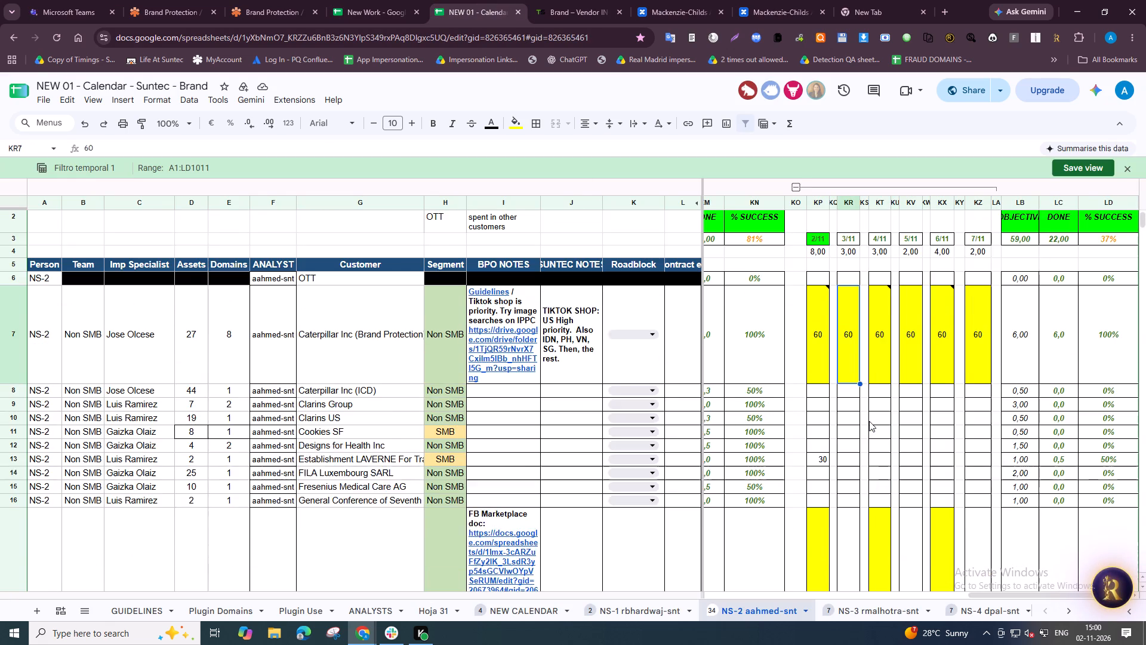
pyautogui.scroll(-11, 863, 423)
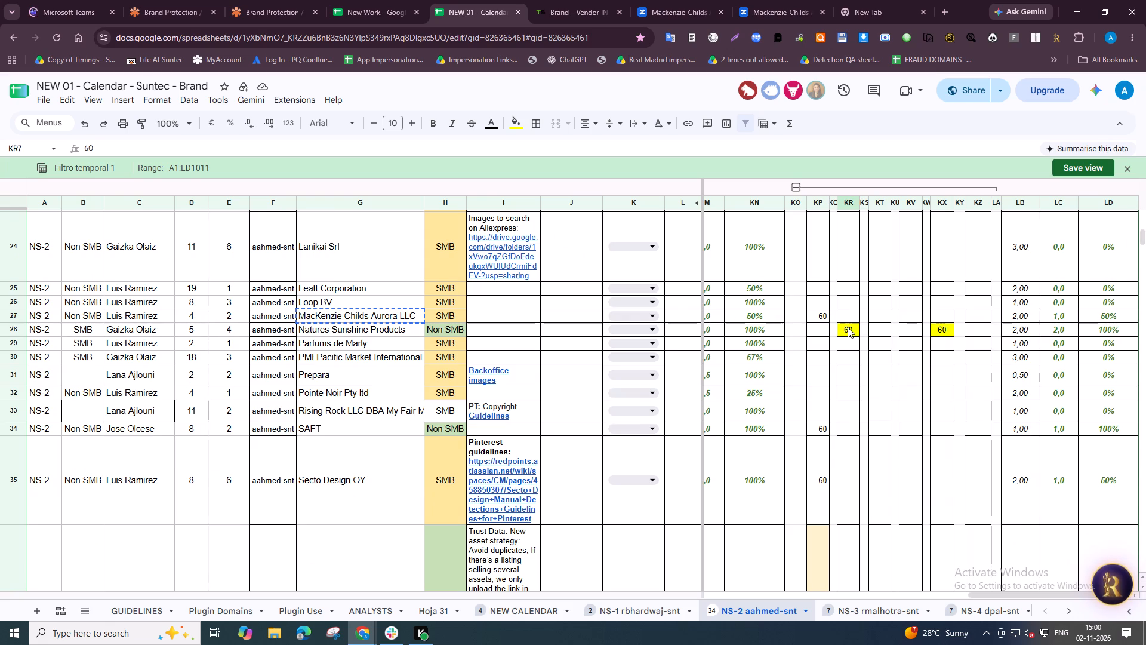
pyautogui.click(848, 327)
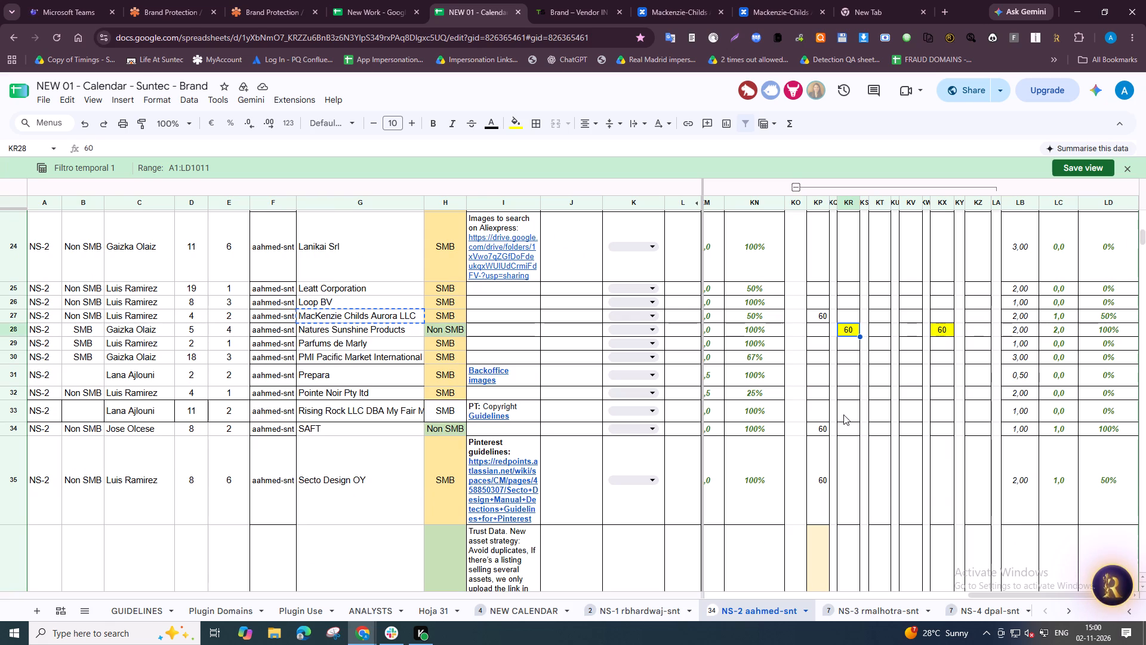
pyautogui.scroll(-8, 843, 414)
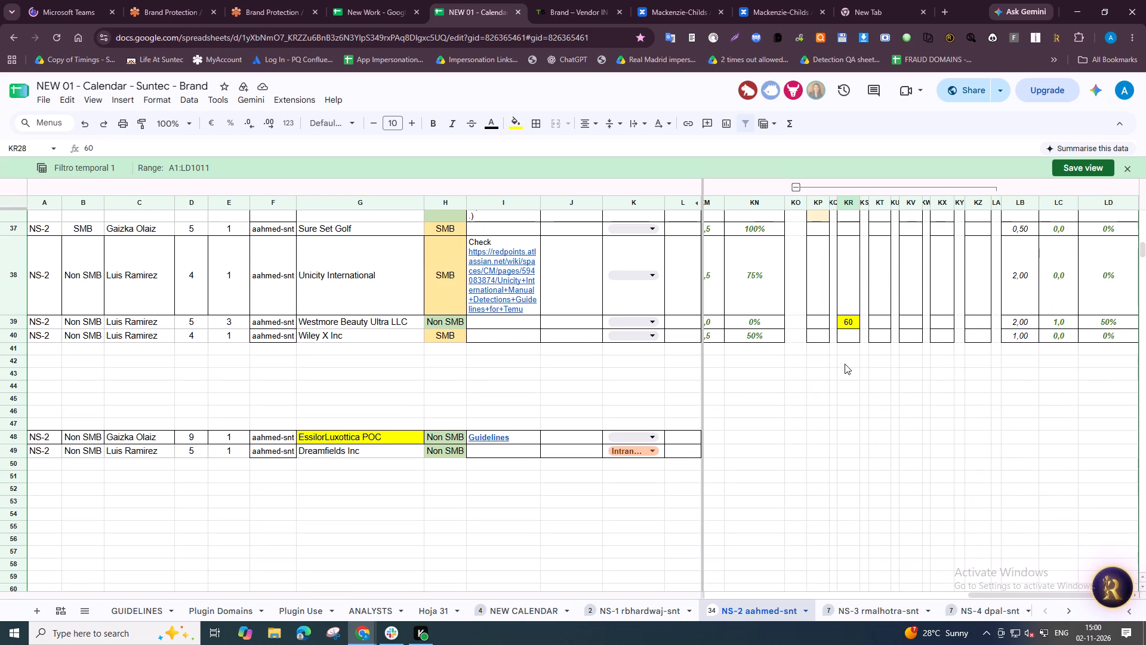
pyautogui.scroll(11, 784, 492)
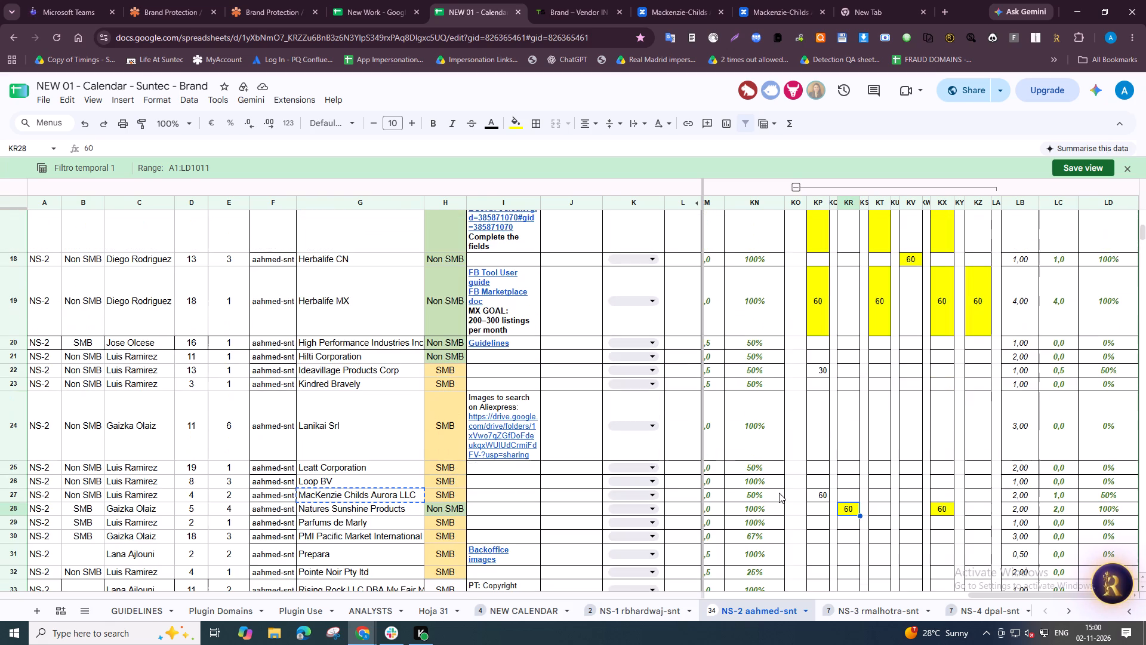
pyautogui.click(409, 0)
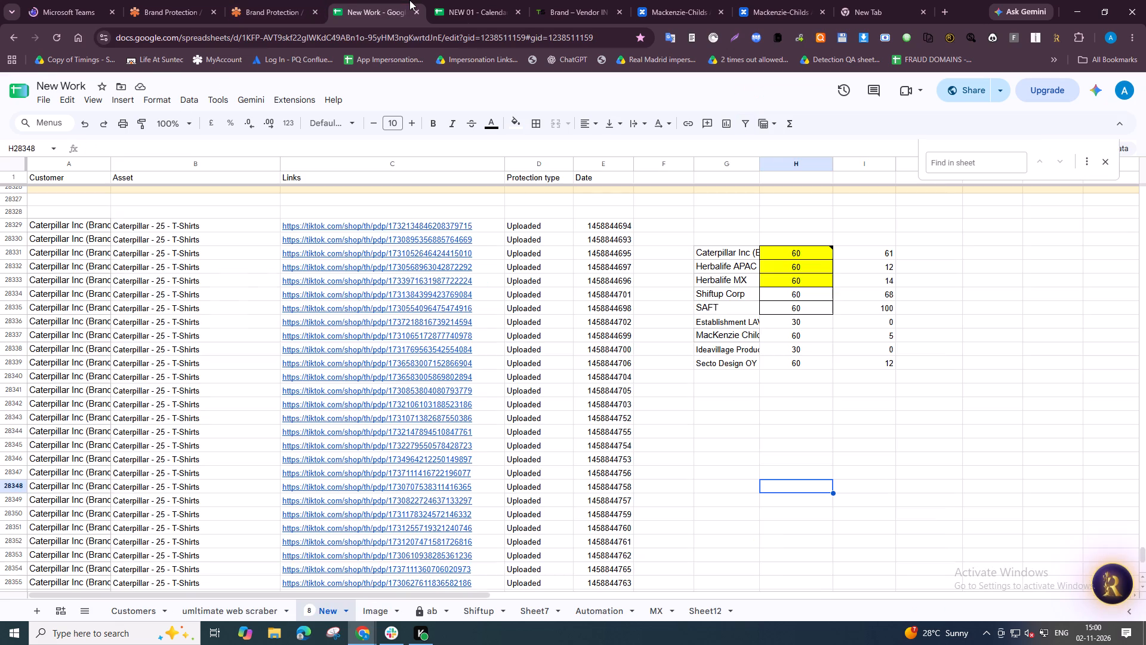
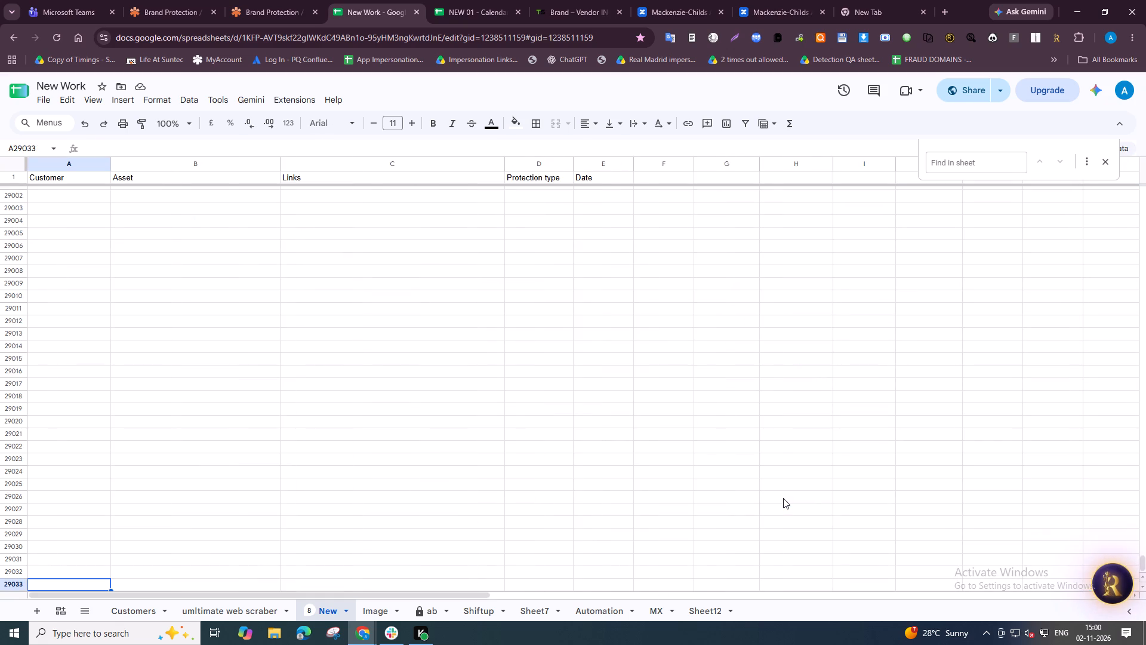
# Go to the last logged MacKenzie Childs row in the New sheet and select empty Links cell C28714 below it.
pyautogui.hotkey('ctrl', 'Up')
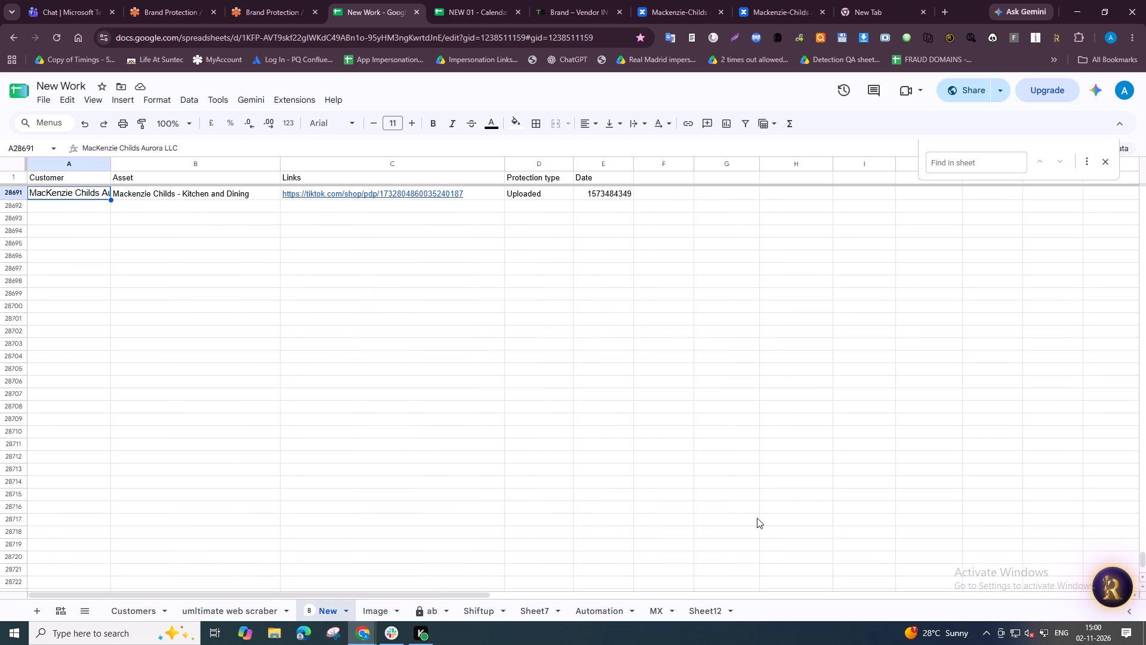
pyautogui.scroll(-2, 496, 453)
pyautogui.click(486, 359)
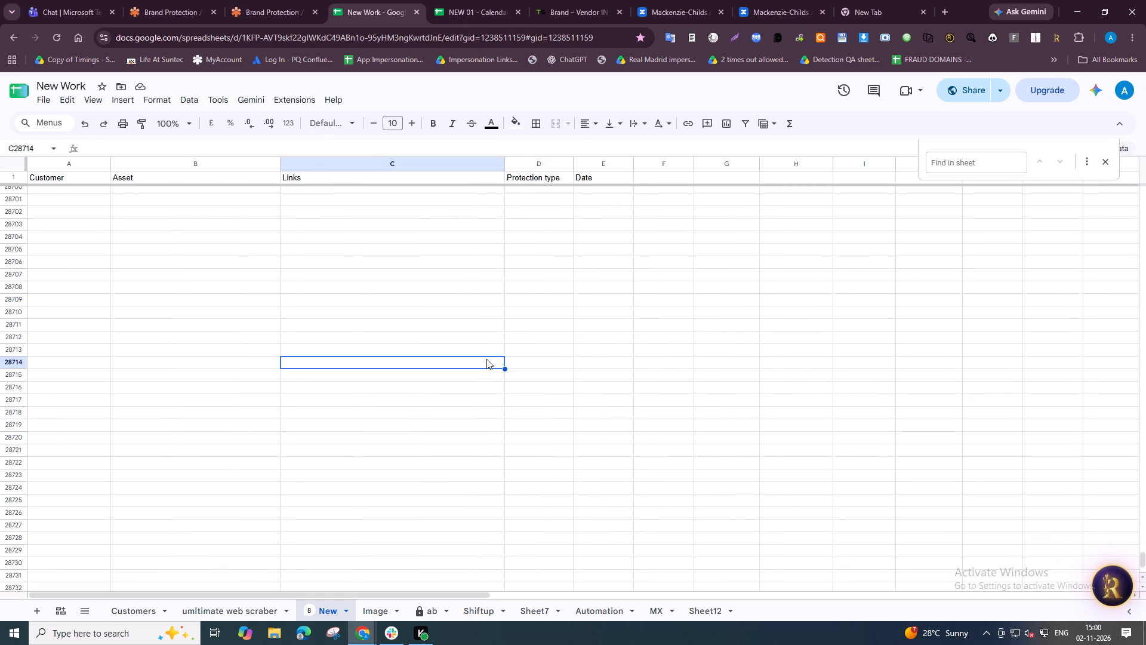
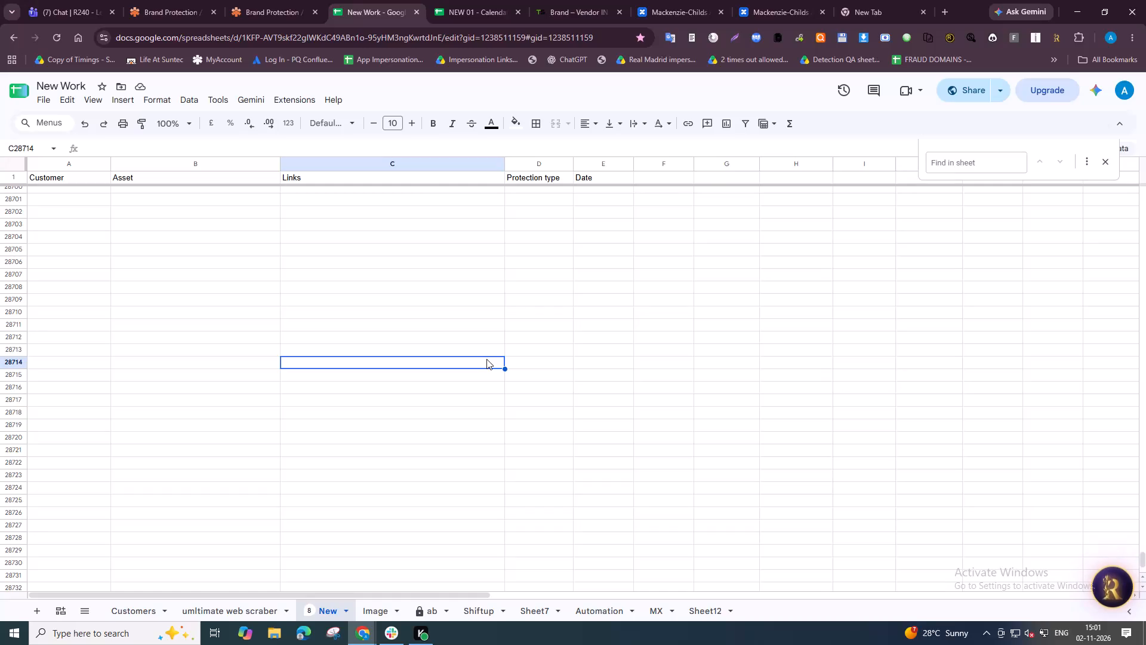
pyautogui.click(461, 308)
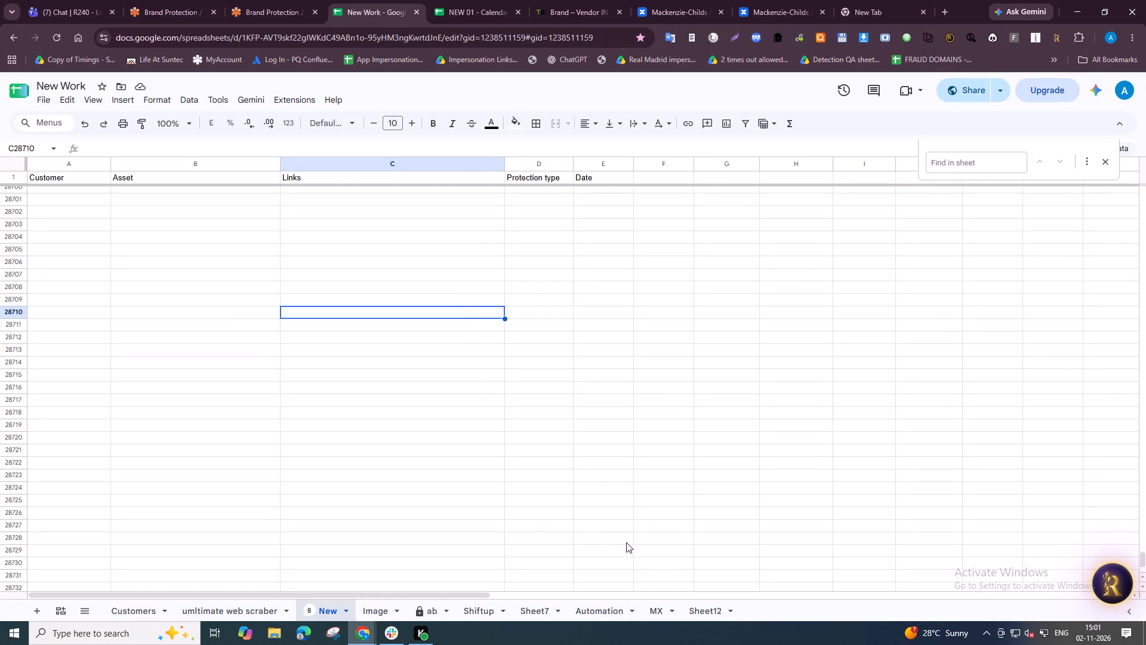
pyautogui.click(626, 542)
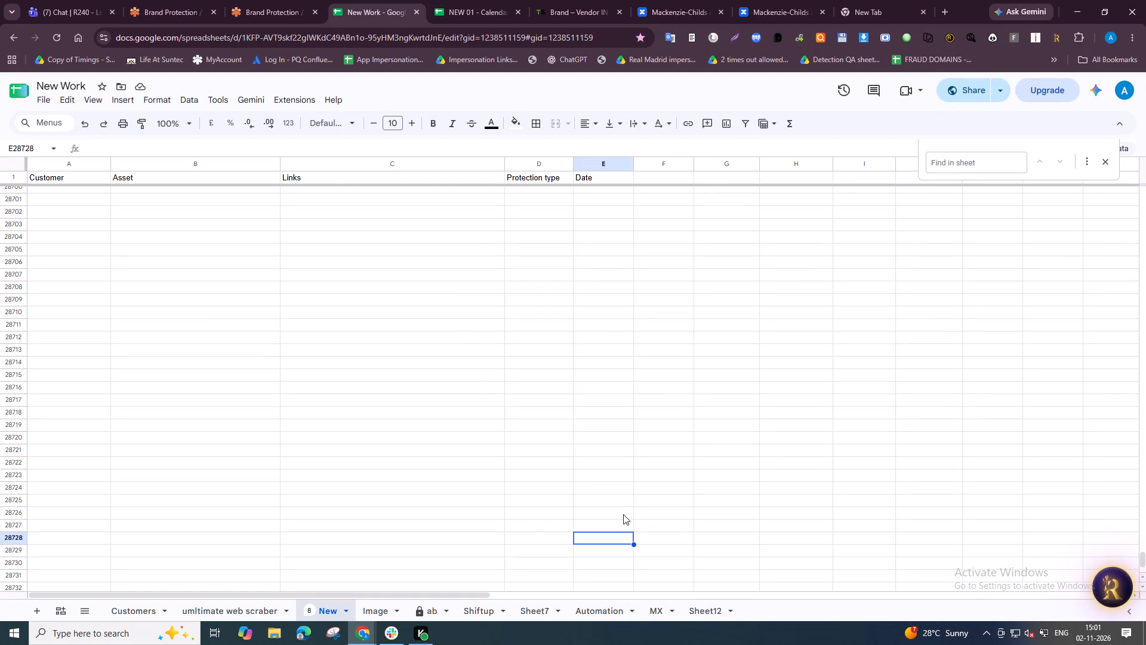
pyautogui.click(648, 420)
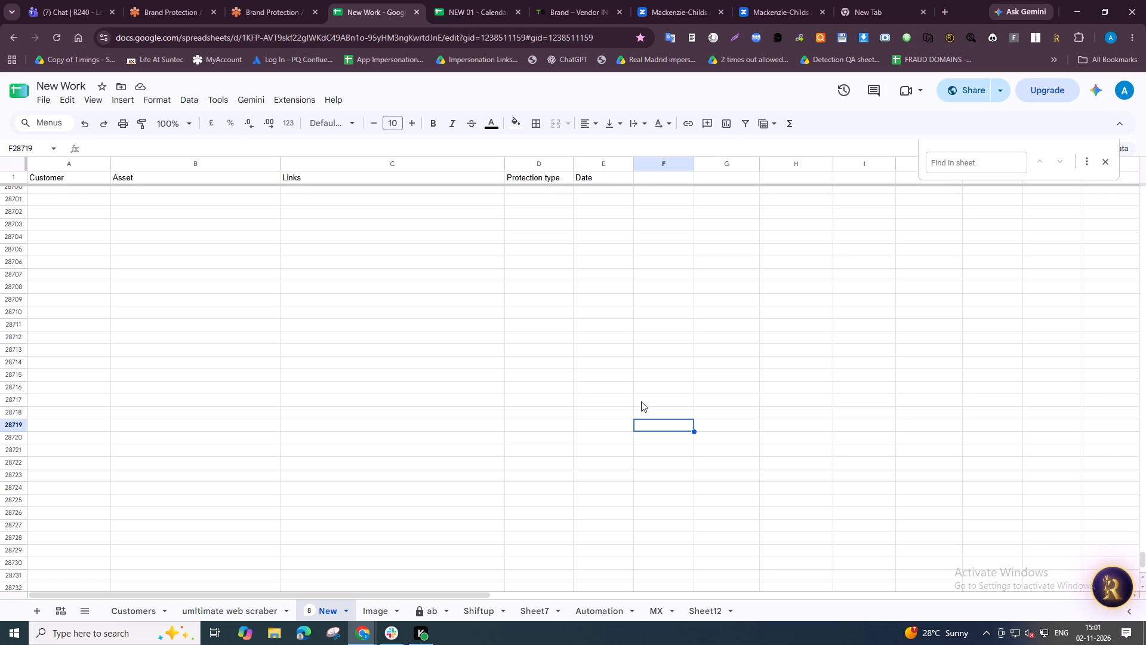
# Check the last entries in Sheet7 and return to the empty Links cells at the bottom of the New sheet.
pyautogui.click(532, 614)
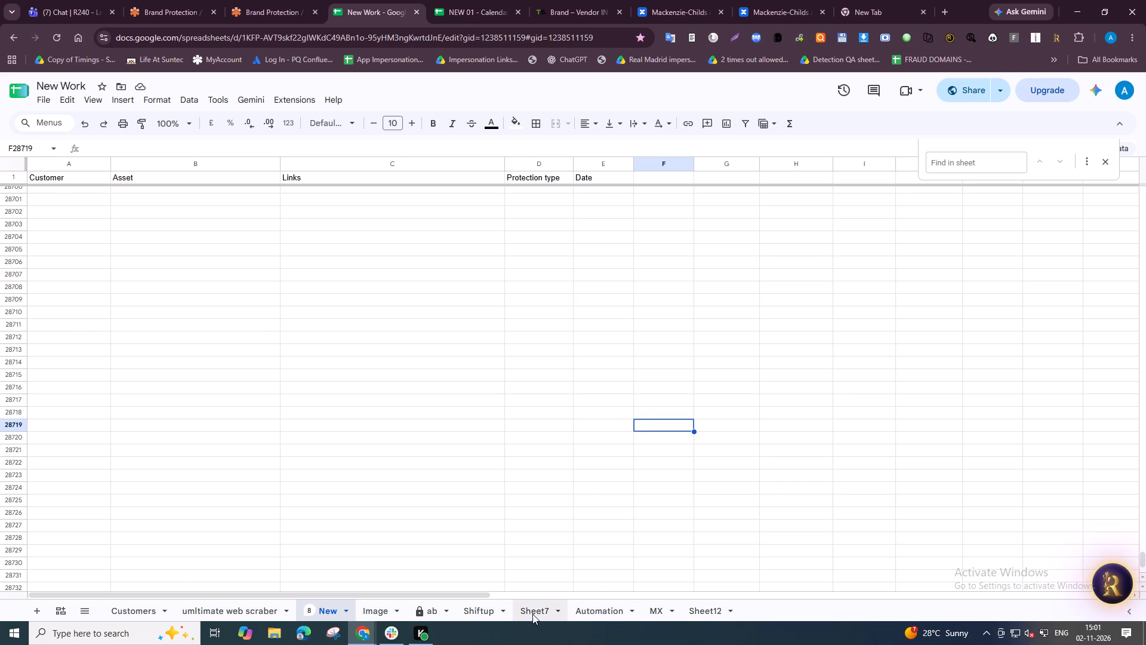
pyautogui.scroll(-6, 296, 417)
pyautogui.click(296, 419)
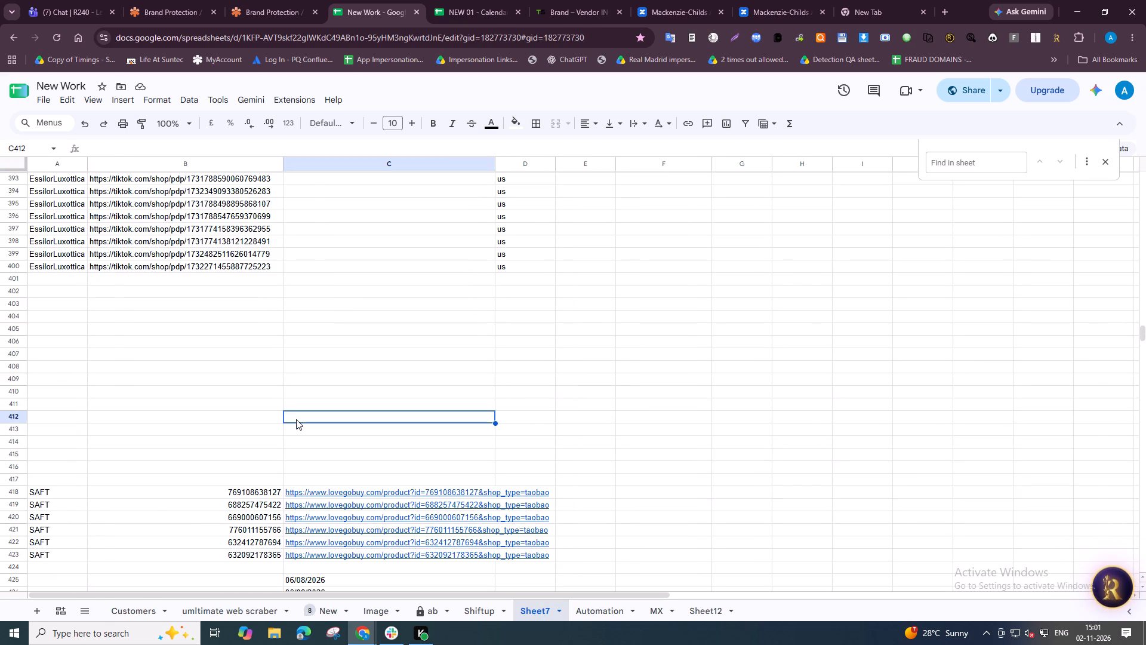
pyautogui.hotkey('ctrl', 'End')
pyautogui.hotkey('ctrl', 'Left')
pyautogui.hotkey('ctrl', 'Left')
pyautogui.hotkey('ctrl', 'Up')
pyautogui.scroll(1, 296, 419)
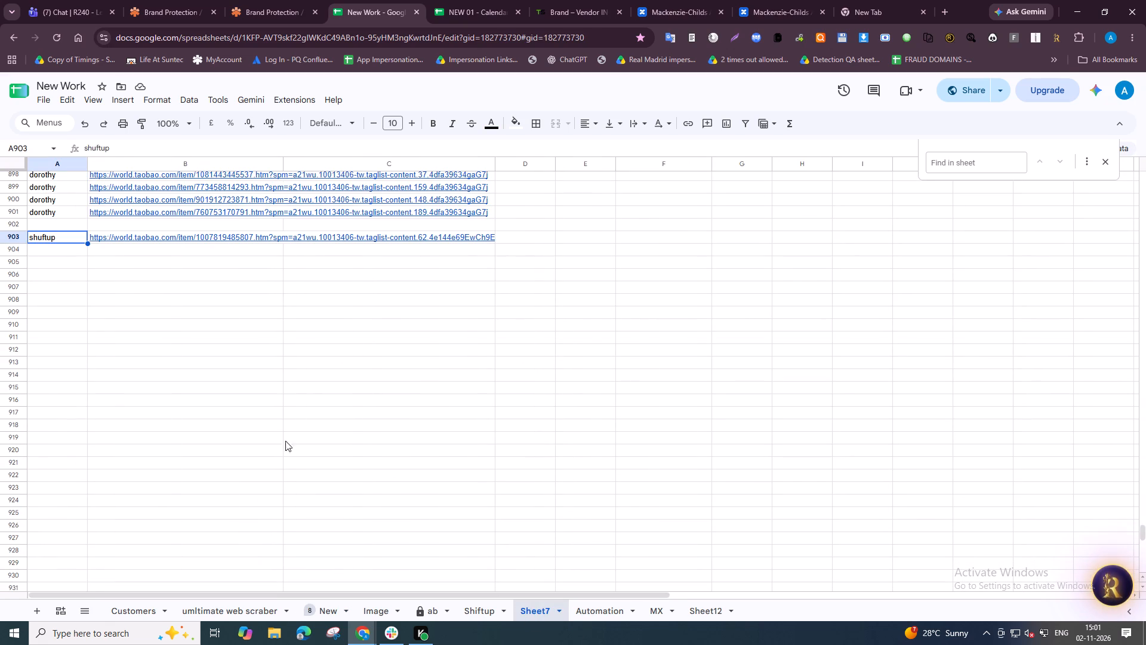
pyautogui.click(340, 604)
pyautogui.click(442, 447)
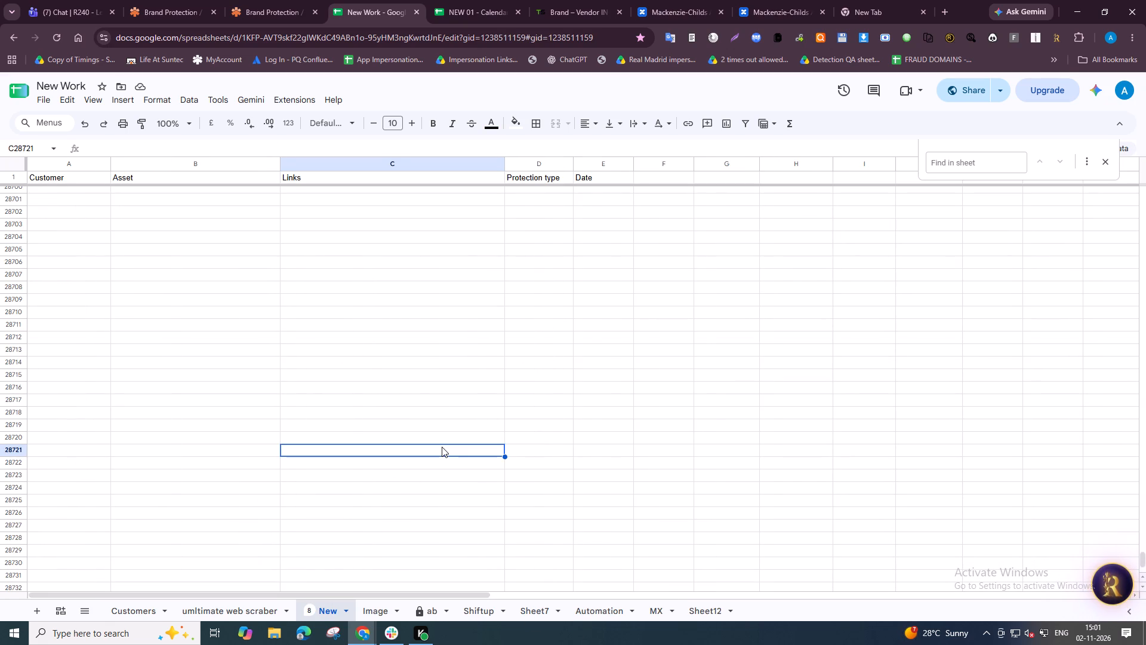
# On the TikTok Shop IPPC keyword-search complaint page, change the country or region to Thailand and accept re-selecting the complaint items.
pyautogui.hotkey('alt', 'Tab')
pyautogui.click(107, 0)
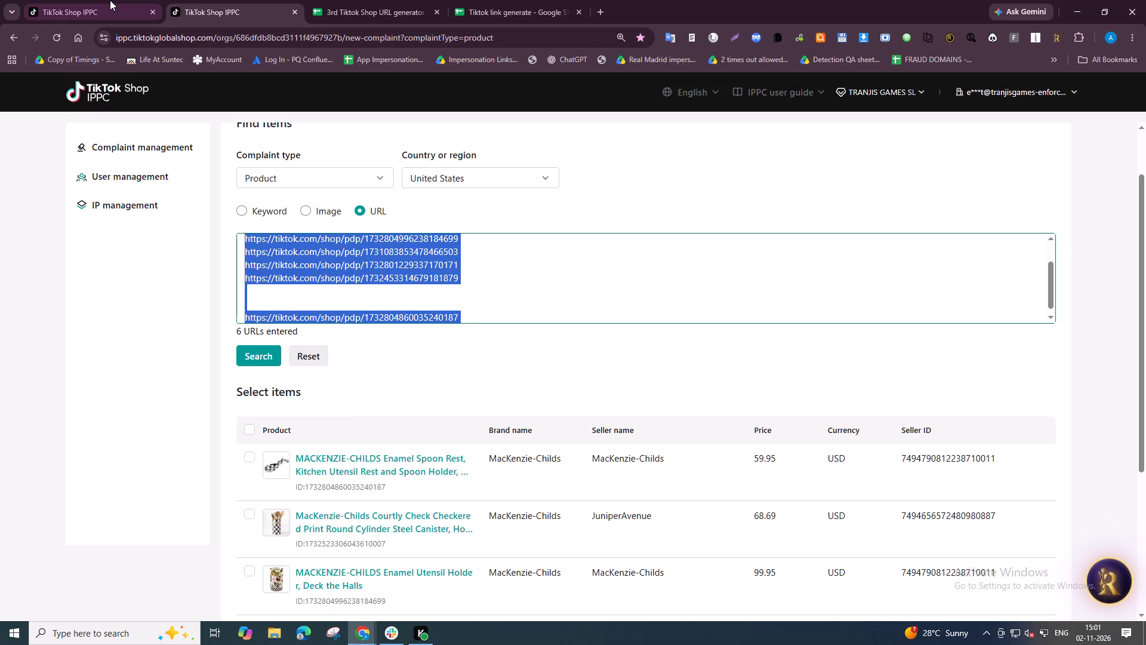
pyautogui.scroll(6, 303, 220)
pyautogui.scroll(4, 402, 278)
pyautogui.click(439, 249)
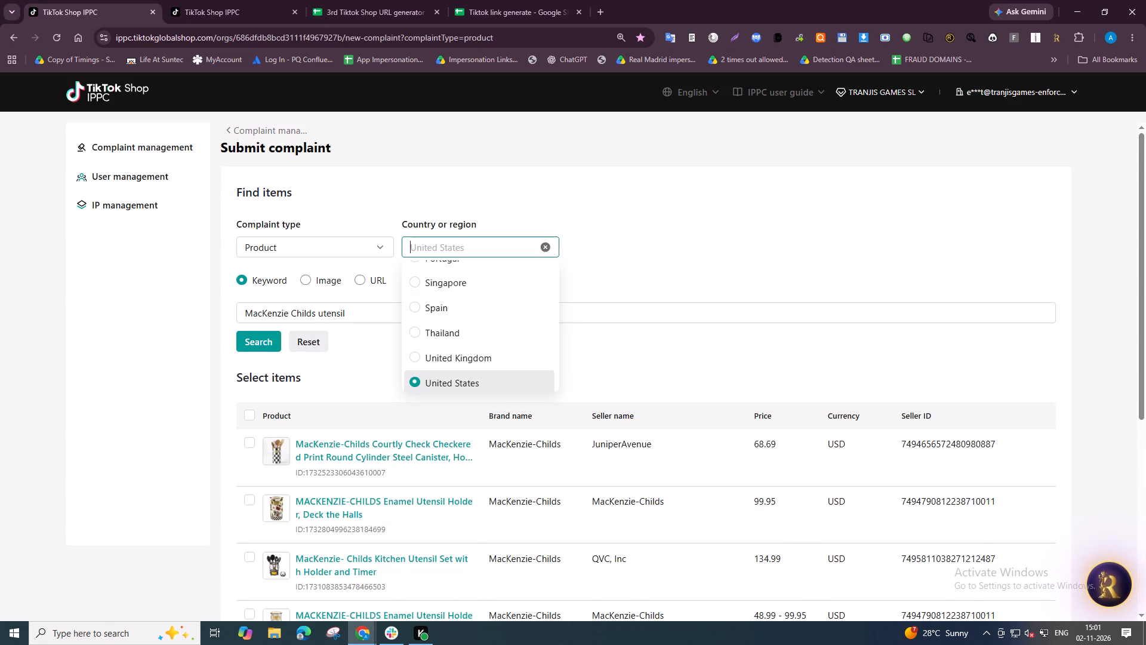
pyautogui.click(439, 247)
pyautogui.write('th')
pyautogui.click(461, 302)
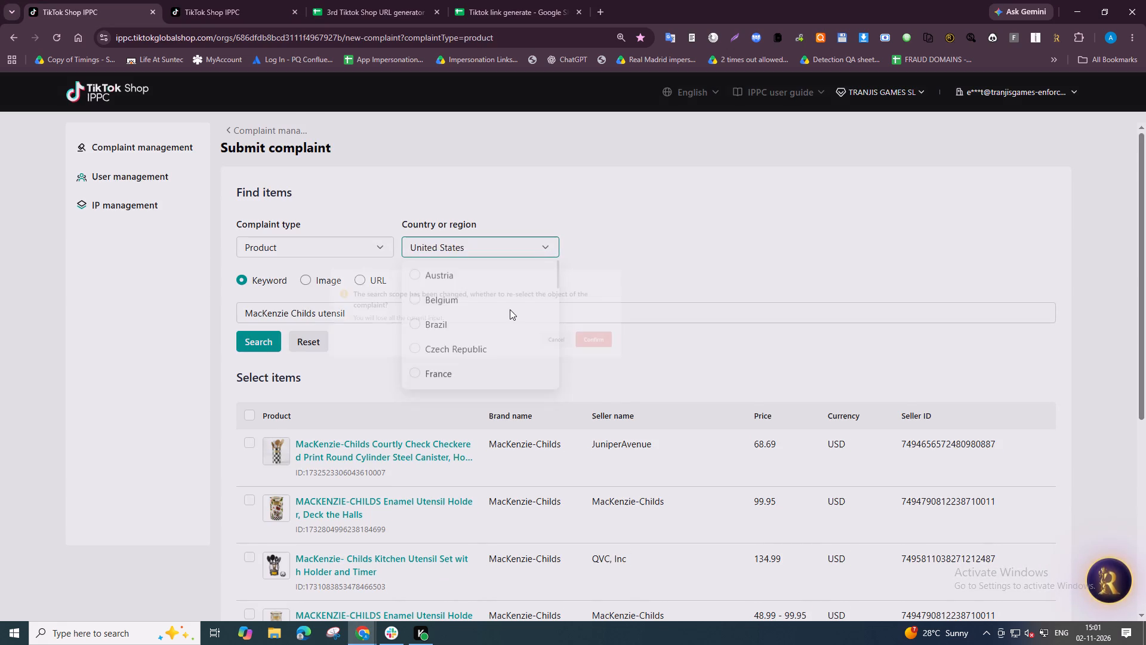
pyautogui.click(803, 398)
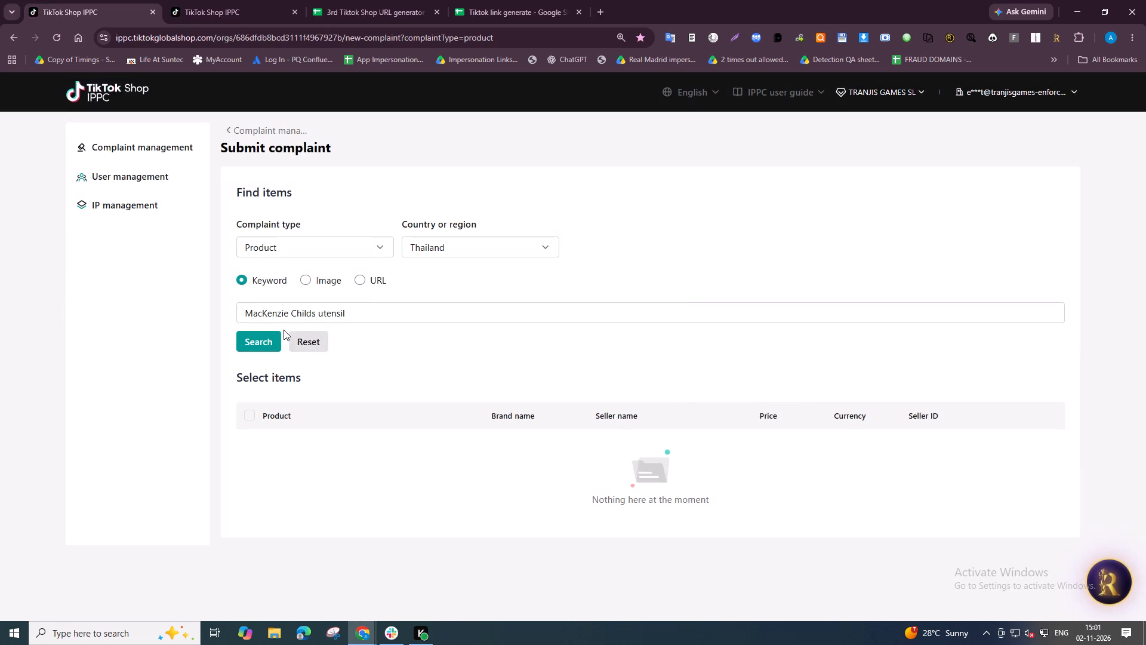
# Run an image search of Thailand products using cat shirt.png from the Amreen folder.
pyautogui.click(340, 282)
pyautogui.click(282, 317)
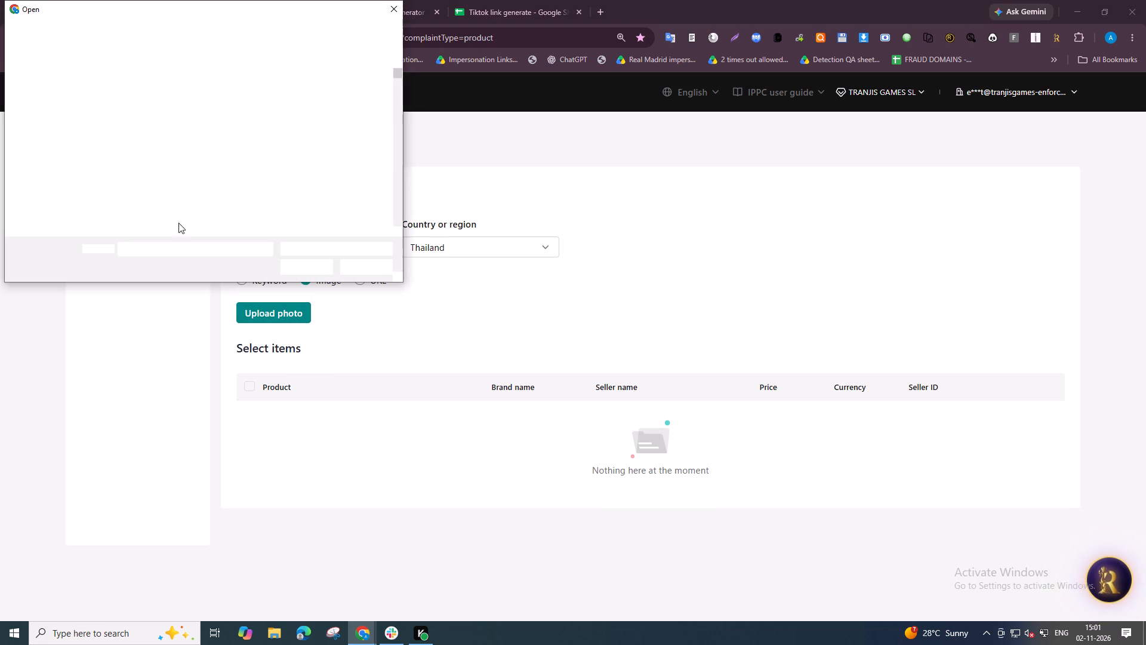
pyautogui.click(277, 217)
pyautogui.scroll(-4, 278, 216)
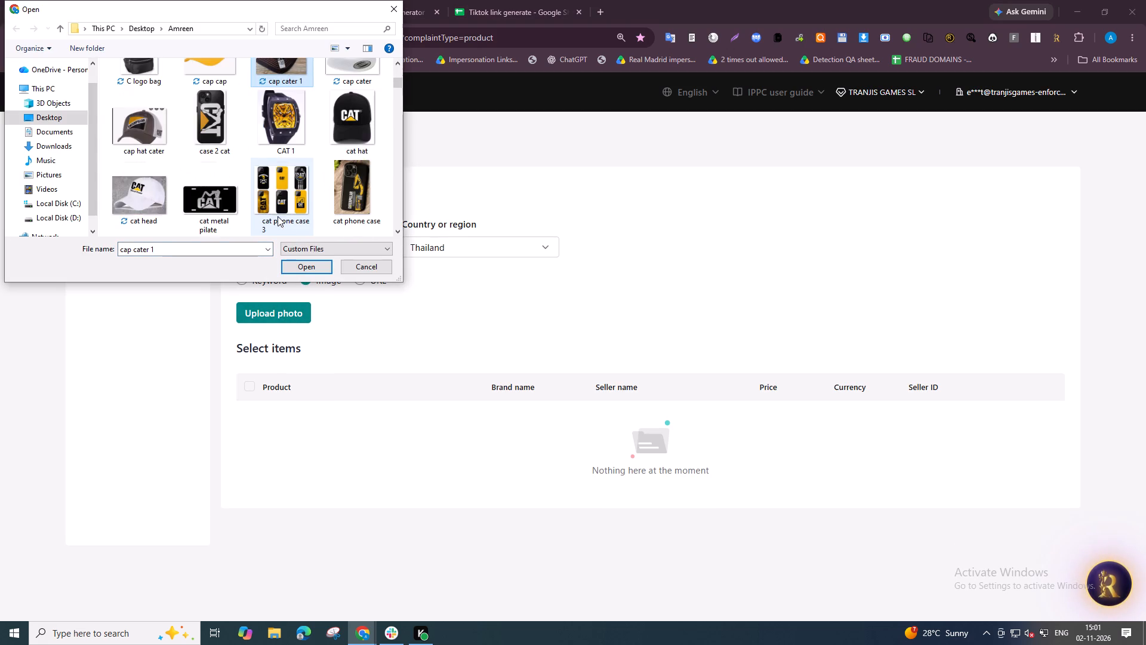
pyautogui.scroll(-4, 278, 216)
pyautogui.click(165, 198)
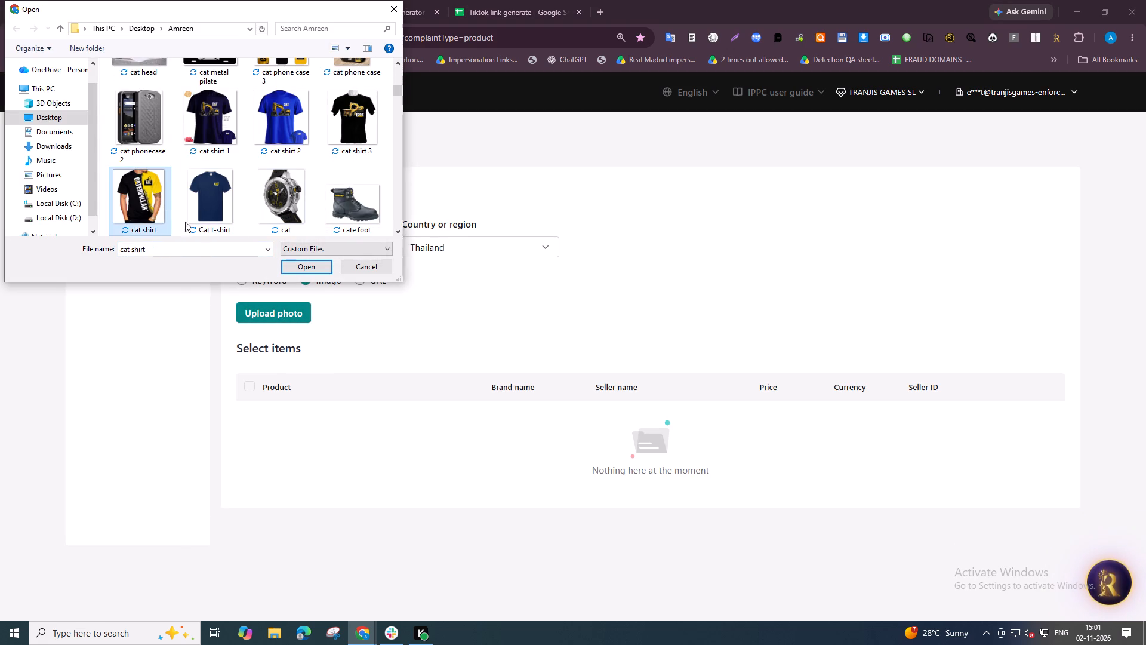
pyautogui.click(257, 314)
pyautogui.click(309, 269)
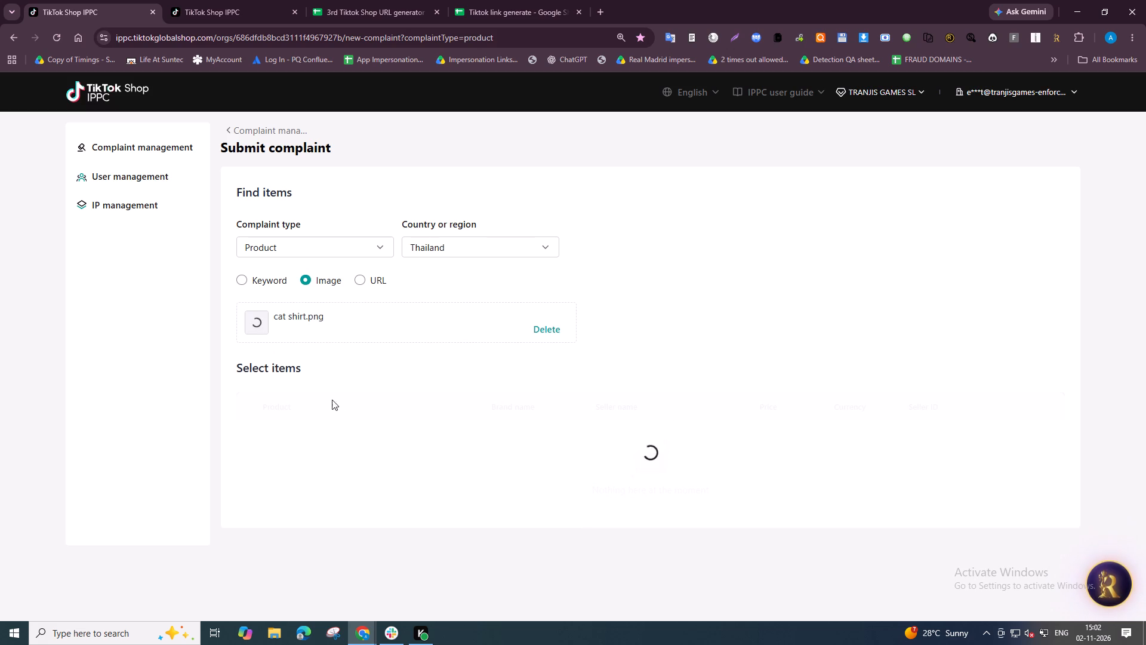
# Examine the Thailand image-search results to the end of the list for shirts using Caterpillar branding.
pyautogui.scroll(-3, 331, 398)
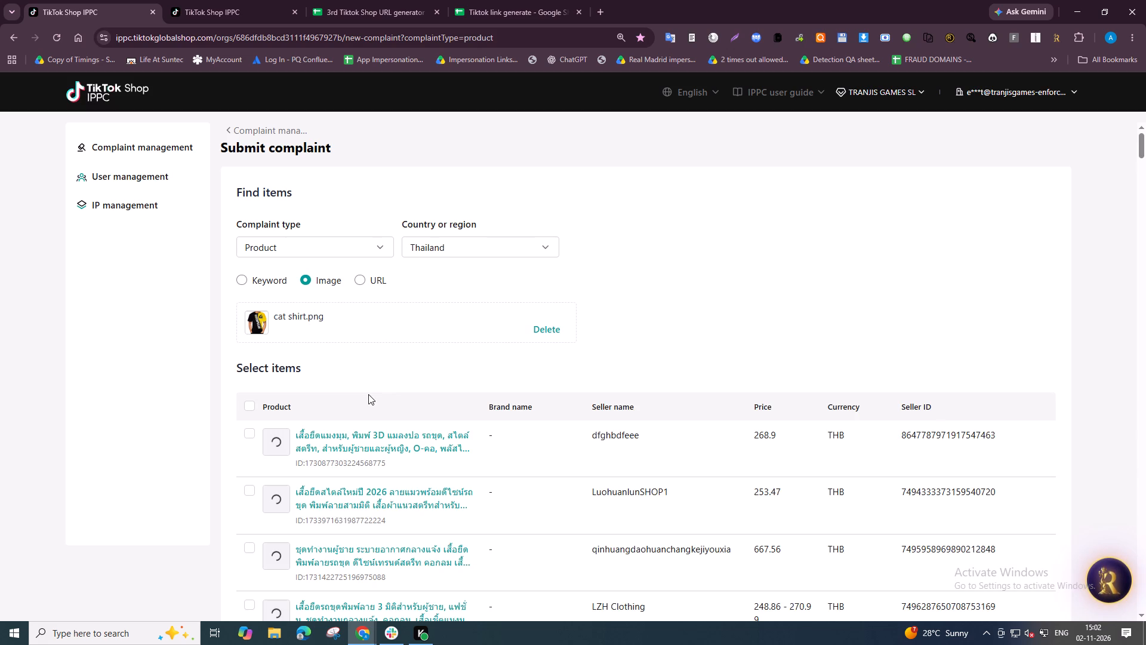
pyautogui.scroll(-4, 347, 367)
pyautogui.scroll(-5, 383, 423)
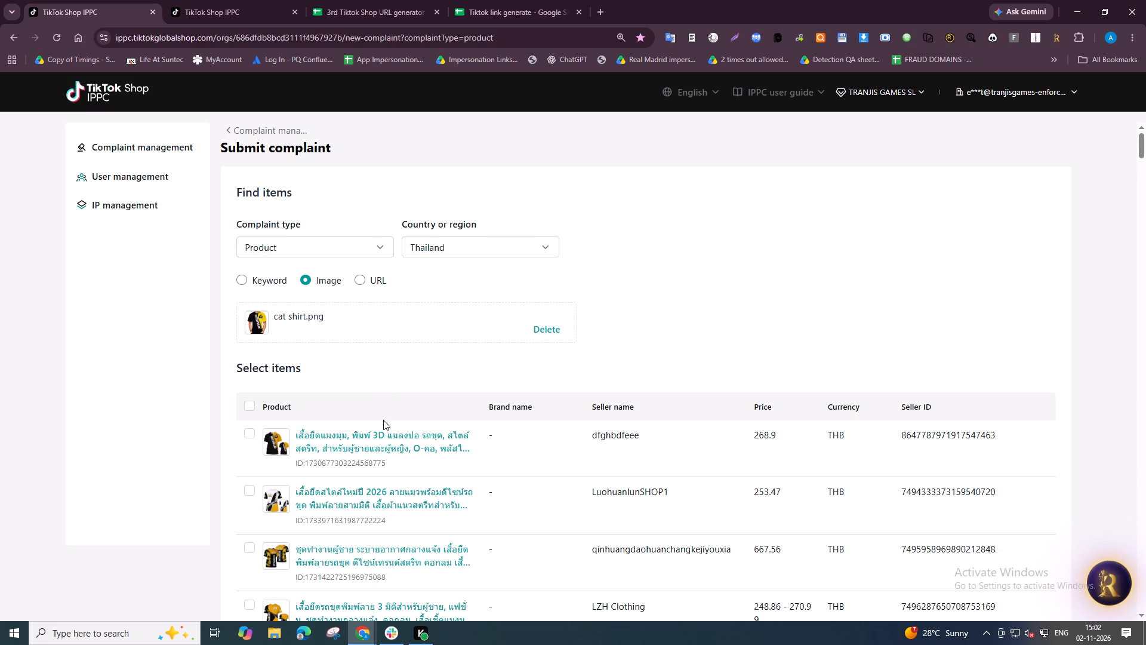
pyautogui.scroll(-6, 451, 418)
pyautogui.scroll(-20, 451, 411)
pyautogui.scroll(-9, 451, 411)
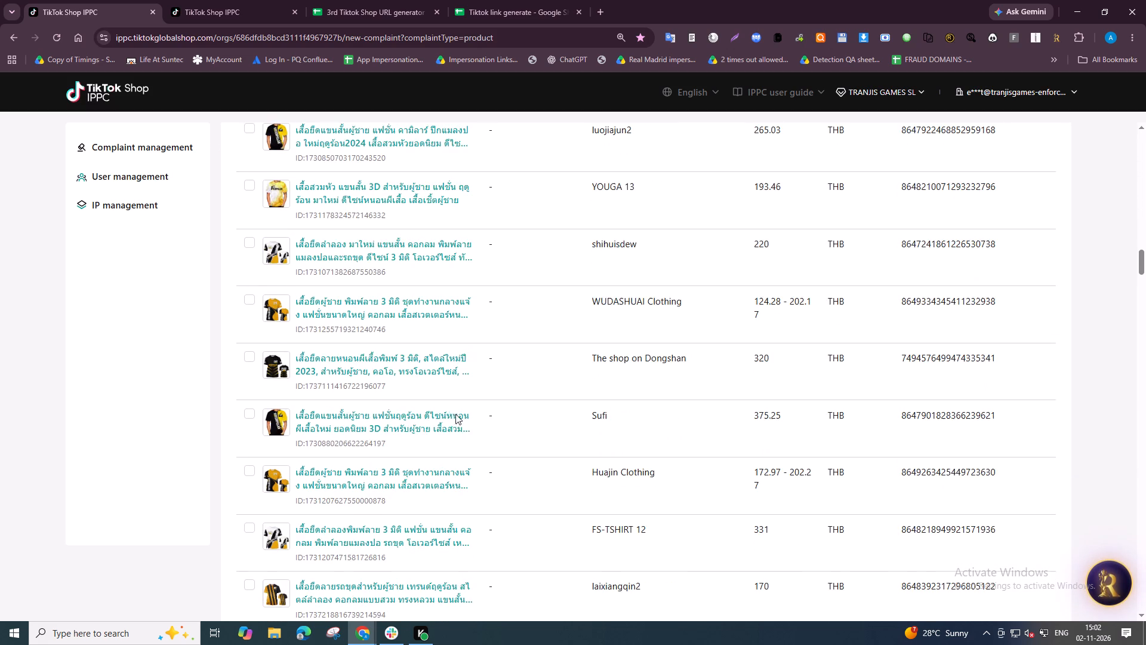
pyautogui.scroll(-20, 455, 414)
pyautogui.scroll(-11, 455, 414)
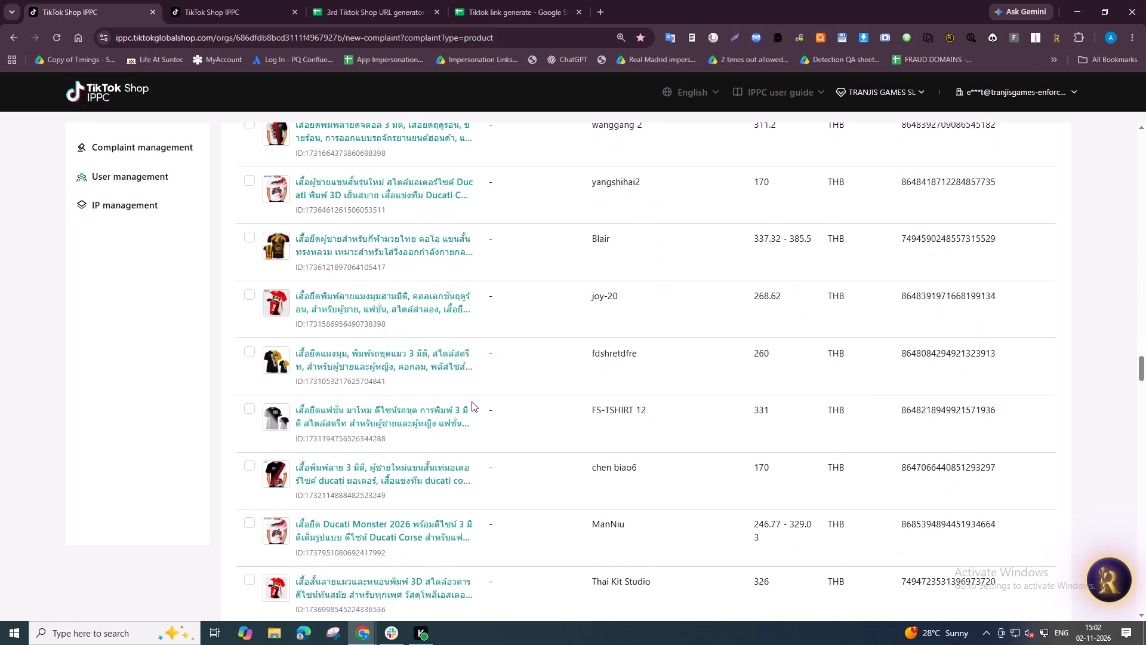
pyautogui.scroll(-20, 472, 401)
pyautogui.scroll(-5, 472, 401)
pyautogui.scroll(-20, 472, 401)
pyautogui.scroll(-10, 472, 401)
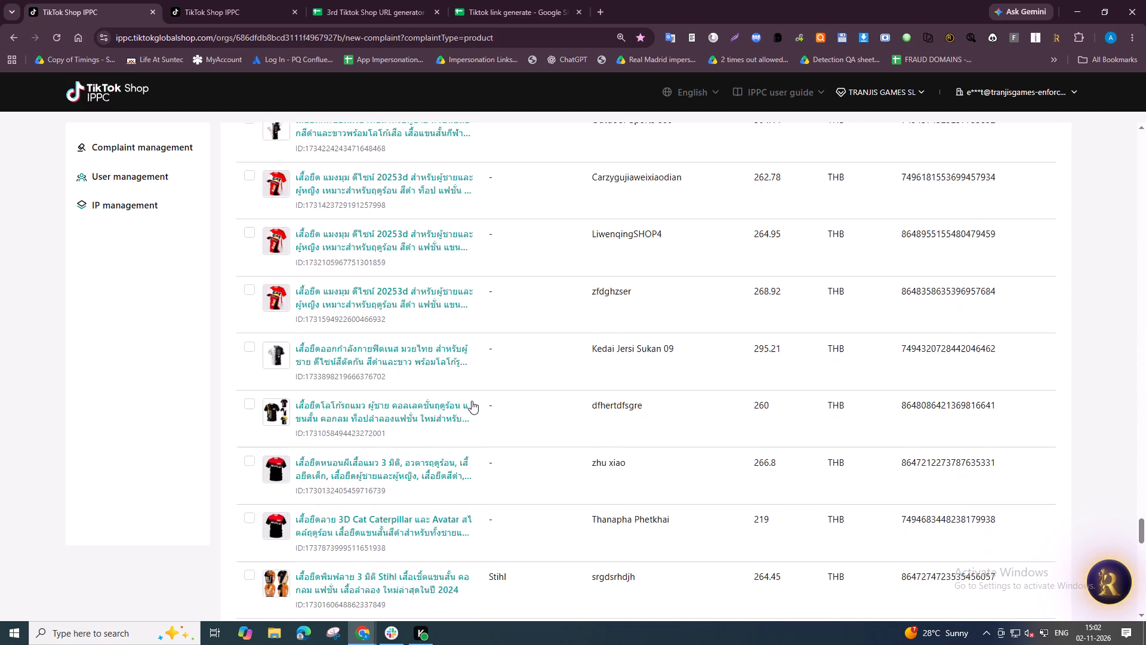
pyautogui.scroll(-14, 472, 401)
pyautogui.scroll(-10, 471, 401)
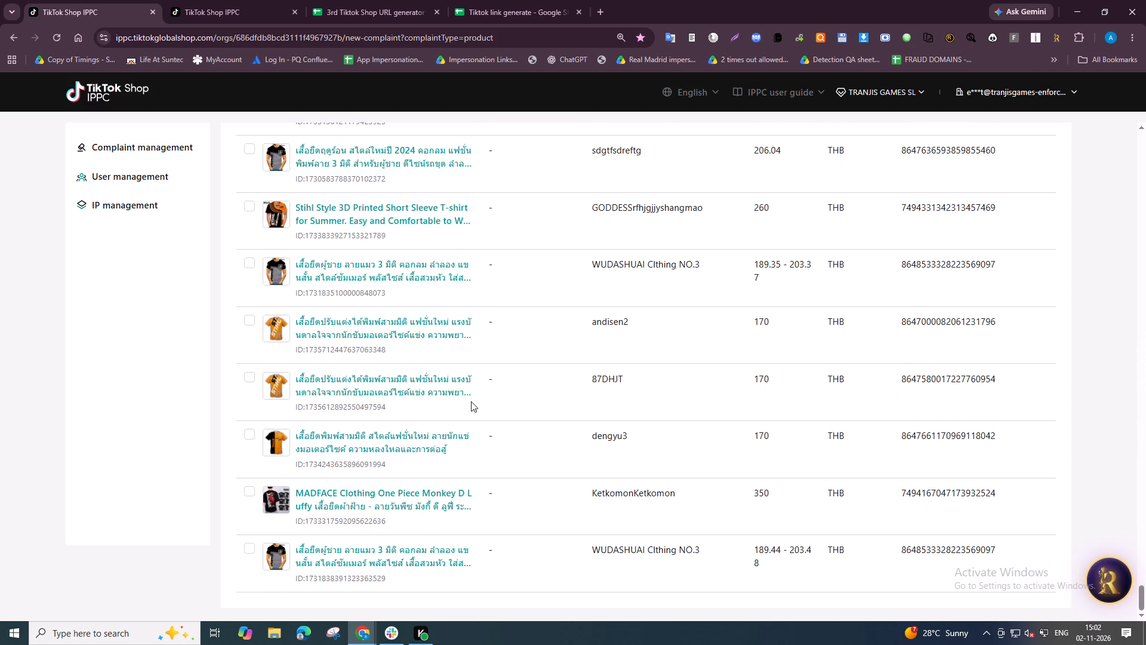
pyautogui.scroll(-6, 471, 401)
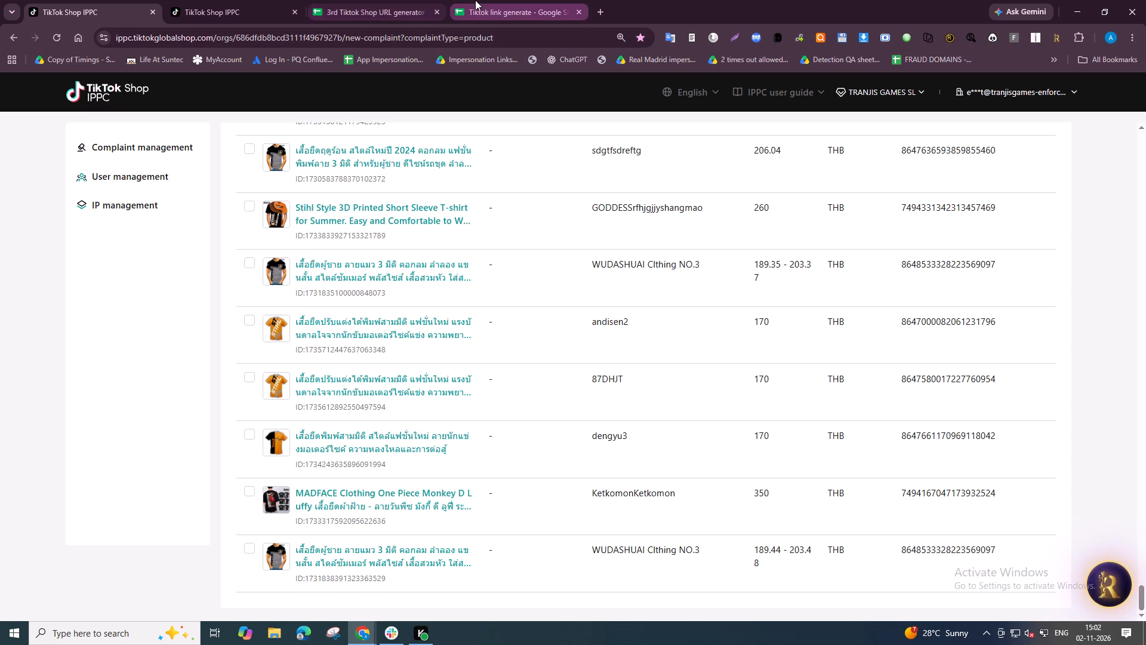
pyautogui.click(407, 0)
pyautogui.scroll(6, 248, 428)
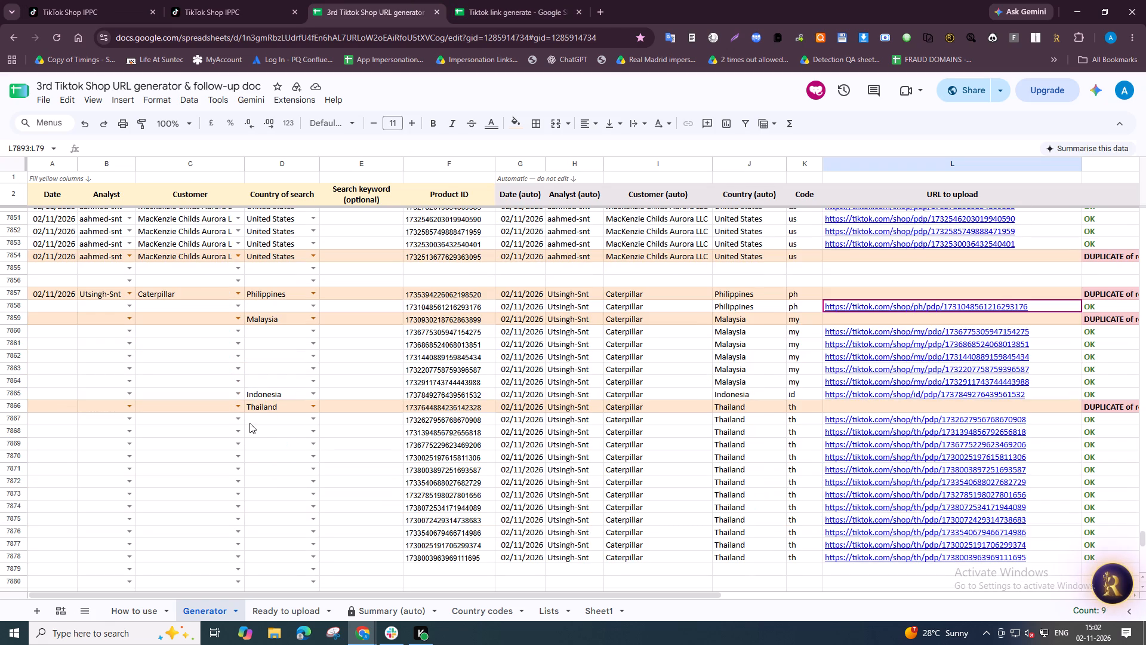
pyautogui.scroll(7, 344, 453)
pyautogui.click(445, 526)
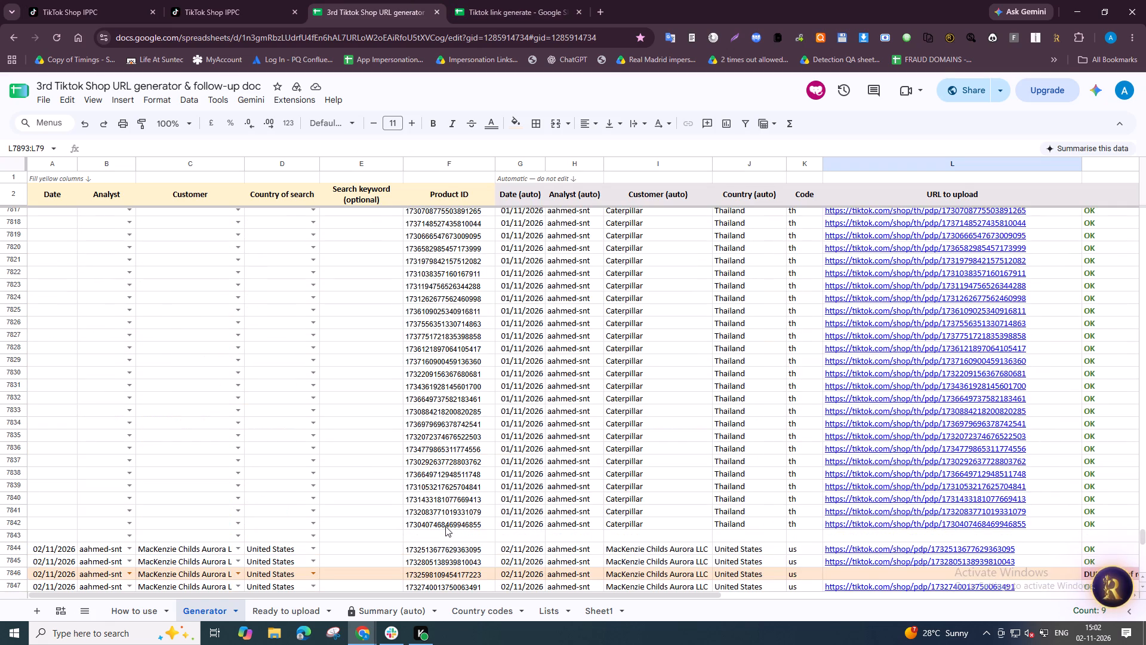
pyautogui.hotkey('ctrl', 'c')
pyautogui.click(276, 0)
pyautogui.click(29, 0)
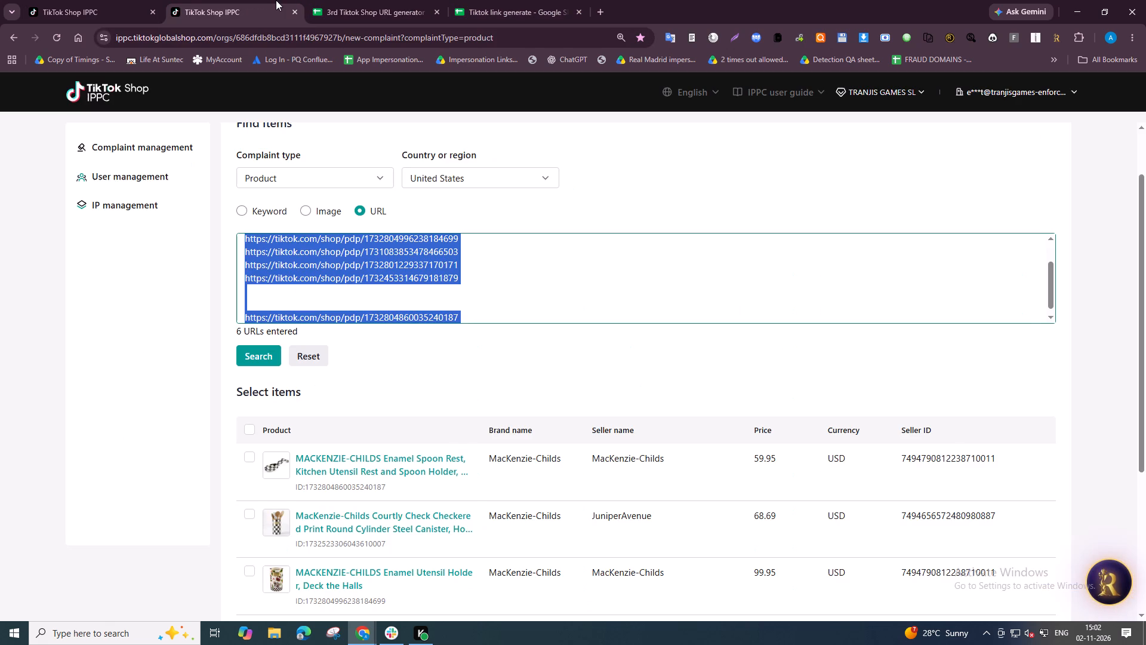
pyautogui.hotkey('ctrl', 'f')
pyautogui.hotkey('ctrl', 'v')
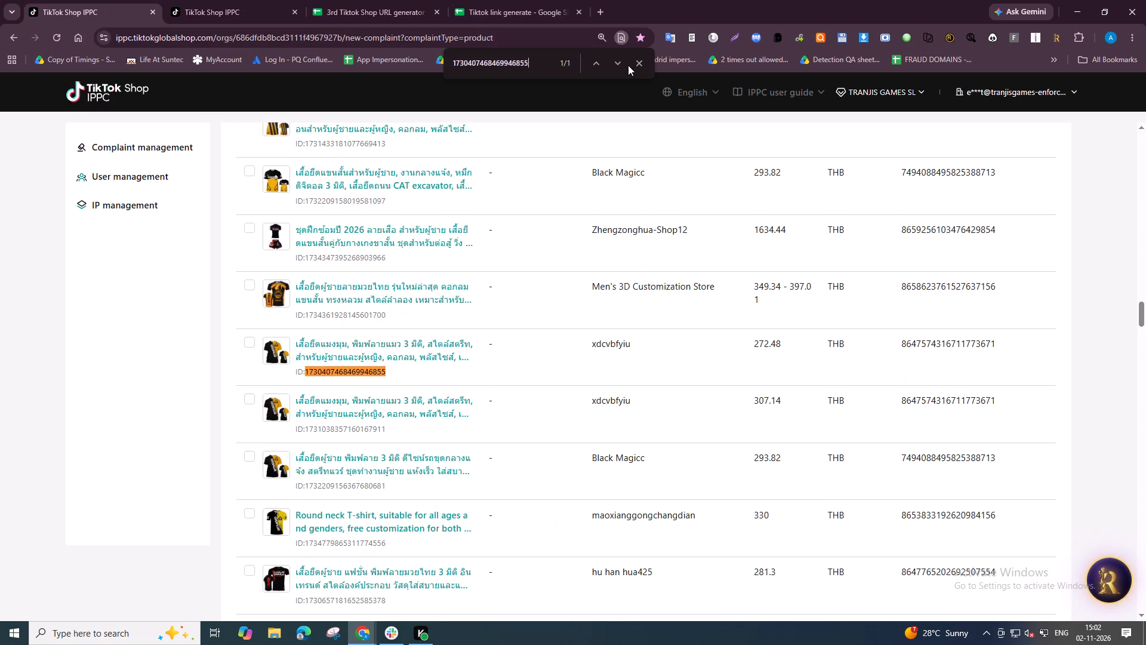
pyautogui.scroll(-4, 559, 317)
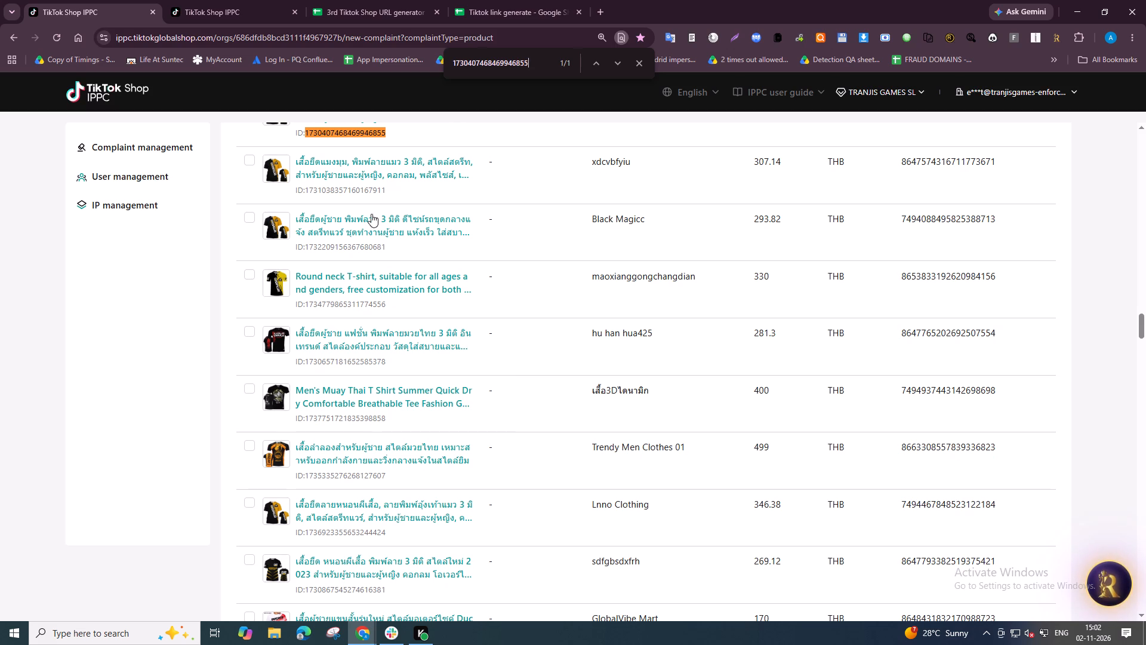
pyautogui.doubleClick(368, 191)
pyautogui.hotkey('ctrl', 'c')
pyautogui.hotkey('alt', 'Tab')
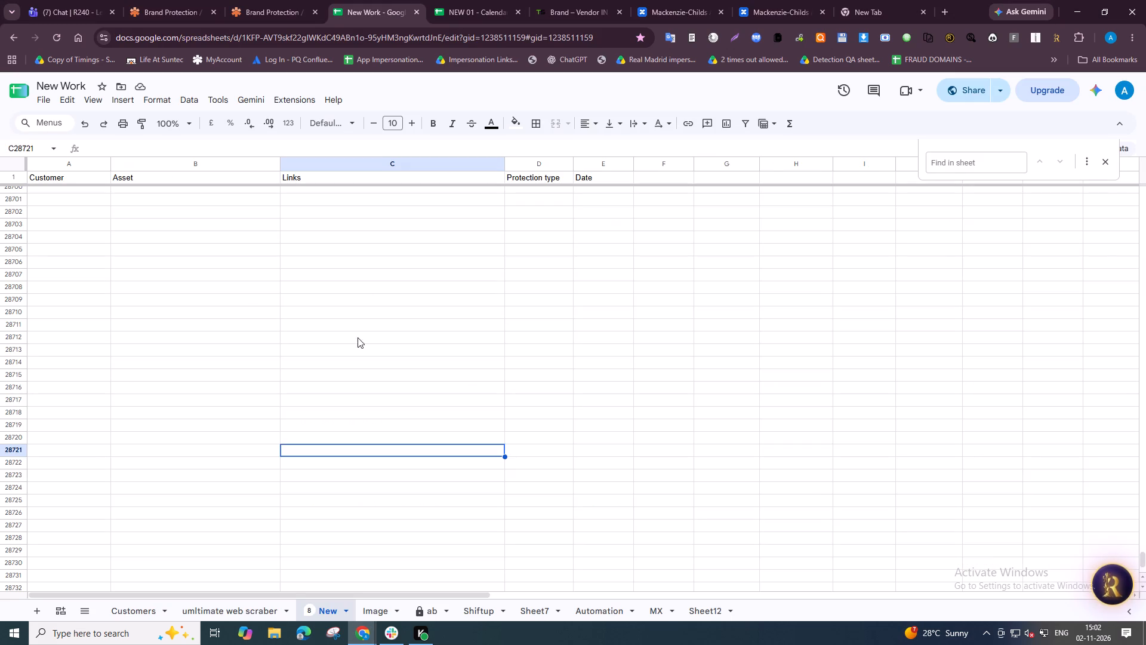
pyautogui.click(383, 315)
pyautogui.hotkey('ctrl', 'v')
pyautogui.hotkey('alt', 'Tab')
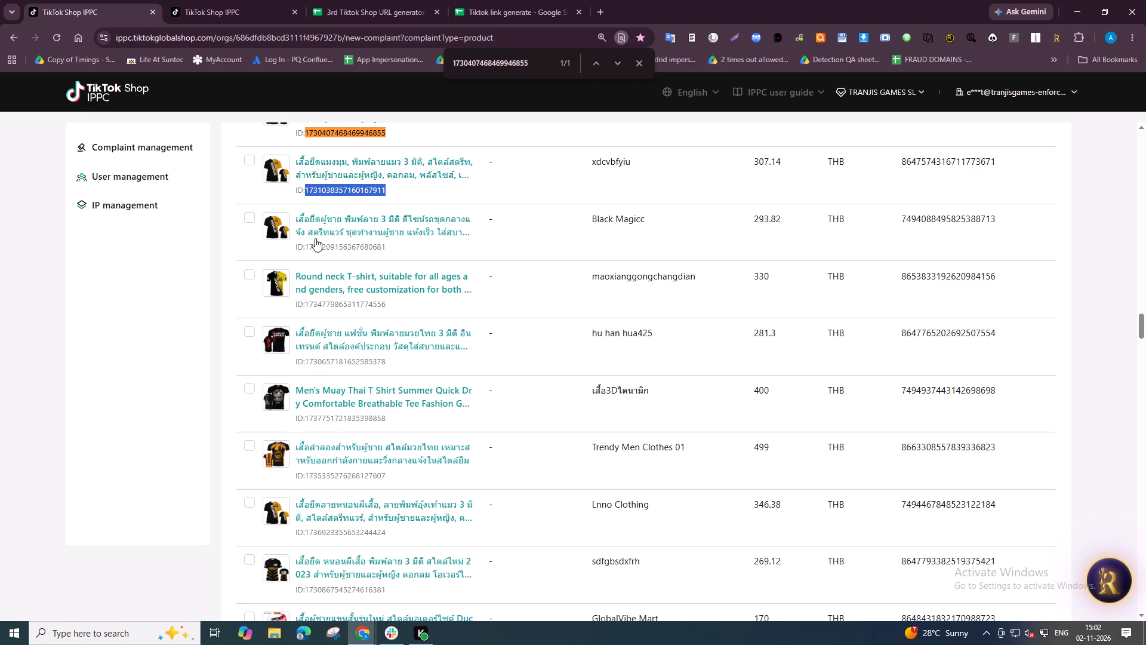
pyautogui.doubleClick(319, 241)
pyautogui.hotkey('ctrl', 'c')
pyautogui.hotkey('ctrl', 'c')
pyautogui.click(284, 238)
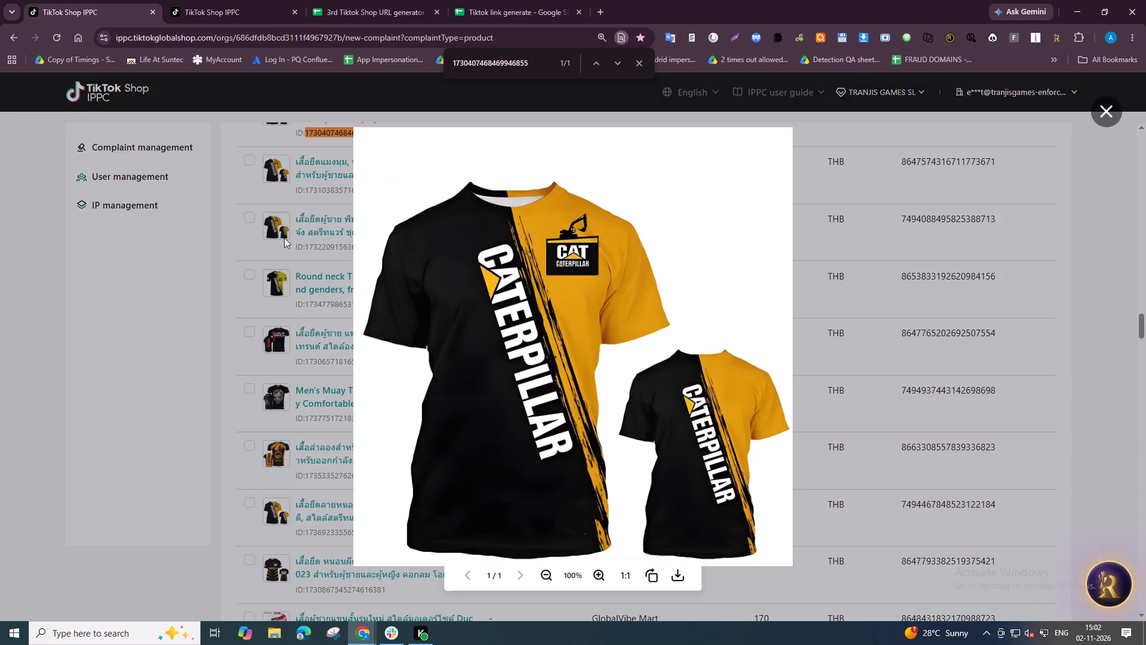
pyautogui.hotkey('alt', 'Tab')
pyautogui.click(337, 305)
pyautogui.hotkey('ctrl', 'v')
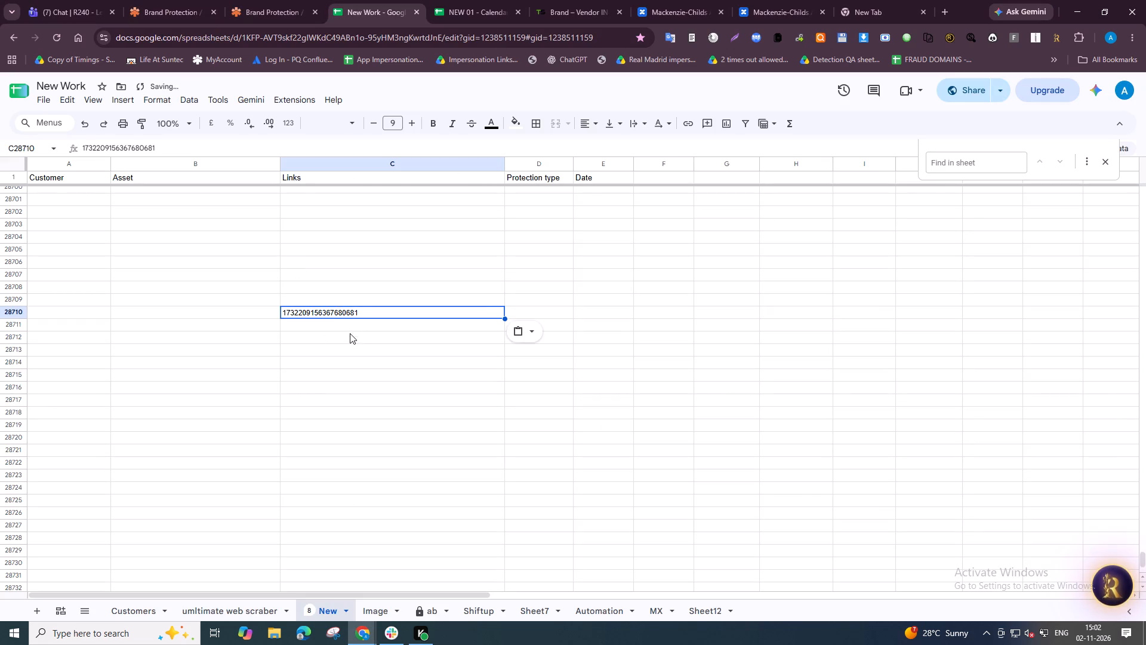
pyautogui.hotkey('ctrl', 'z')
pyautogui.click(349, 328)
pyautogui.hotkey('ctrl', 'v')
pyautogui.hotkey('alt', 'Tab')
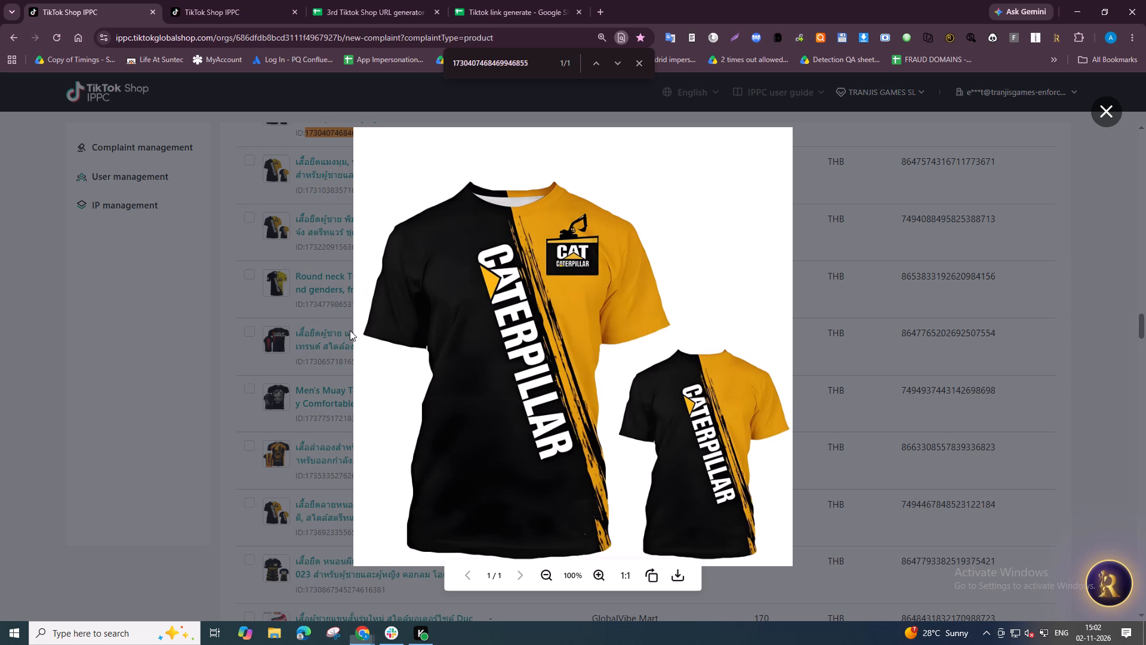
pyautogui.click(208, 339)
pyautogui.doubleClick(321, 307)
pyautogui.hotkey('ctrl', 'c')
pyautogui.hotkey('alt', 'Tab')
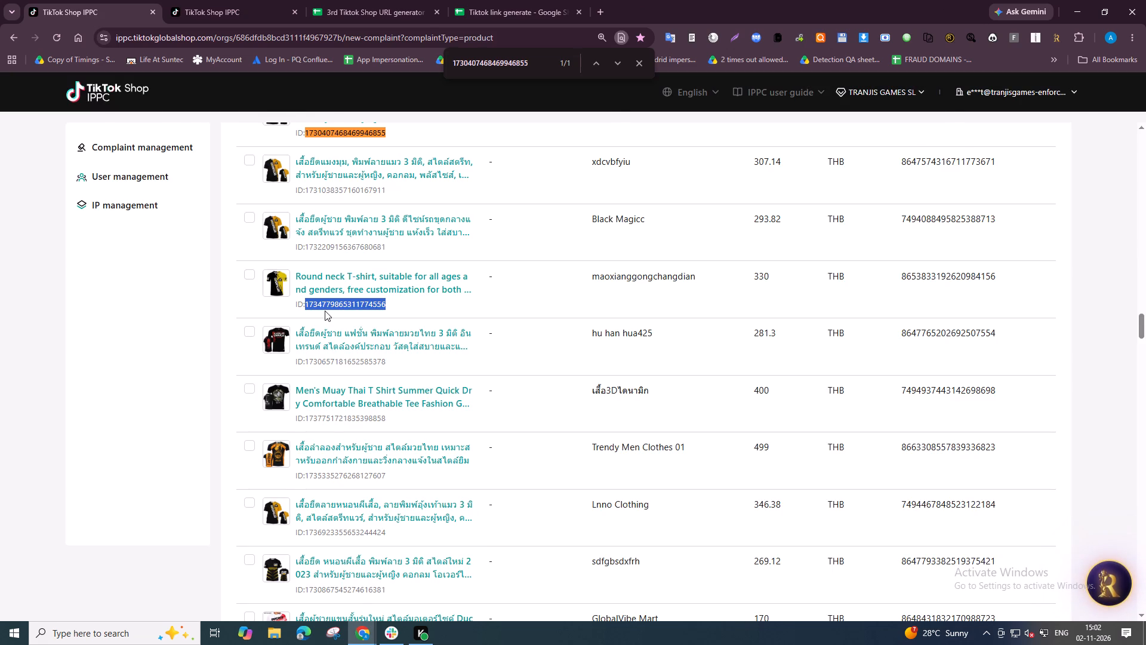
pyautogui.click(335, 301)
pyautogui.hotkey('ctrl', 'v')
pyautogui.hotkey('alt', 'Tab')
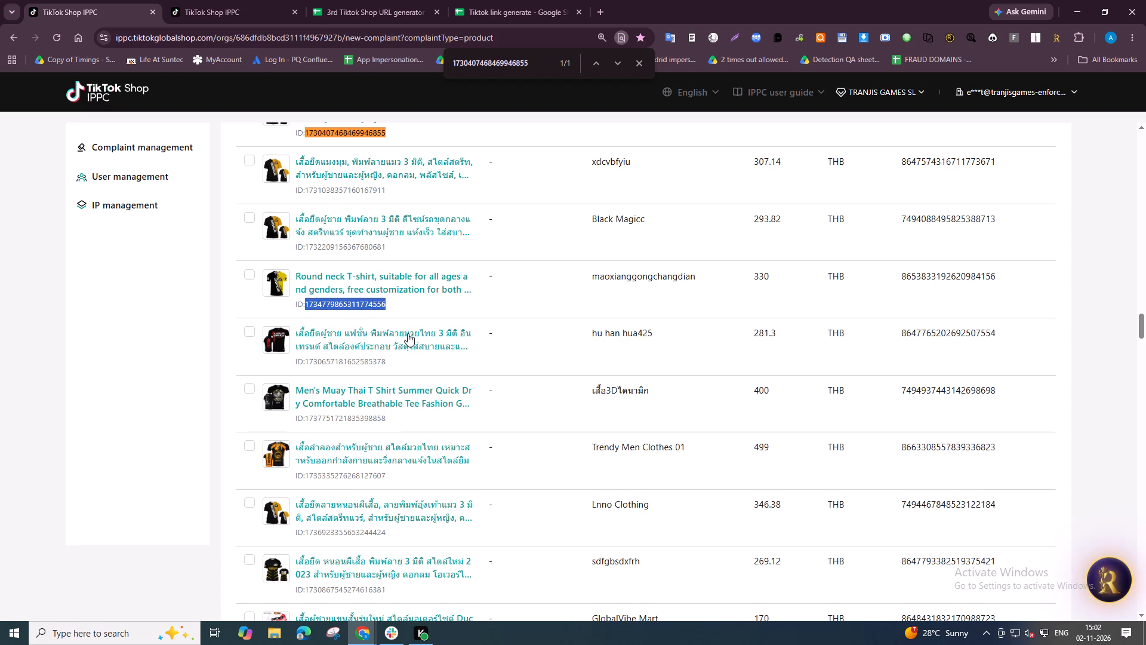
pyautogui.scroll(-4, 411, 347)
pyautogui.doubleClick(346, 297)
pyautogui.hotkey('ctrl', 'c')
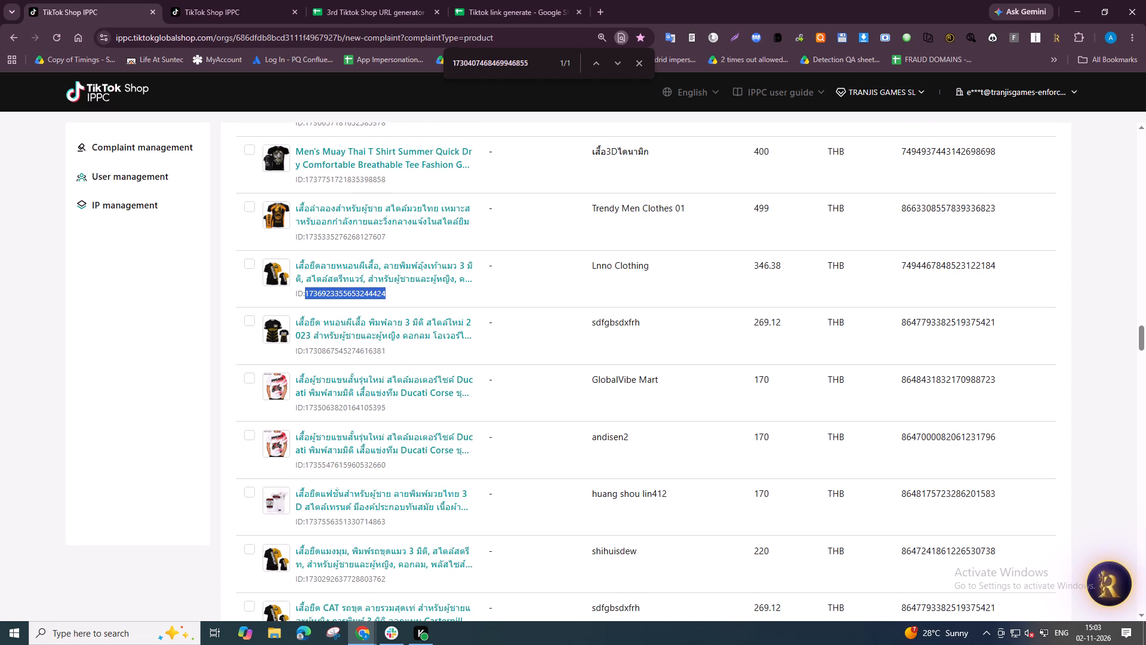
pyautogui.hotkey('alt', 'Tab')
pyautogui.click(355, 338)
pyautogui.hotkey('ctrl', 'v')
pyautogui.hotkey('alt', 'Tab')
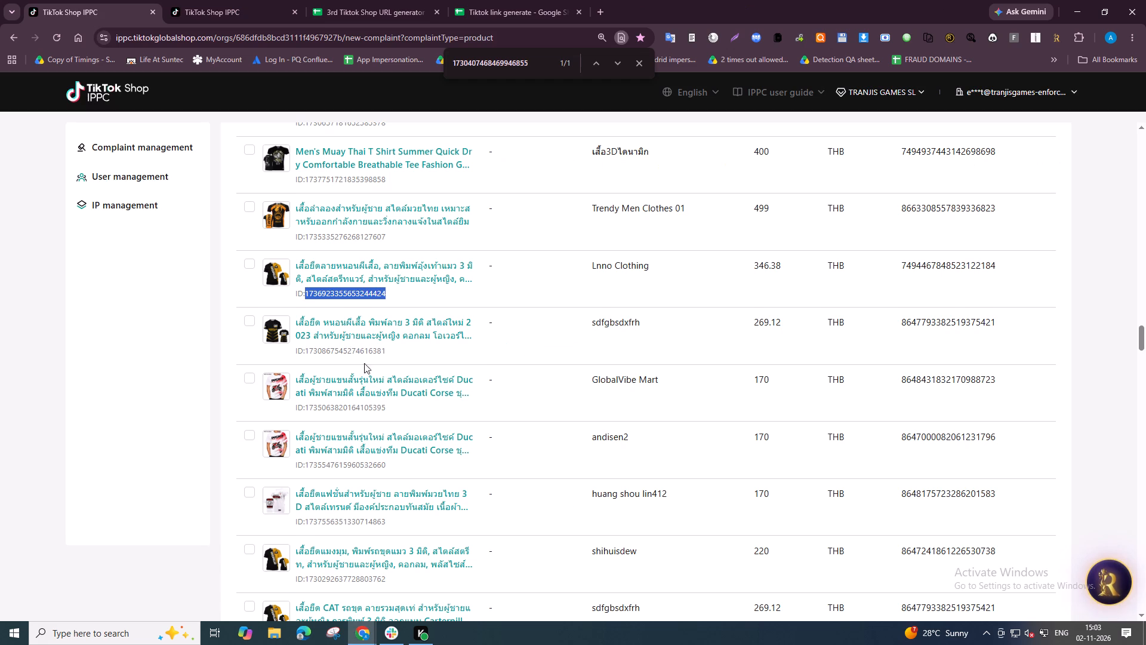
pyautogui.scroll(-4, 515, 424)
pyautogui.click(349, 344)
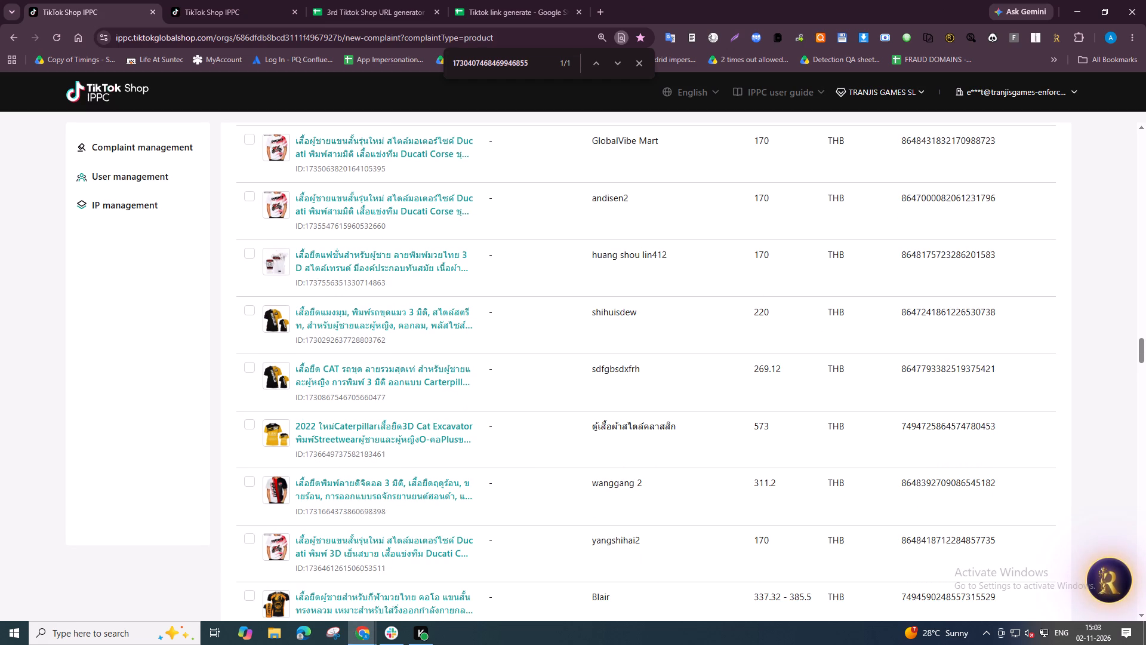
pyautogui.keyDown('ctrl'); pyautogui.click(349, 344); pyautogui.keyUp('ctrl')
pyautogui.hotkey('ctrl', 'c')
pyautogui.hotkey('alt', 'Tab')
pyautogui.click(361, 355)
pyautogui.hotkey('ctrl', 'v')
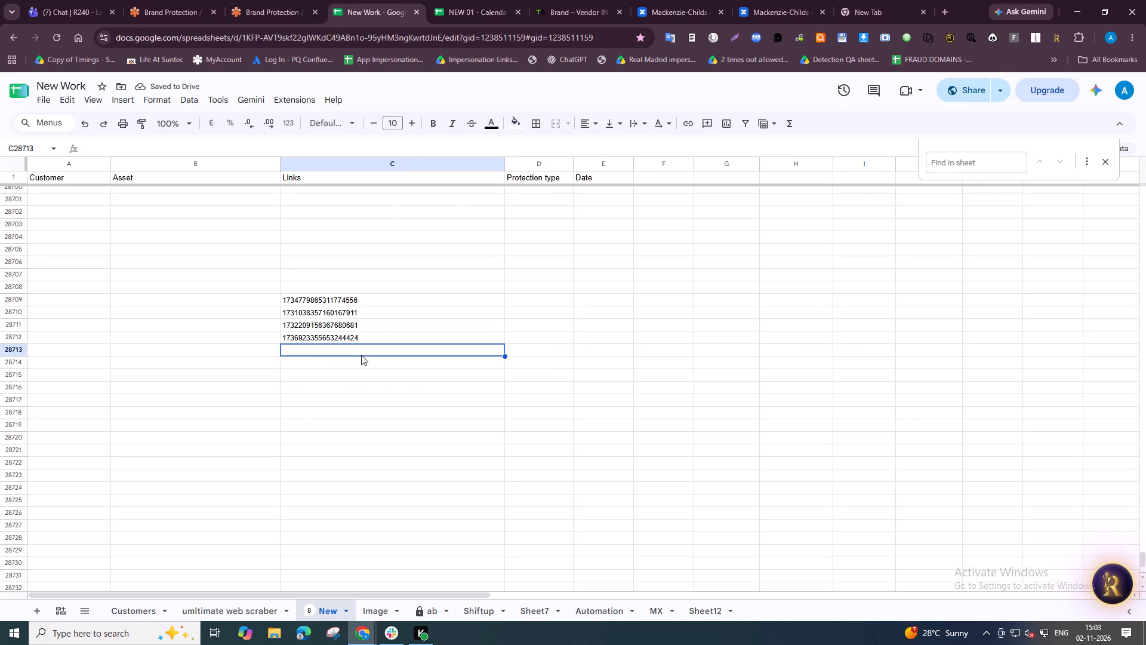
pyautogui.hotkey('alt', 'Tab')
pyautogui.doubleClick(337, 391)
pyautogui.hotkey('ctrl', 'c')
pyautogui.hotkey('alt', 'Tab')
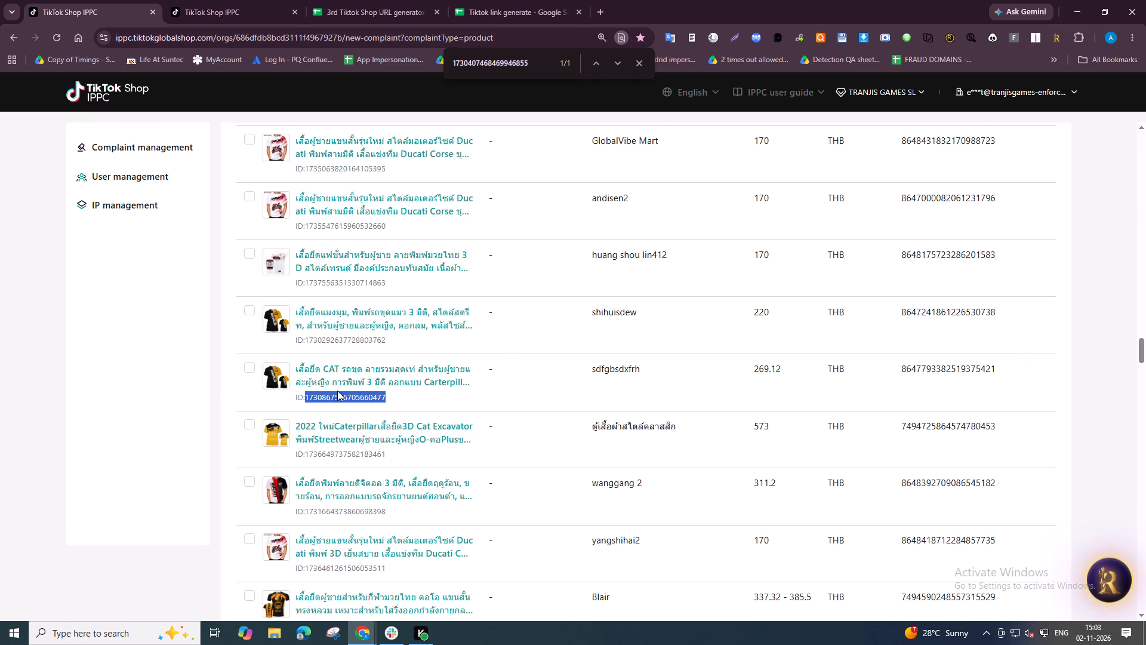
pyautogui.click(349, 365)
pyautogui.hotkey('ctrl', 'v')
pyautogui.hotkey('alt', 'Tab')
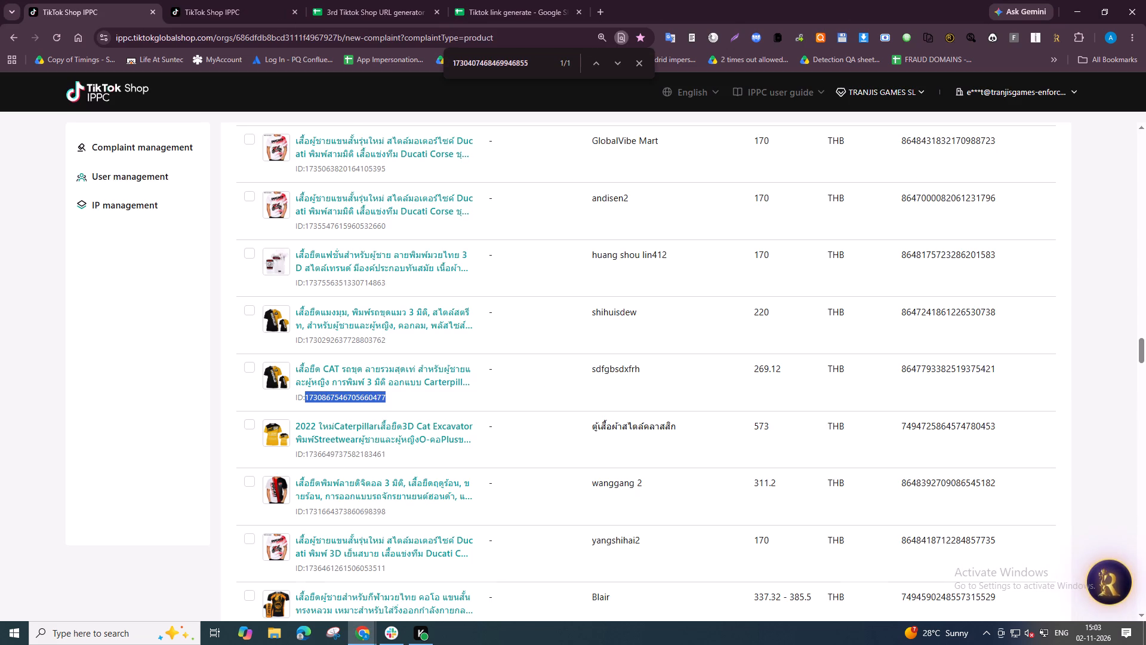
pyautogui.click(277, 440)
pyautogui.click(284, 458)
pyautogui.doubleClick(341, 451)
pyautogui.hotkey('ctrl', 'c')
pyautogui.hotkey('alt', 'Tab')
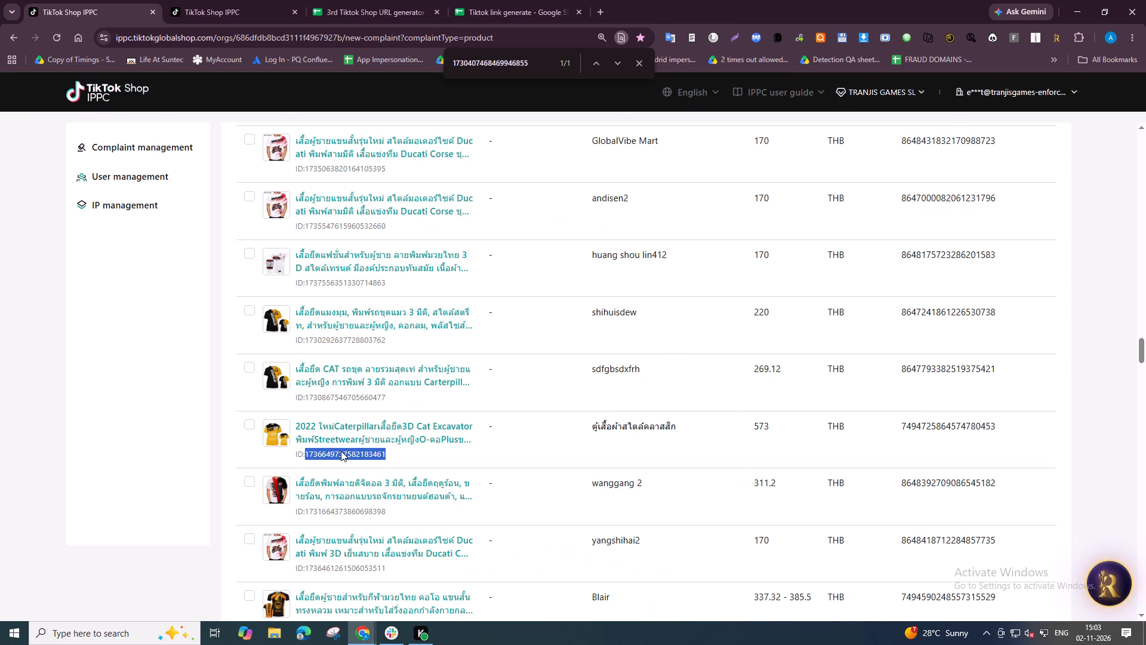
pyautogui.click(358, 371)
pyautogui.hotkey('ctrl', 'v')
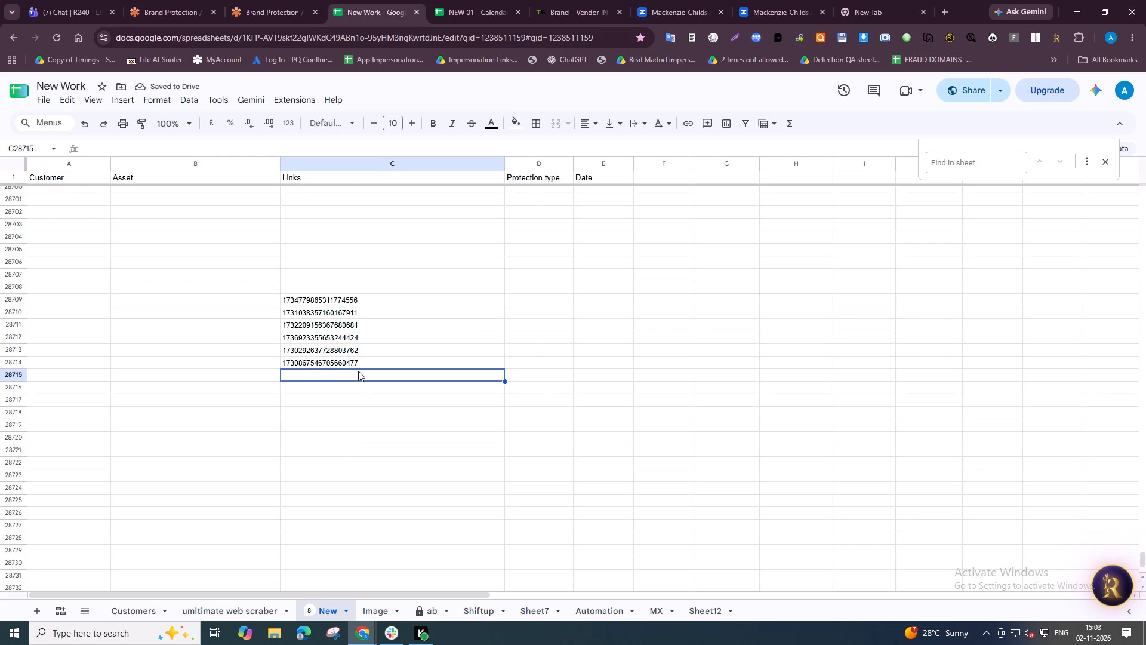
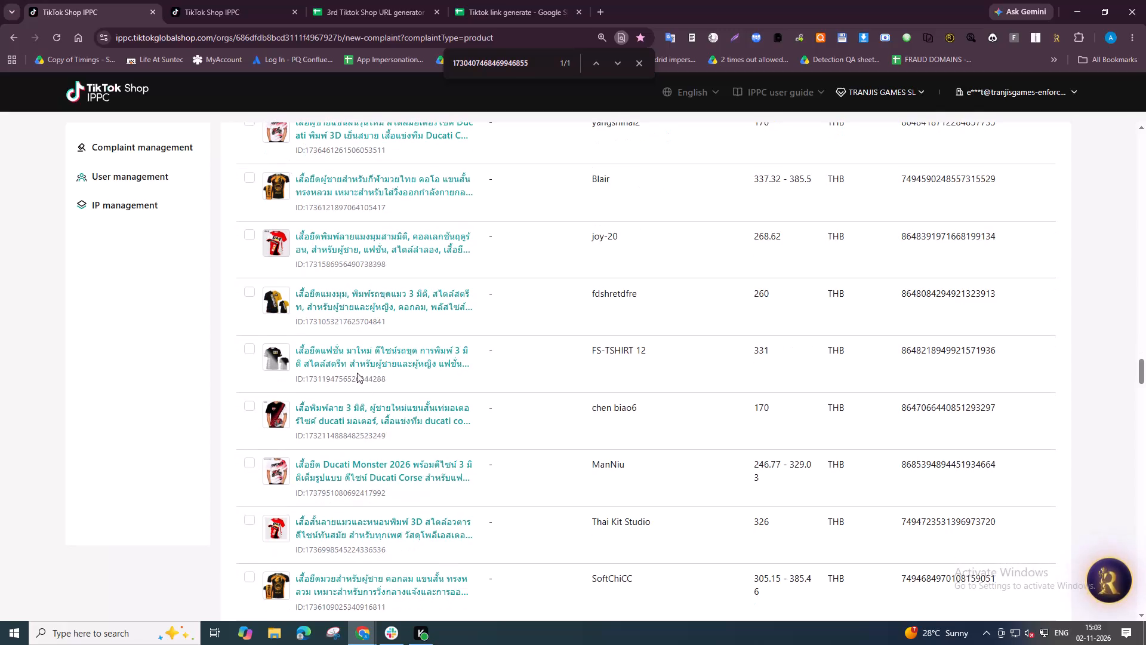
pyautogui.doubleClick(344, 324)
pyautogui.hotkey('ctrl', 'c')
pyautogui.hotkey('alt', 'Tab')
pyautogui.hotkey('alt', 'Tab')
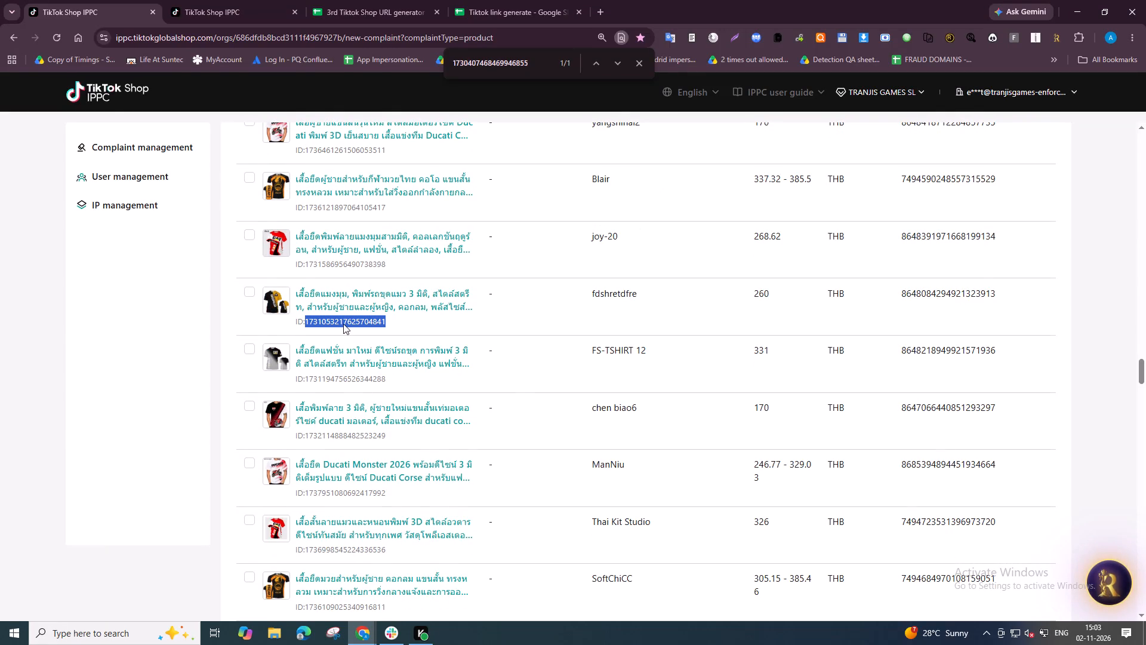
pyautogui.click(363, 391)
pyautogui.hotkey('ctrl', 'v')
pyautogui.hotkey('alt', 'Tab')
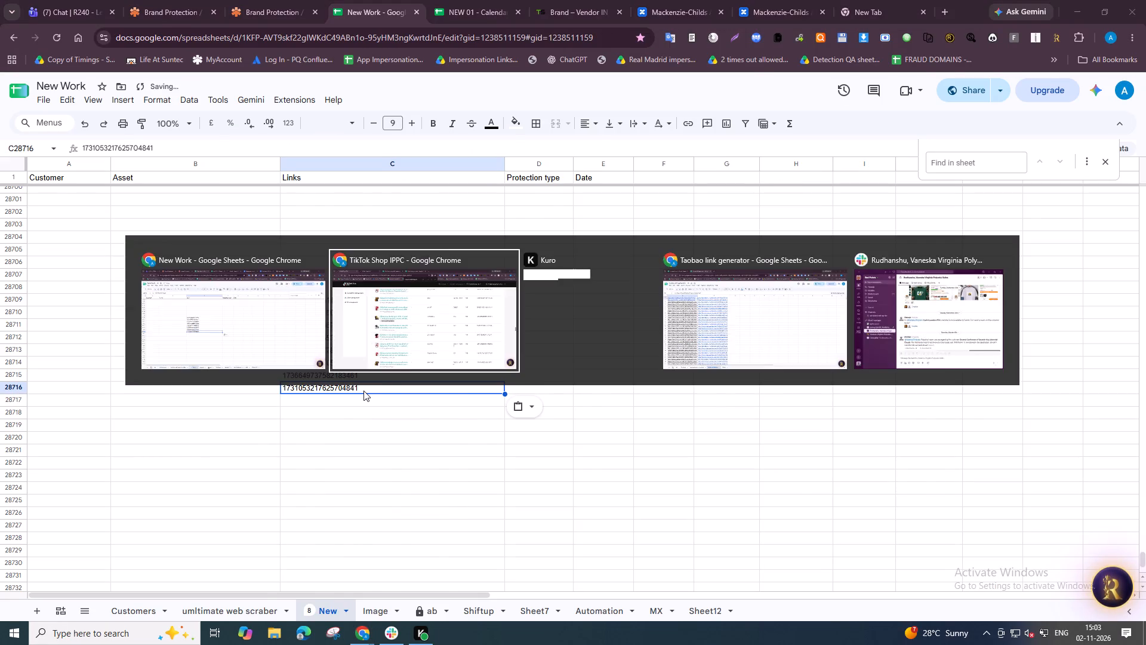
pyautogui.doubleClick(350, 382)
pyautogui.hotkey('ctrl', 'c')
pyautogui.hotkey('alt', 'Tab')
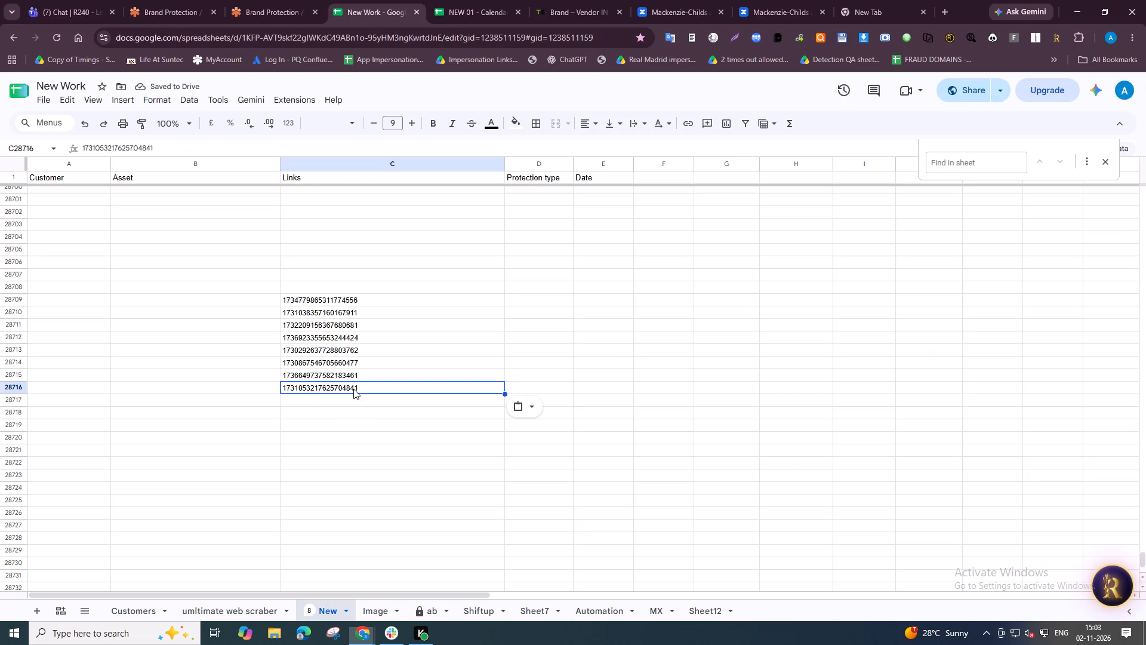
pyautogui.click(359, 403)
pyautogui.hotkey('ctrl', 'v')
pyautogui.hotkey('alt', 'Tab')
pyautogui.scroll(-5, 387, 375)
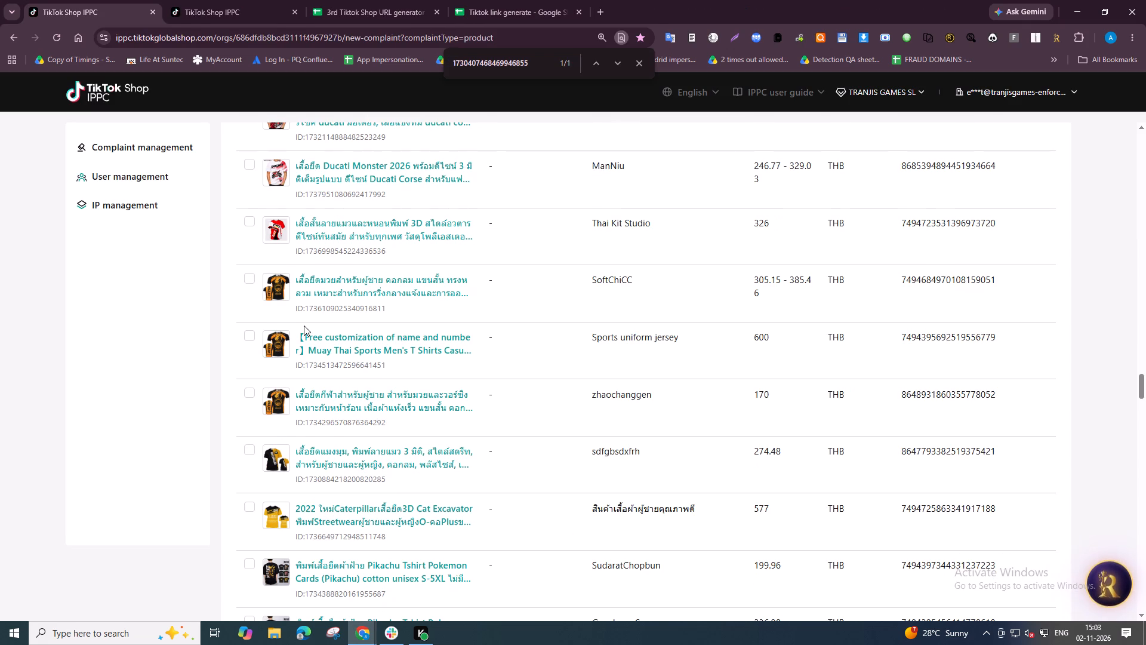
pyautogui.scroll(2, 310, 318)
pyautogui.click(283, 354)
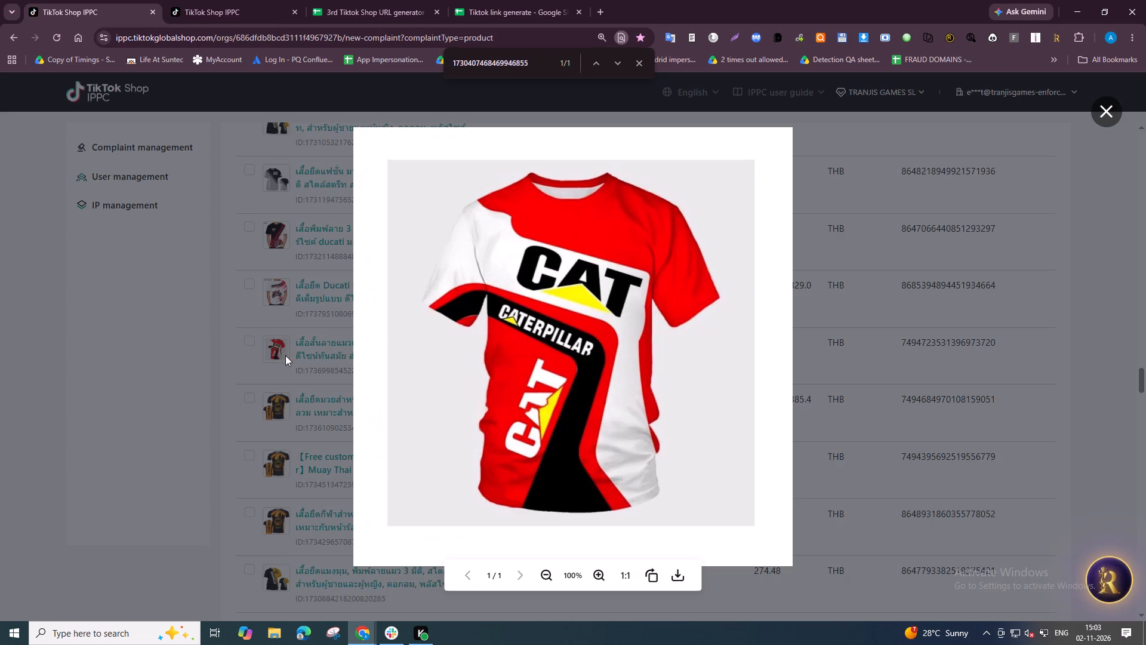
pyautogui.click(285, 355)
pyautogui.doubleClick(342, 371)
pyautogui.hotkey('ctrl', 'c')
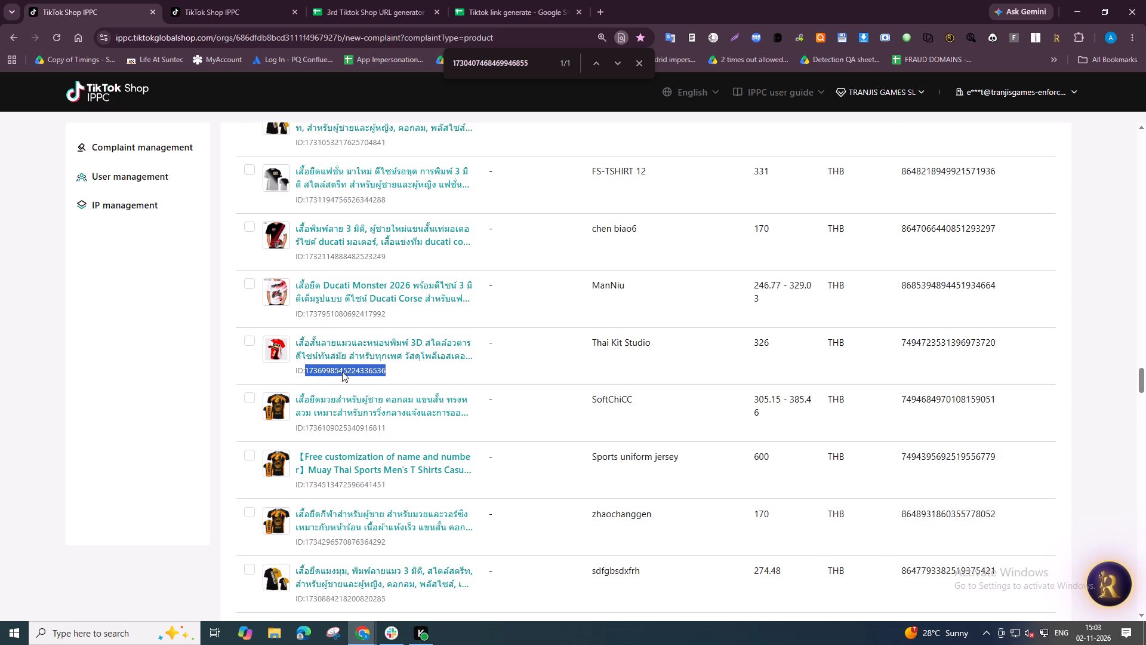
pyautogui.hotkey('alt', 'Tab')
pyautogui.click(345, 413)
pyautogui.hotkey('ctrl', 'v')
pyautogui.hotkey('alt', 'Tab')
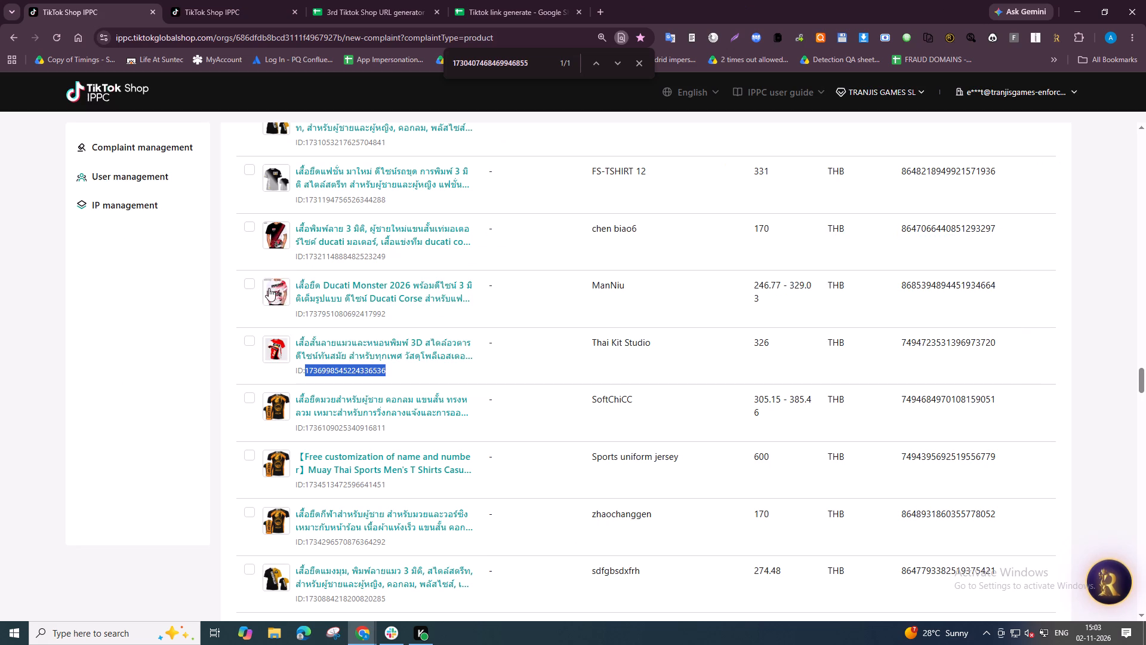
pyautogui.click(273, 234)
pyautogui.click(272, 238)
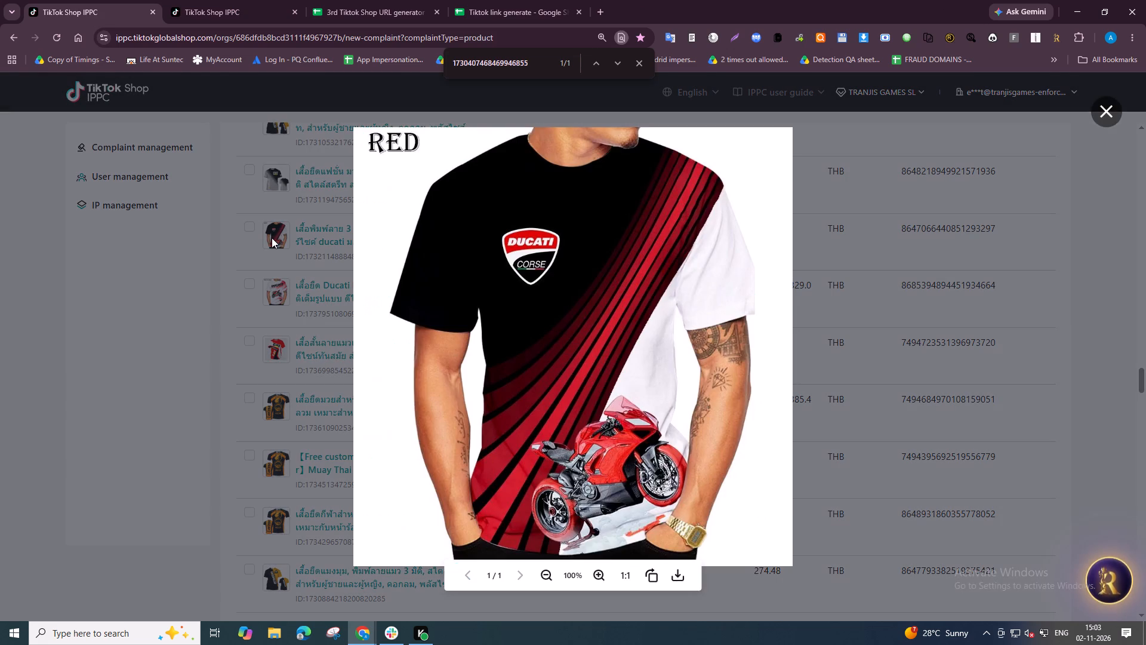
pyautogui.scroll(-3, 313, 535)
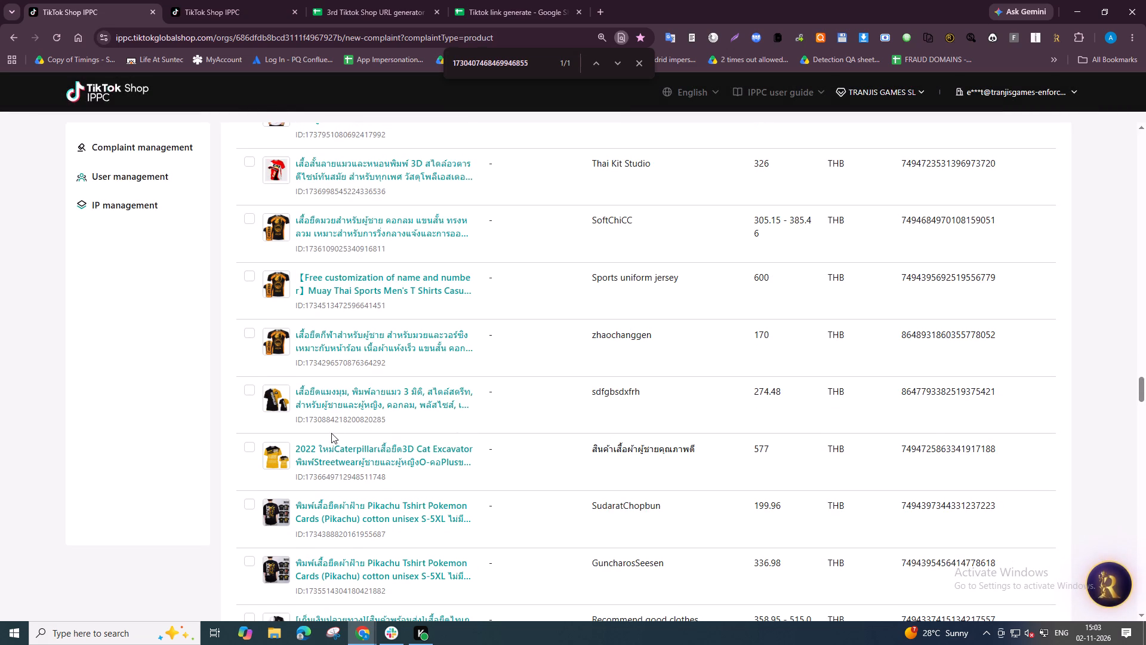
pyautogui.doubleClick(329, 426)
pyautogui.hotkey('ctrl', 'c')
pyautogui.hotkey('alt', 'Tab')
pyautogui.click(334, 432)
pyautogui.hotkey('ctrl', 'v')
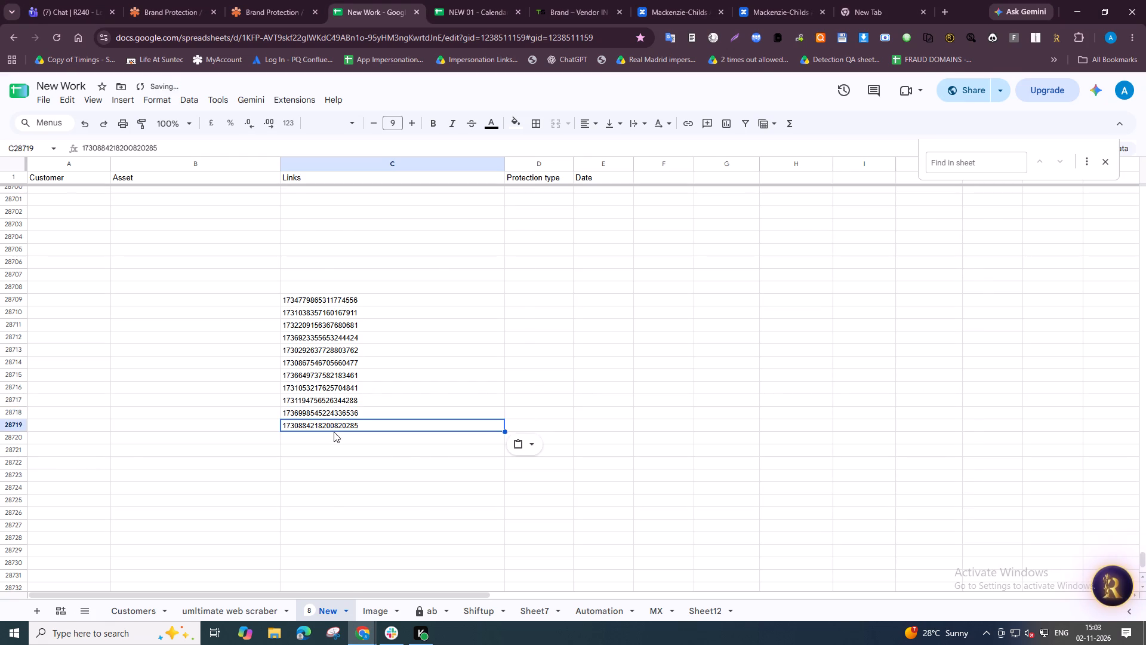
pyautogui.hotkey('alt', 'Tab')
pyautogui.click(331, 480)
pyautogui.hotkey('ctrl', 'c')
pyautogui.keyDown('ctrl'); pyautogui.click(331, 480); pyautogui.keyUp('ctrl')
pyautogui.hotkey('ctrl', 'c')
pyautogui.hotkey('alt', 'Tab')
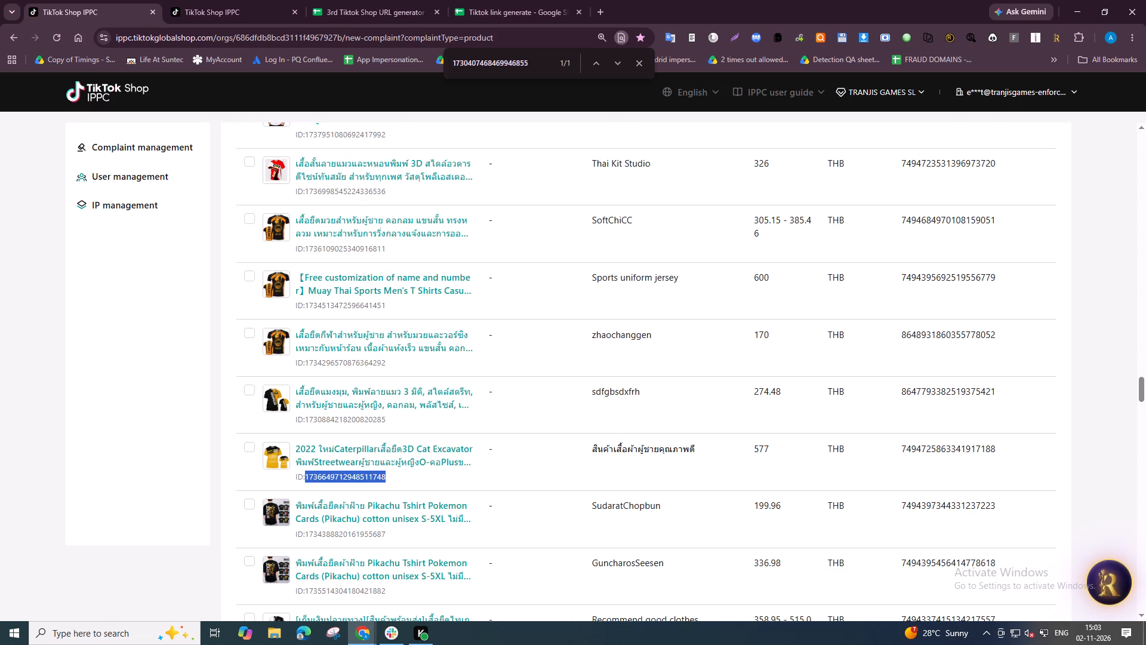
pyautogui.click(346, 439)
pyautogui.hotkey('ctrl', 'v')
pyautogui.hotkey('alt', 'Tab')
pyautogui.scroll(-3, 425, 420)
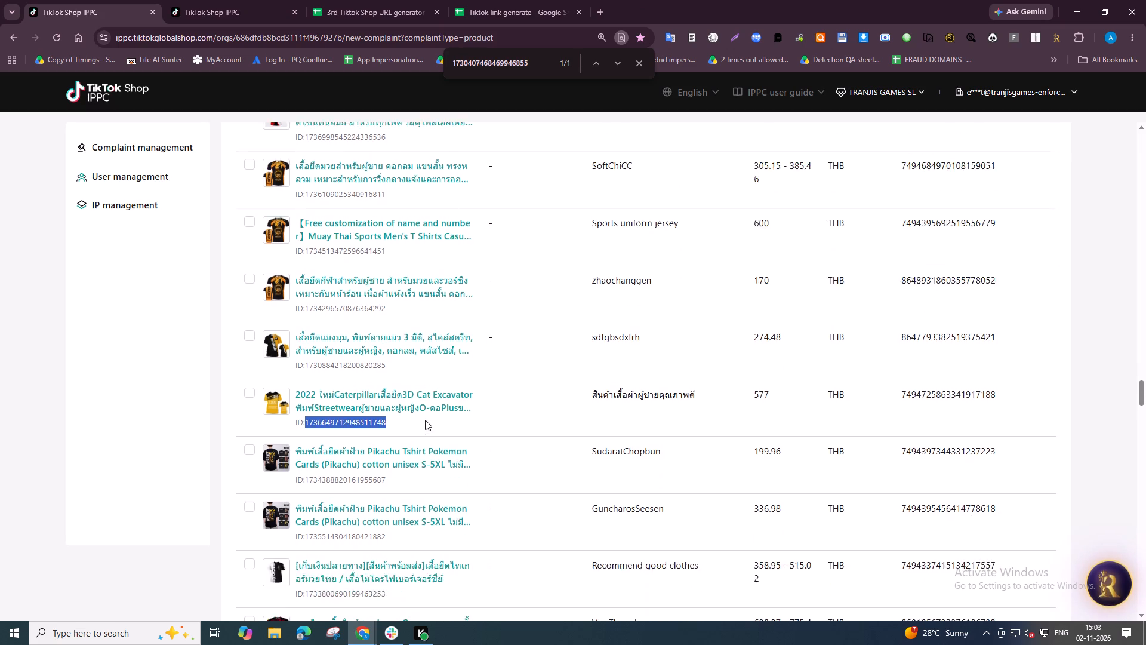
pyautogui.scroll(-2, 425, 420)
pyautogui.doubleClick(359, 458)
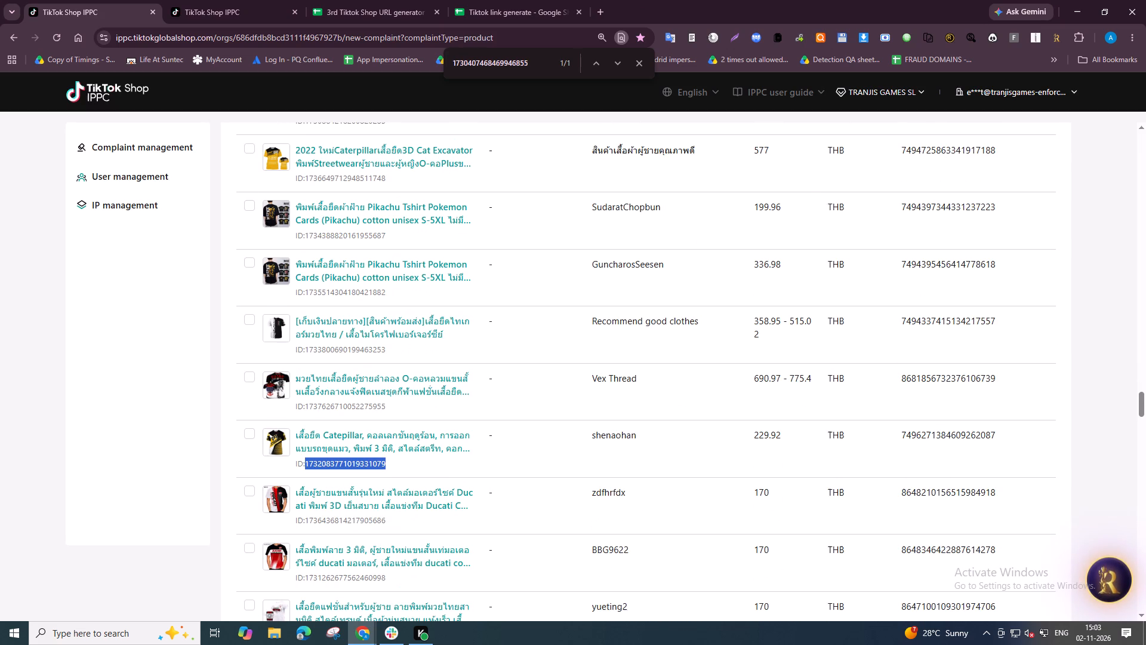
pyautogui.hotkey('ctrl', 'c')
pyautogui.hotkey('alt', 'Tab')
pyautogui.click(361, 450)
pyautogui.hotkey('ctrl', 'v')
pyautogui.hotkey('alt', 'Tab')
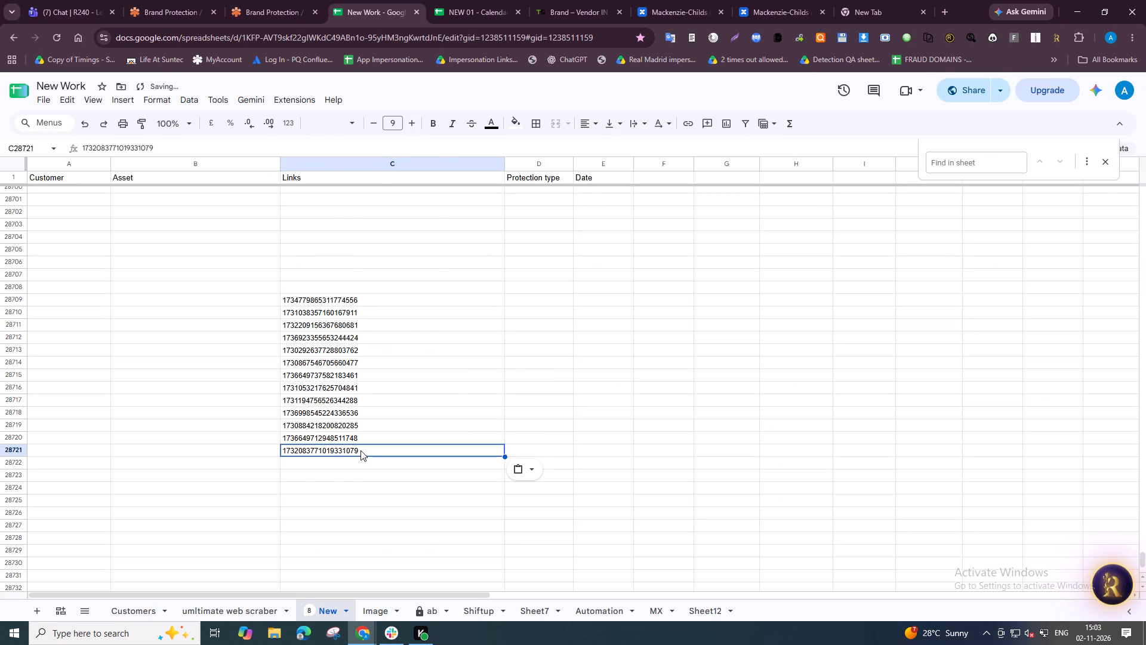
pyautogui.scroll(-8, 390, 392)
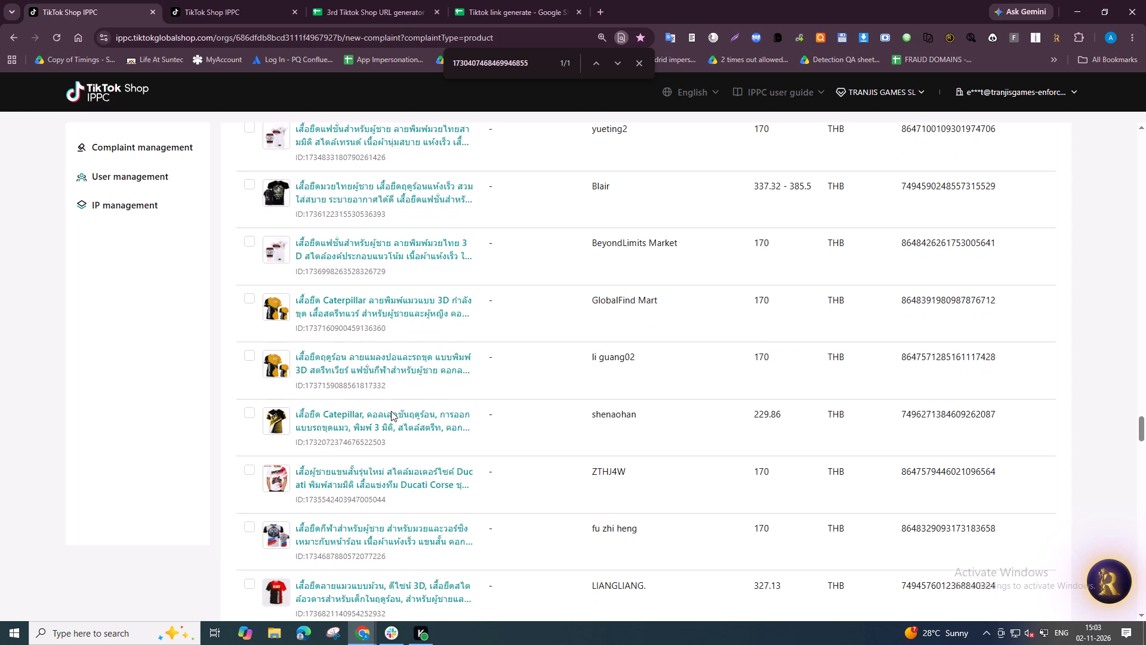
pyautogui.doubleClick(343, 330)
pyautogui.hotkey('ctrl', 'c')
pyautogui.hotkey('alt', 'Tab')
pyautogui.click(344, 460)
pyautogui.hotkey('ctrl', 'v')
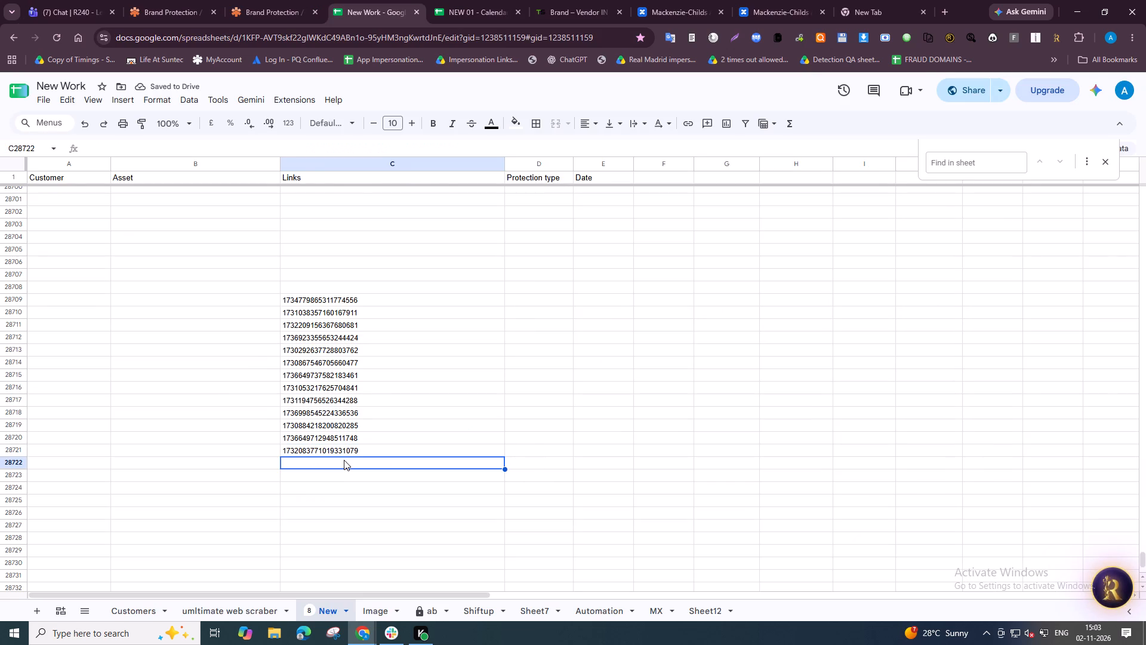
pyautogui.hotkey('alt', 'Tab')
pyautogui.doubleClick(341, 385)
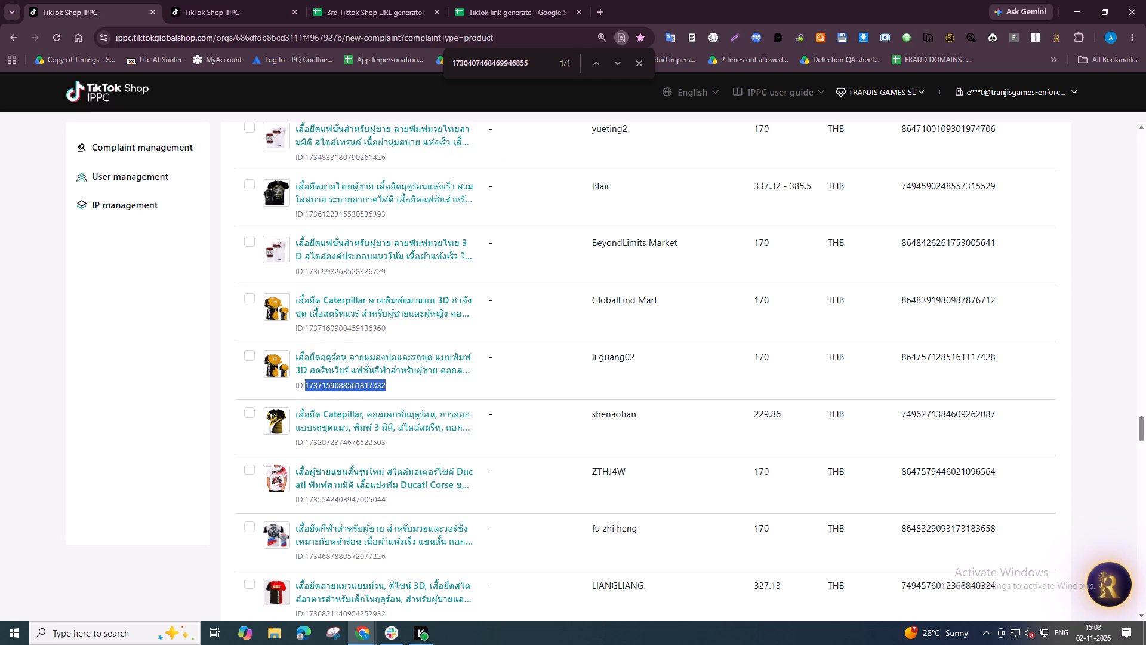
pyautogui.hotkey('ctrl', 'c')
pyautogui.hotkey('alt', 'Tab')
pyautogui.click(359, 477)
pyautogui.hotkey('ctrl', 'v')
pyautogui.hotkey('alt', 'Tab')
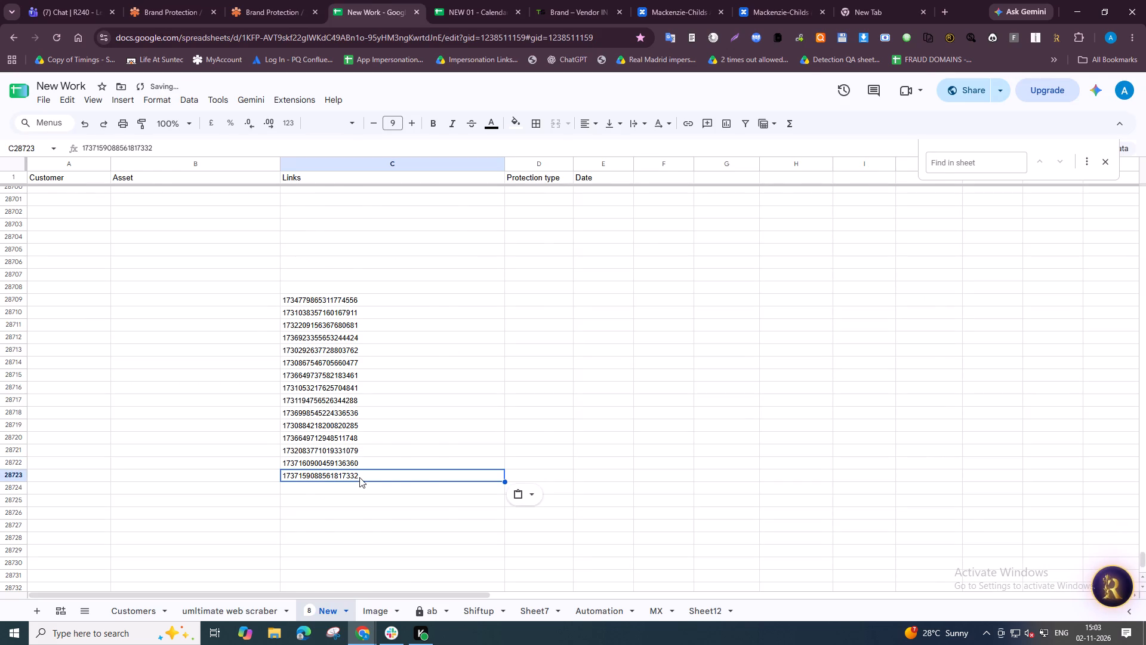
pyautogui.click(285, 375)
pyautogui.click(288, 392)
pyautogui.scroll(-2, 375, 494)
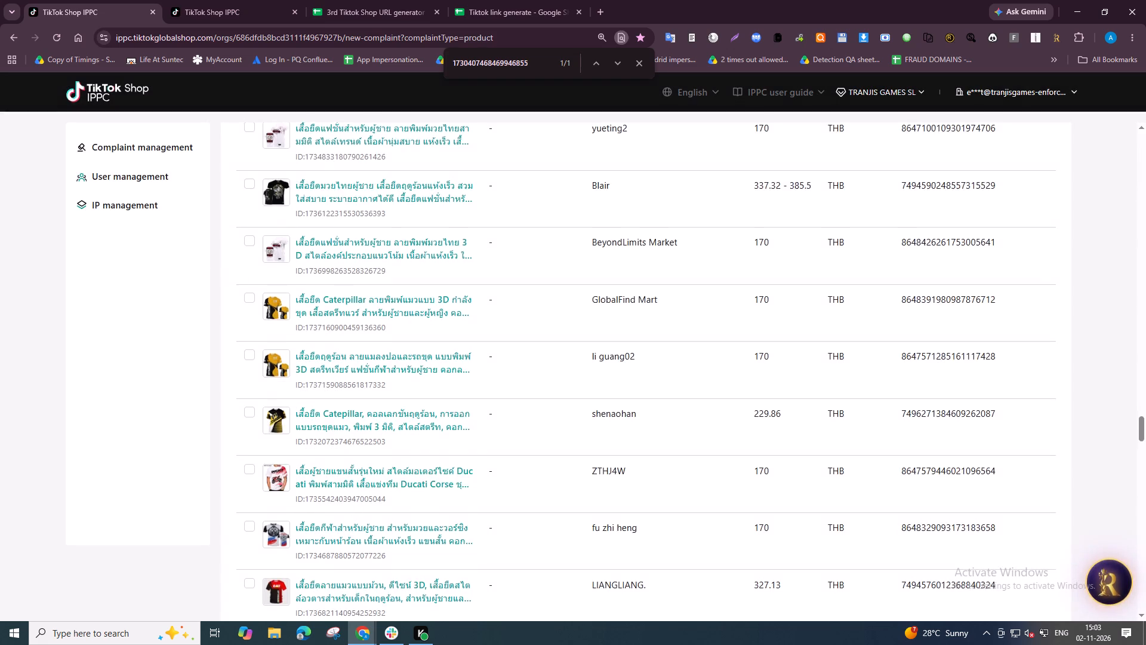
pyautogui.scroll(-5, 375, 494)
pyautogui.click(270, 282)
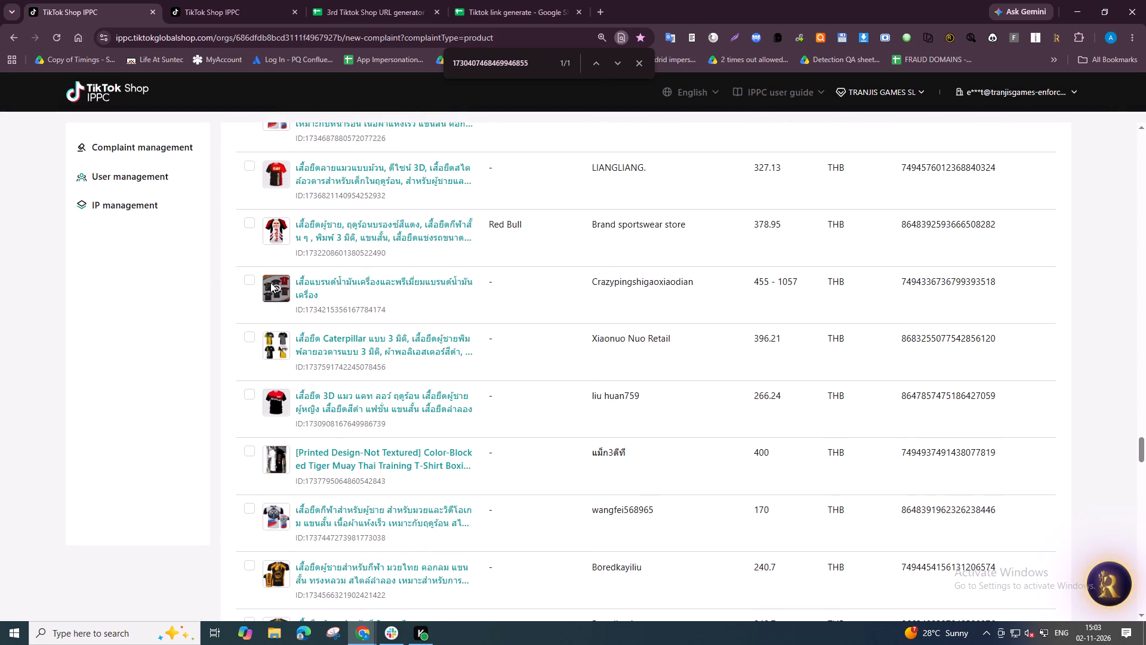
pyautogui.click(270, 282)
pyautogui.doubleClick(319, 371)
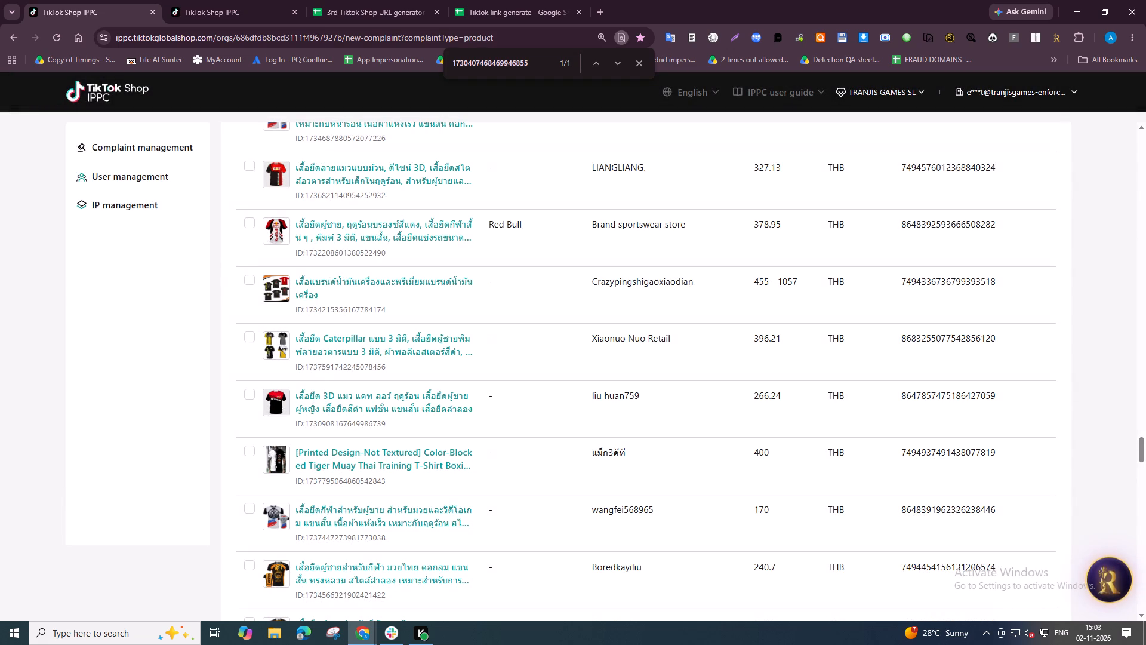
pyautogui.hotkey('ctrl', 'c')
pyautogui.hotkey('alt', 'Tab')
pyautogui.click(334, 490)
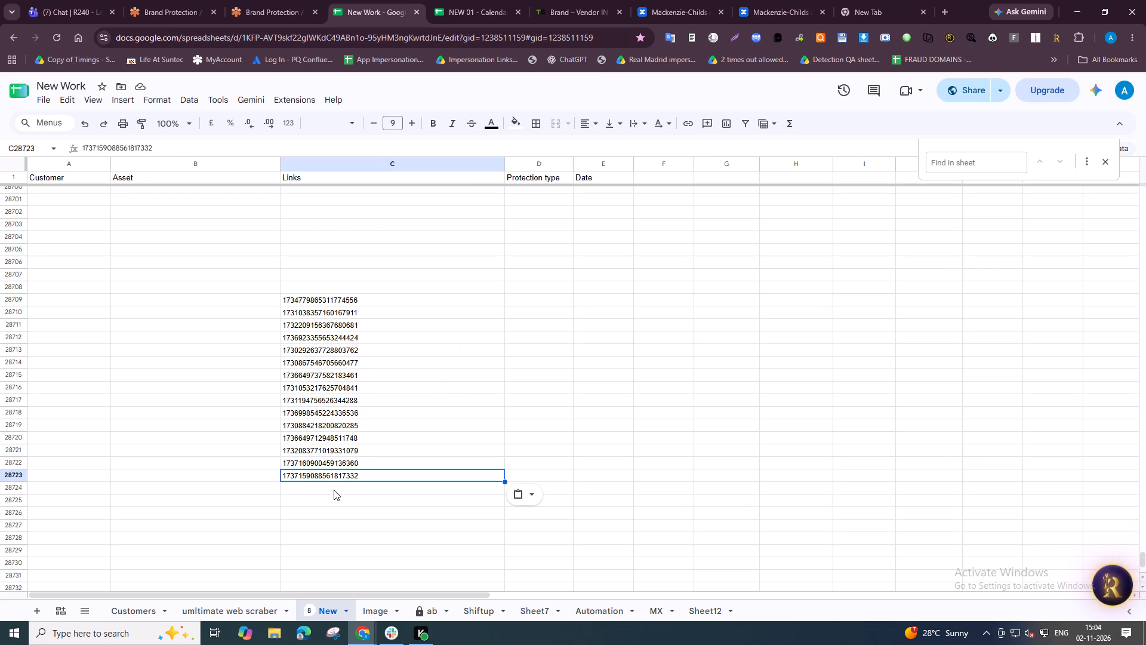
pyautogui.hotkey('ctrl', 'v')
pyautogui.hotkey('alt', 'Tab')
pyautogui.scroll(-1, 550, 406)
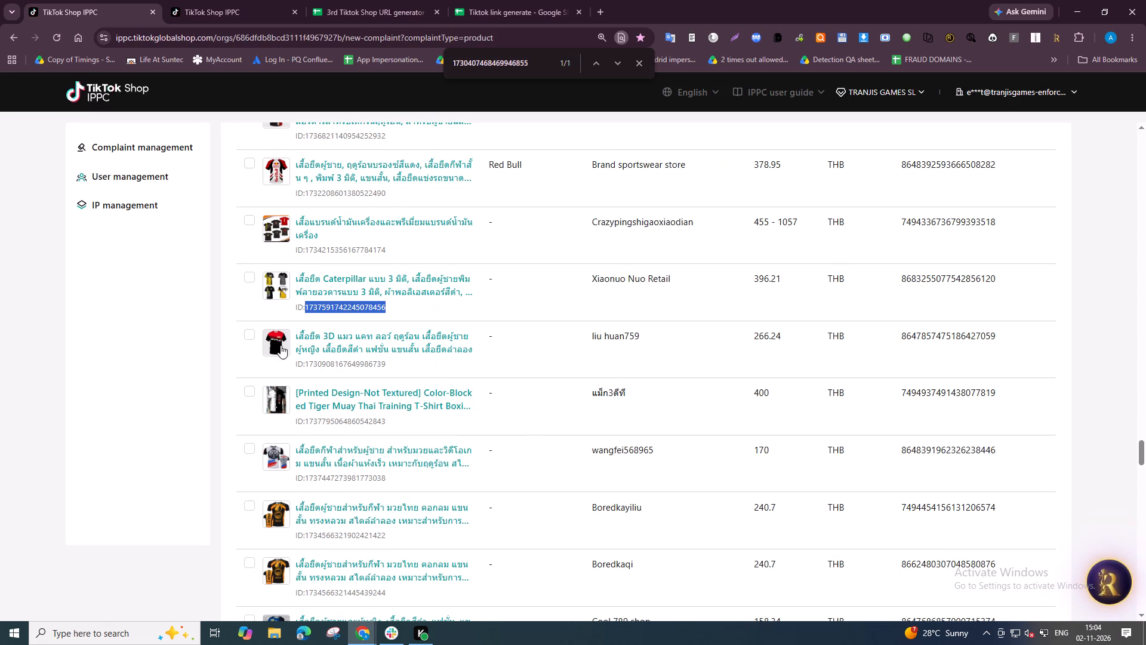
pyautogui.click(281, 339)
pyautogui.click(276, 350)
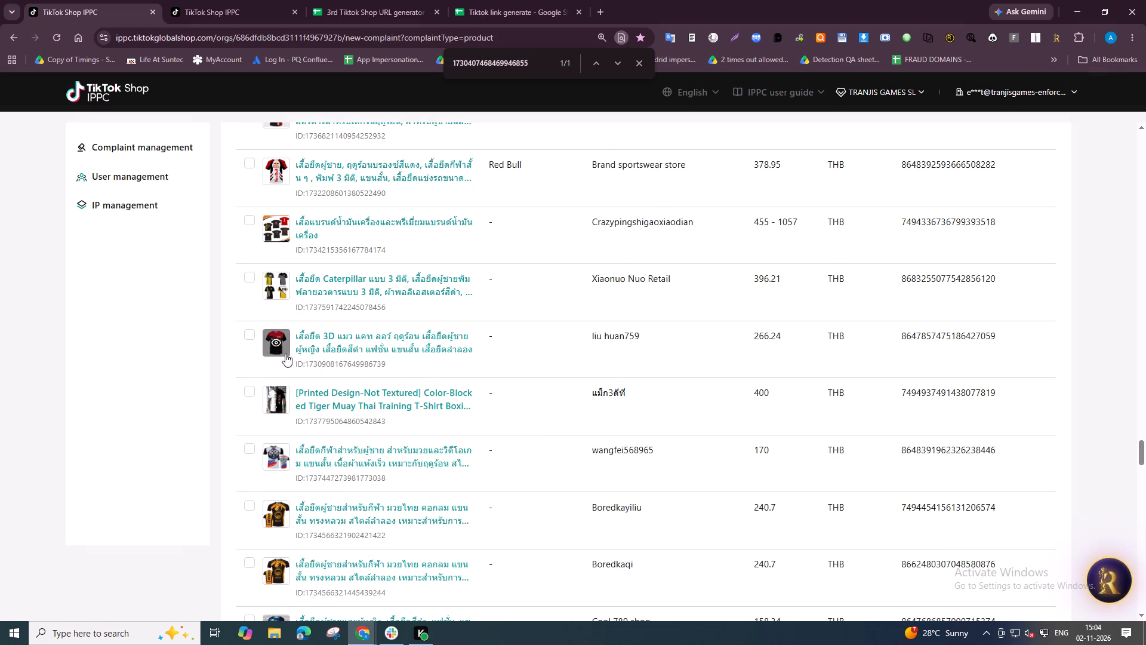
pyautogui.doubleClick(333, 362)
pyautogui.hotkey('ctrl', 'c')
pyautogui.hotkey('alt', 'Tab')
pyautogui.click(343, 498)
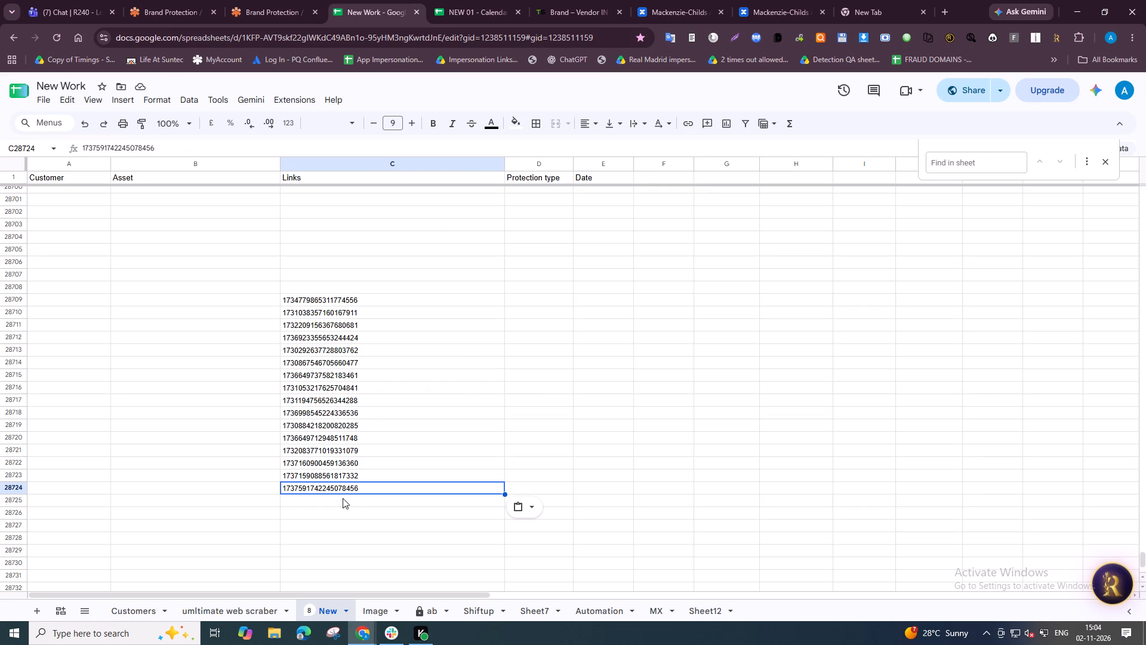
pyautogui.hotkey('ctrl', 'v')
pyautogui.hotkey('alt', 'Tab')
pyautogui.scroll(-4, 409, 434)
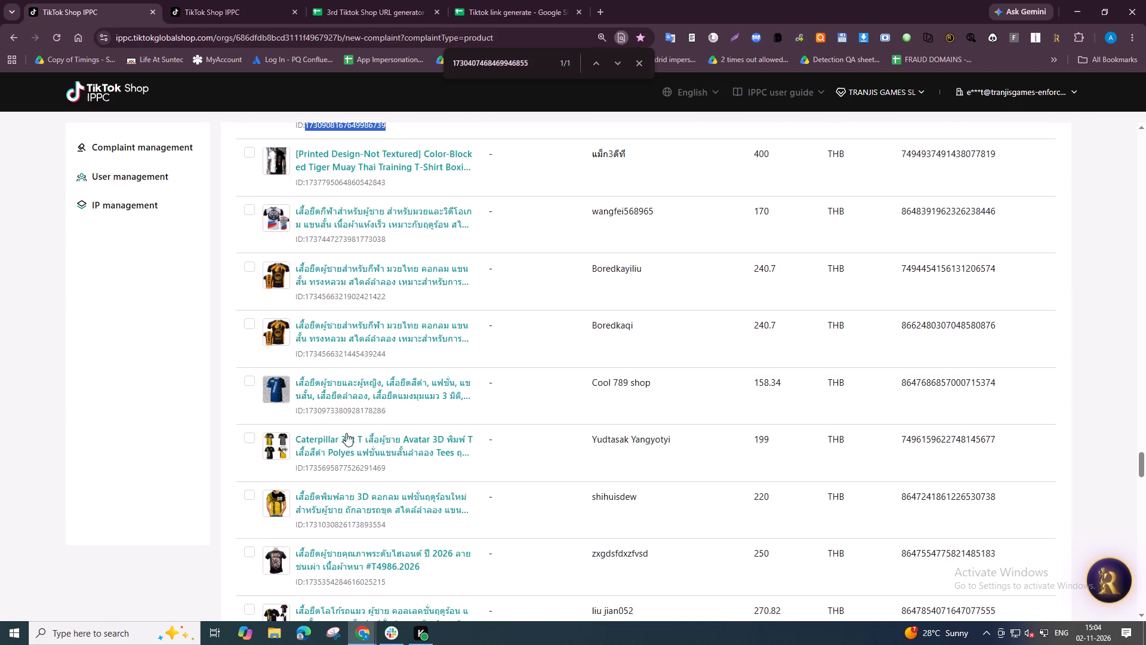
pyautogui.doubleClick(311, 464)
pyautogui.hotkey('ctrl', 'c')
pyautogui.hotkey('alt', 'Tab')
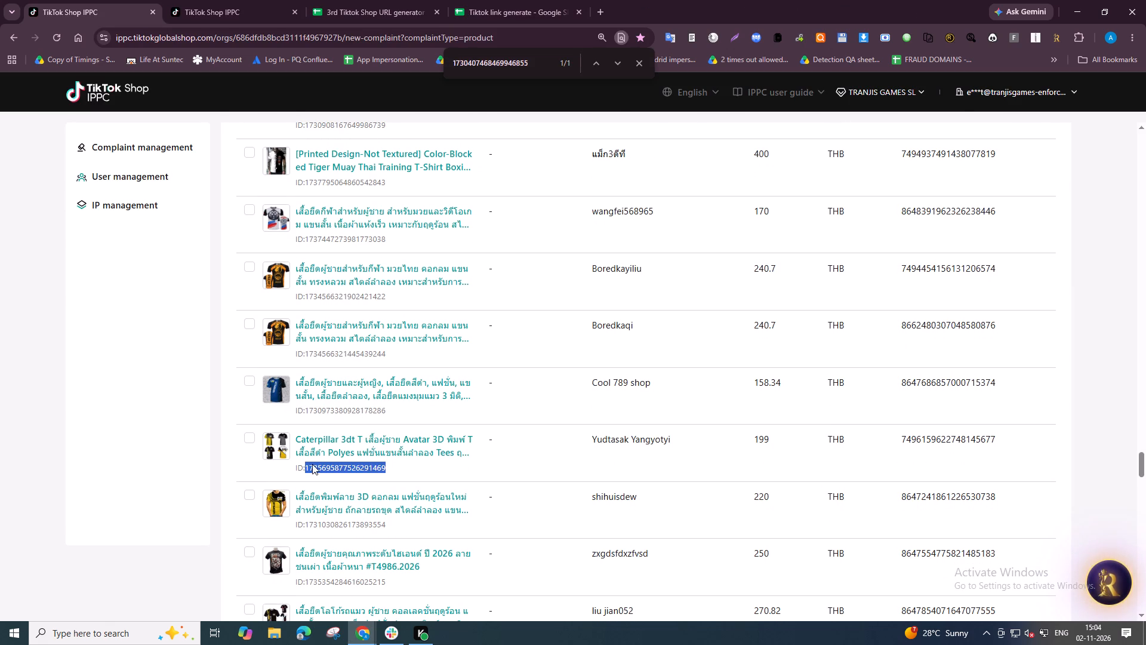
pyautogui.click(322, 512)
pyautogui.hotkey('ctrl', 'v')
pyautogui.hotkey('alt', 'Tab')
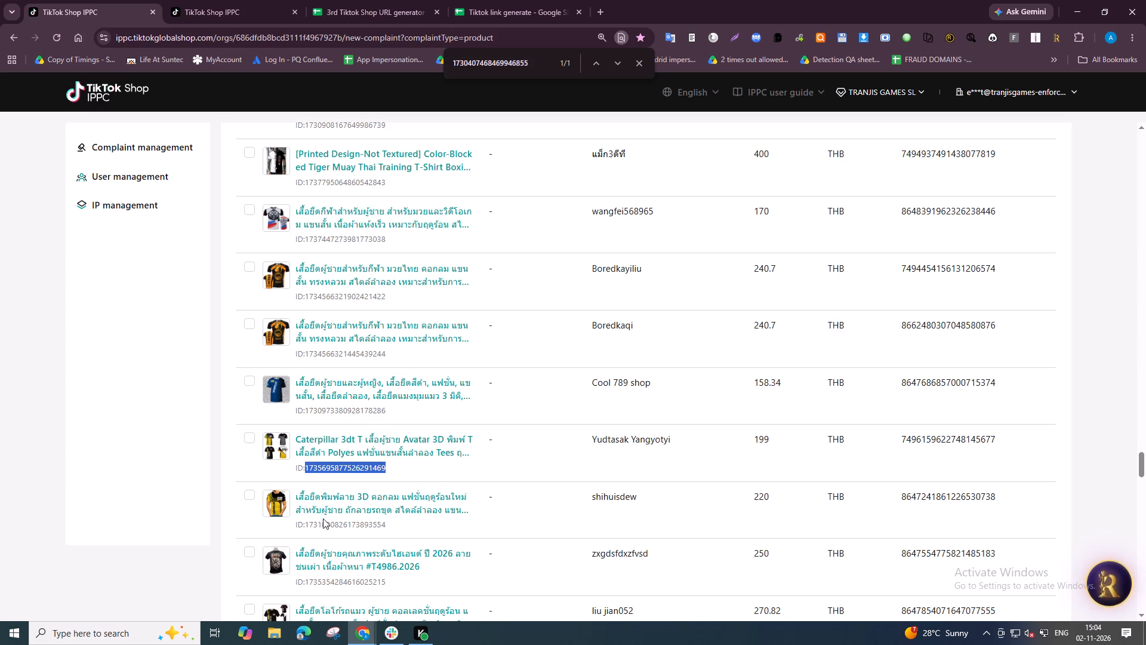
pyautogui.doubleClick(323, 524)
pyautogui.hotkey('ctrl', 'c')
pyautogui.hotkey('alt', 'Tab')
pyautogui.click(323, 524)
pyautogui.hotkey('ctrl', 'v')
pyautogui.hotkey('alt', 'Tab')
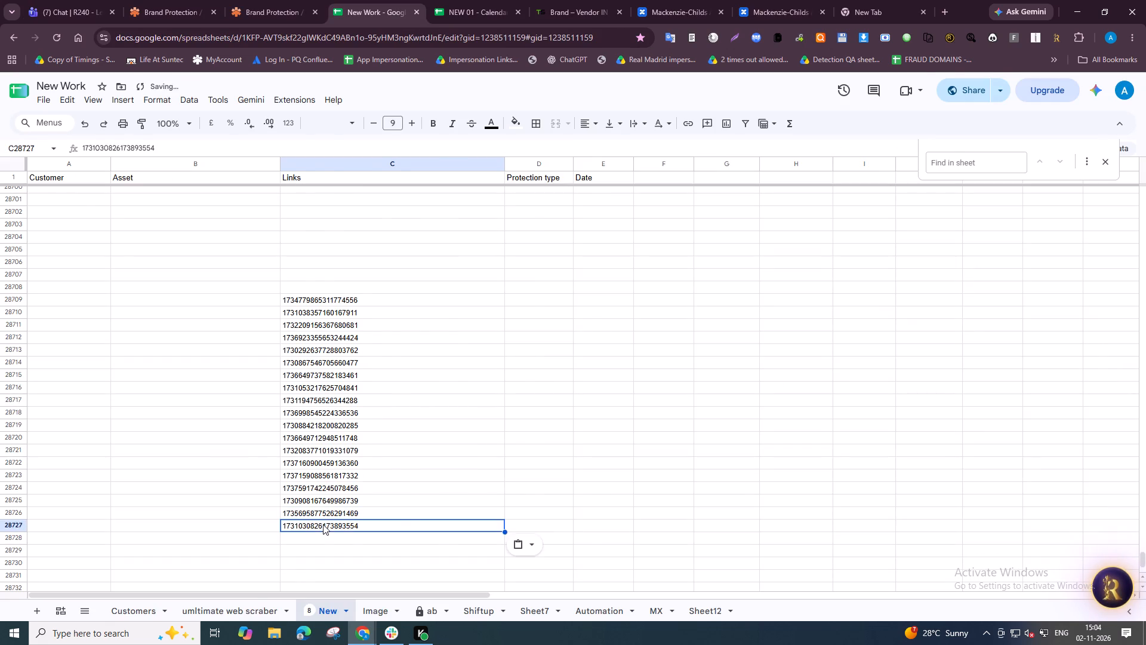
pyautogui.scroll(-6, 395, 413)
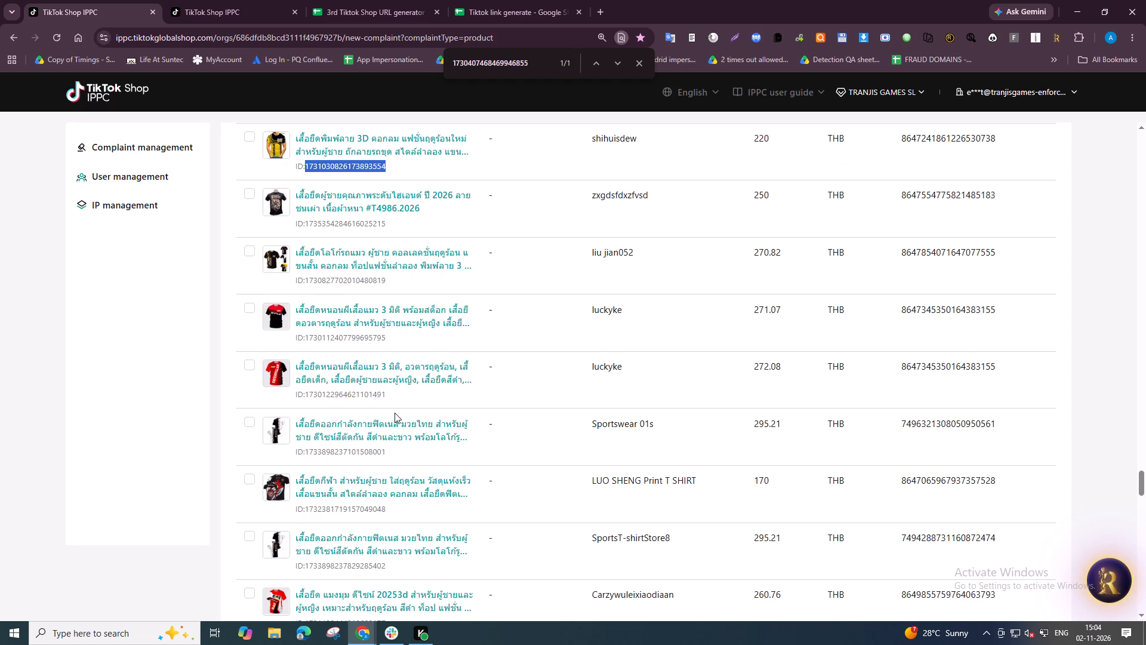
pyautogui.click(270, 260)
pyautogui.click(270, 260)
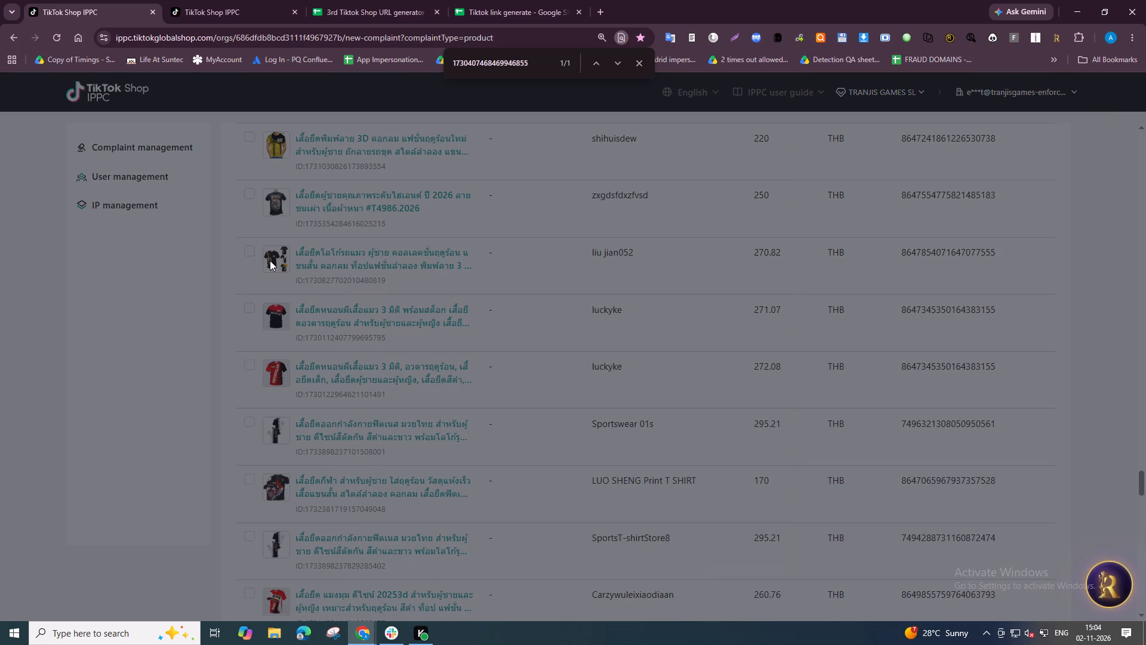
pyautogui.doubleClick(328, 283)
pyautogui.hotkey('ctrl', 'c')
pyautogui.hotkey('alt', 'Tab')
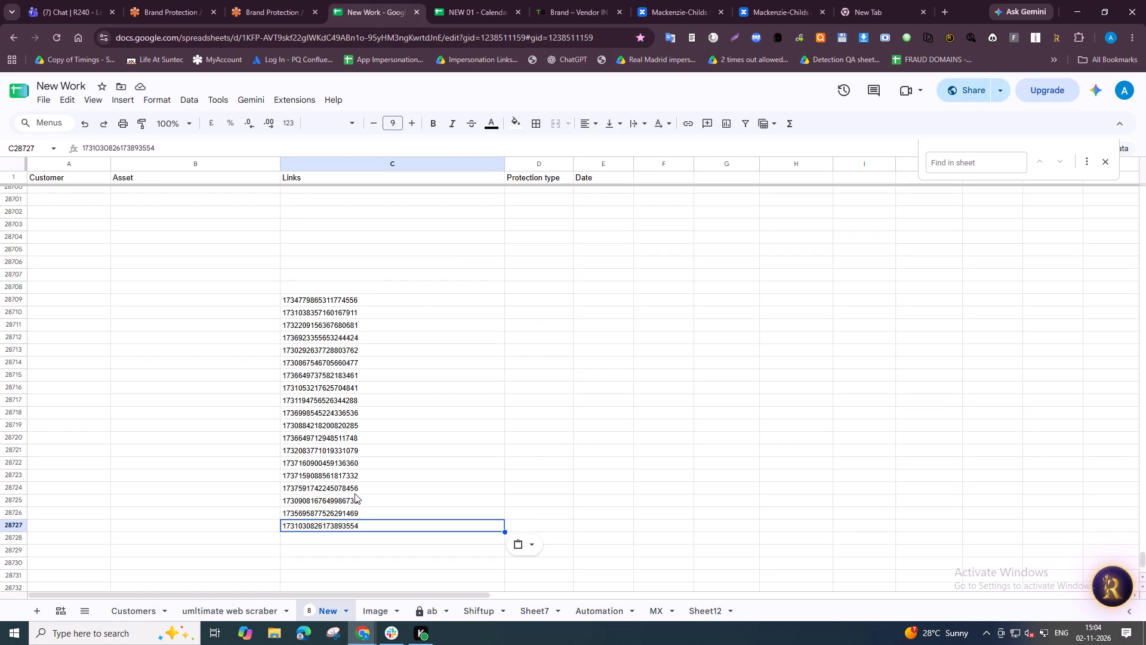
pyautogui.click(356, 535)
pyautogui.hotkey('ctrl', 'v')
pyautogui.hotkey('alt', 'Tab')
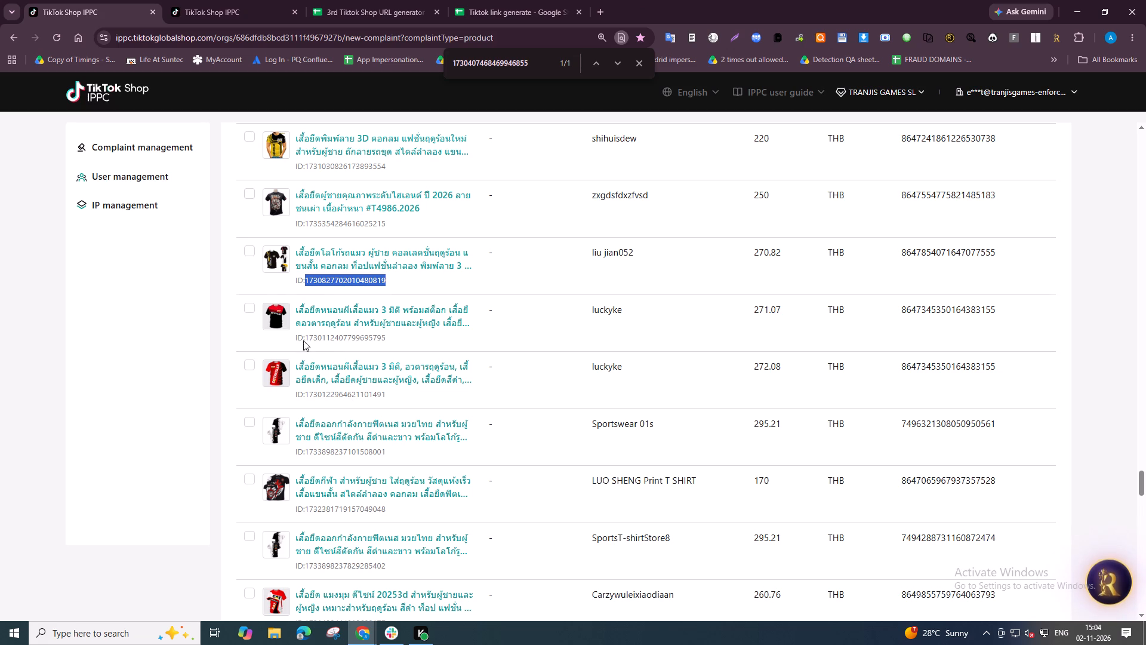
pyautogui.click(275, 321)
pyautogui.click(279, 326)
pyautogui.doubleClick(331, 342)
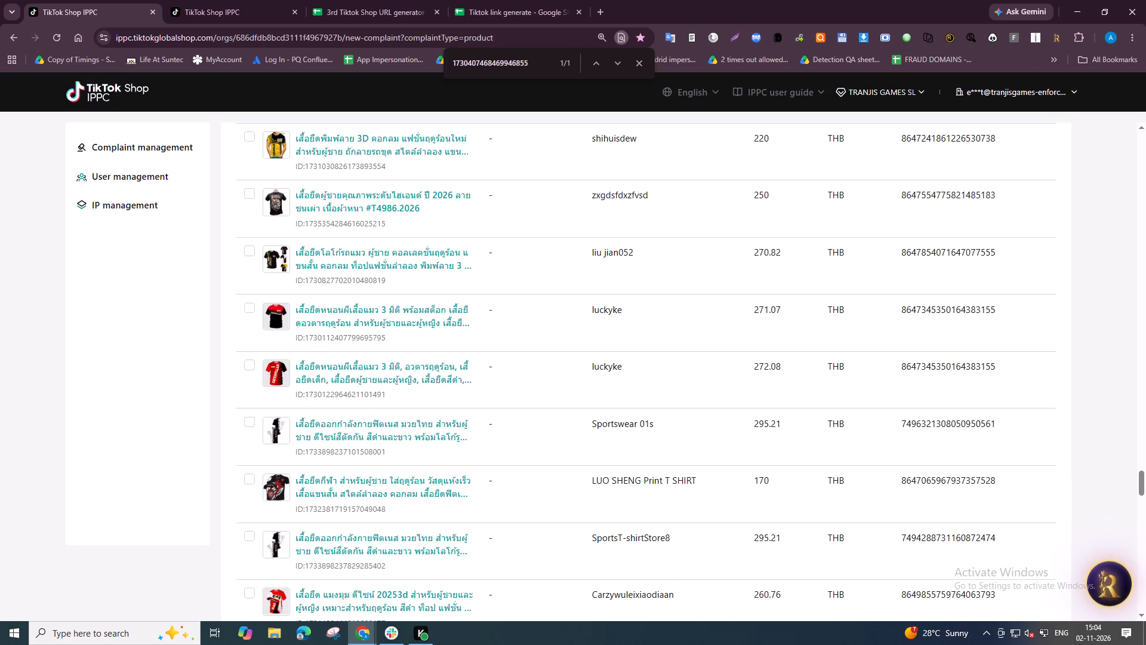
pyautogui.hotkey('ctrl', 'c')
pyautogui.hotkey('alt', 'Tab')
pyautogui.click(350, 281)
pyautogui.hotkey('ctrl', 'v')
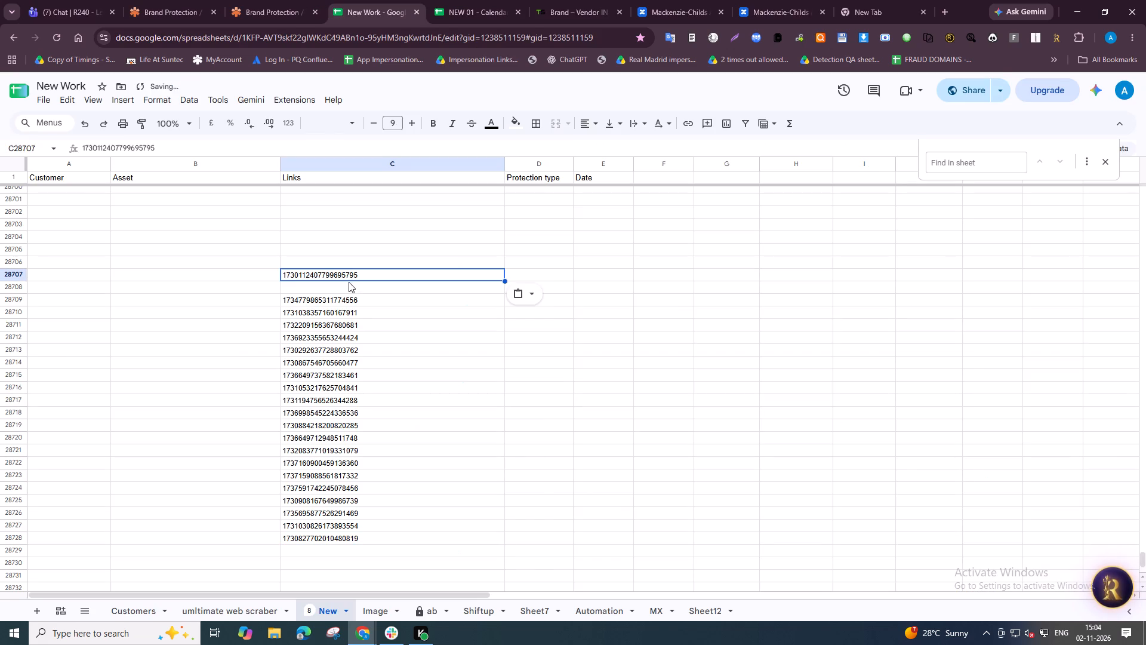
pyautogui.hotkey('alt', 'Tab')
pyautogui.doubleClick(348, 394)
pyautogui.hotkey('ctrl', 'c')
pyautogui.hotkey('alt', 'Tab')
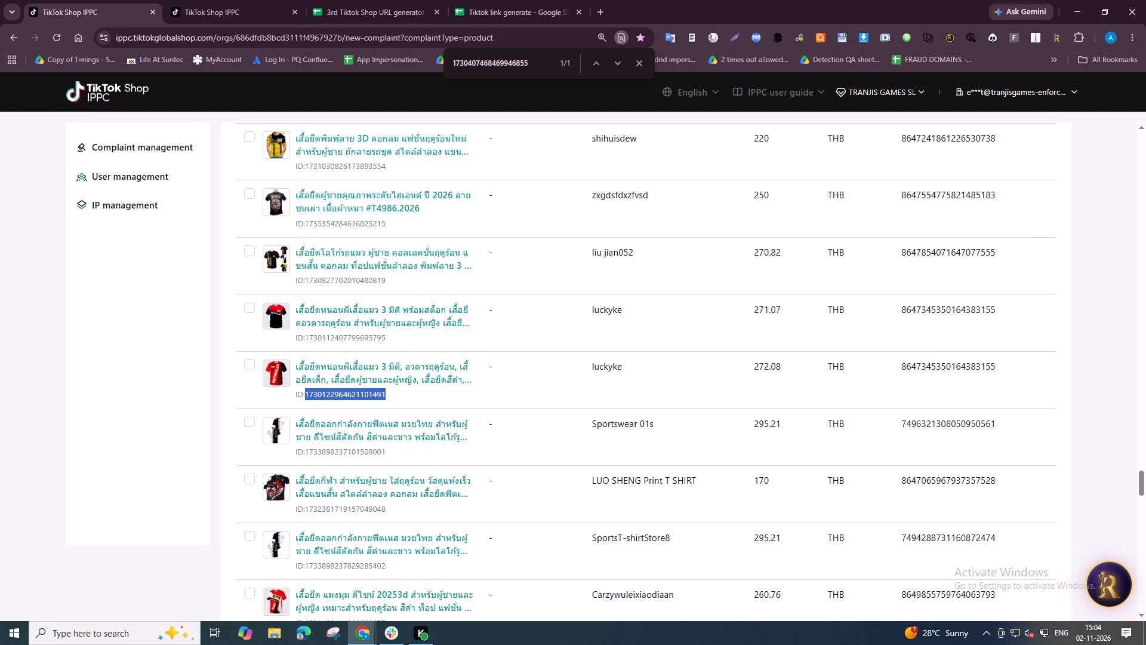
pyautogui.click(349, 295)
pyautogui.click(350, 289)
pyautogui.hotkey('ctrl', 'v')
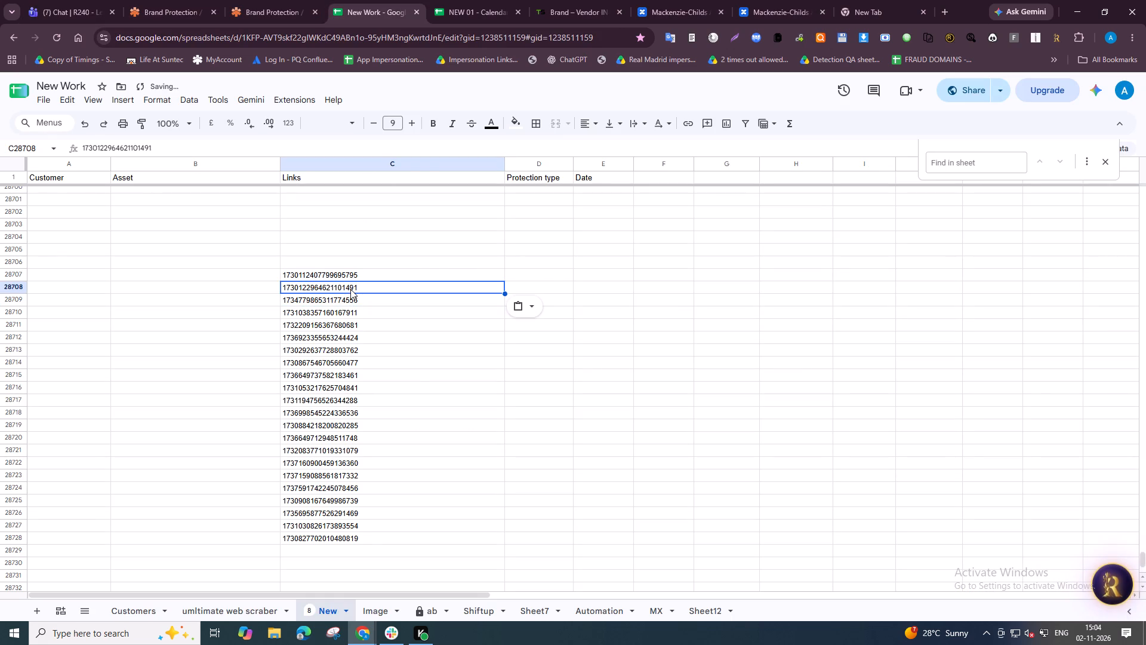
pyautogui.hotkey('alt', 'Tab')
pyautogui.scroll(-4, 395, 365)
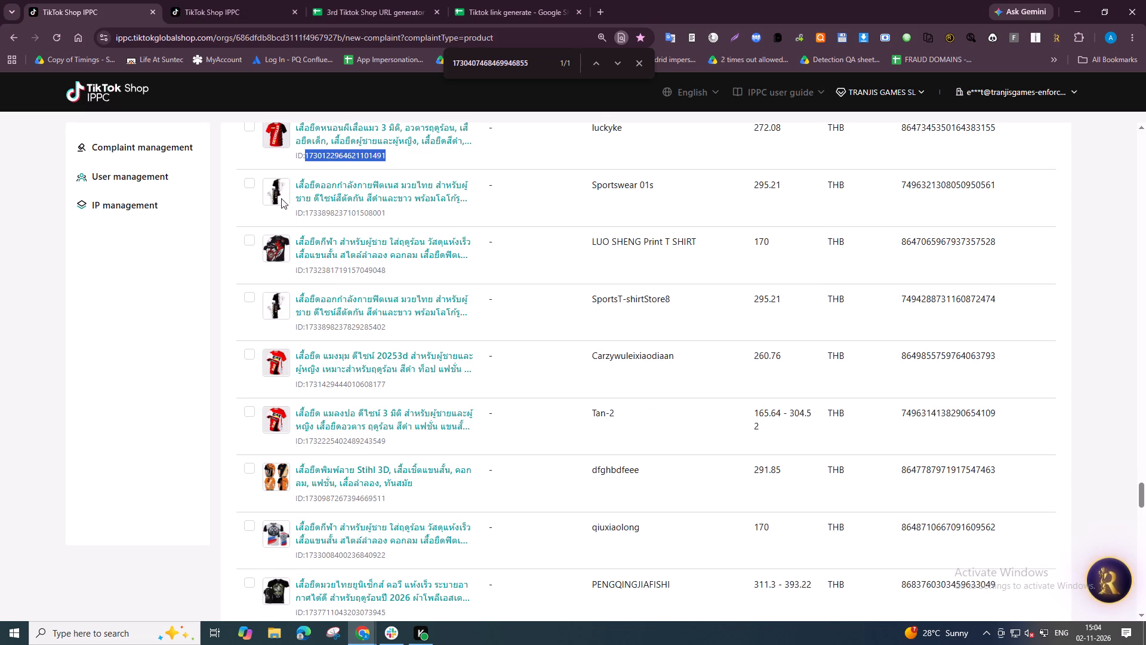
pyautogui.click(281, 198)
pyautogui.click(286, 208)
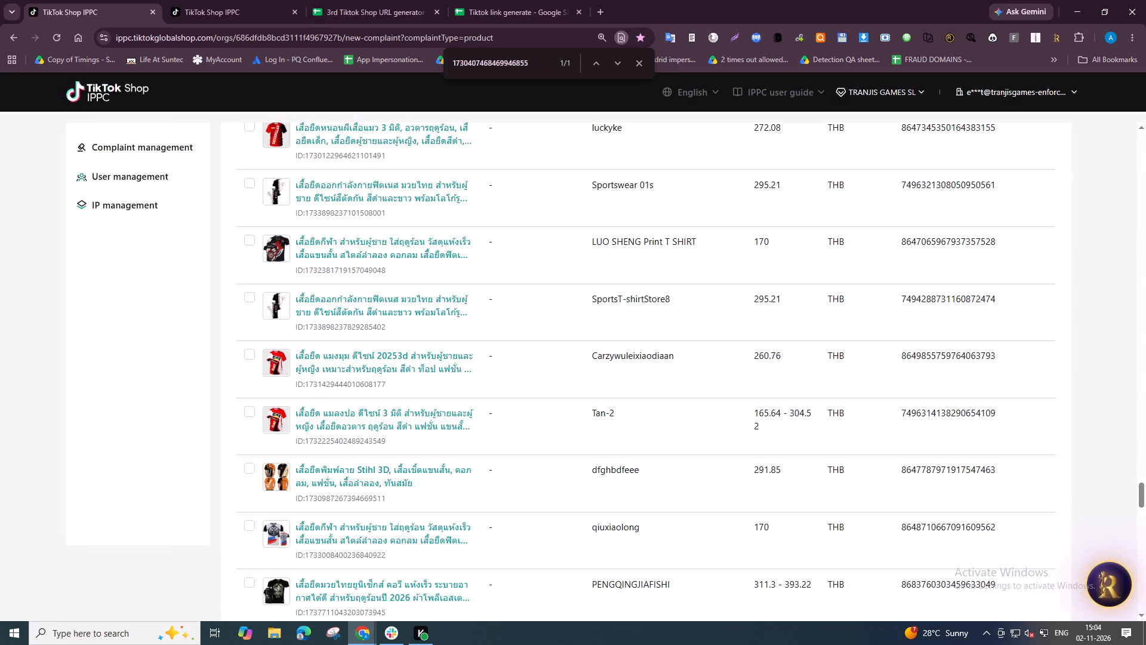
pyautogui.doubleClick(321, 386)
pyautogui.hotkey('ctrl', 'c')
pyautogui.hotkey('alt', 'Tab')
pyautogui.click(349, 548)
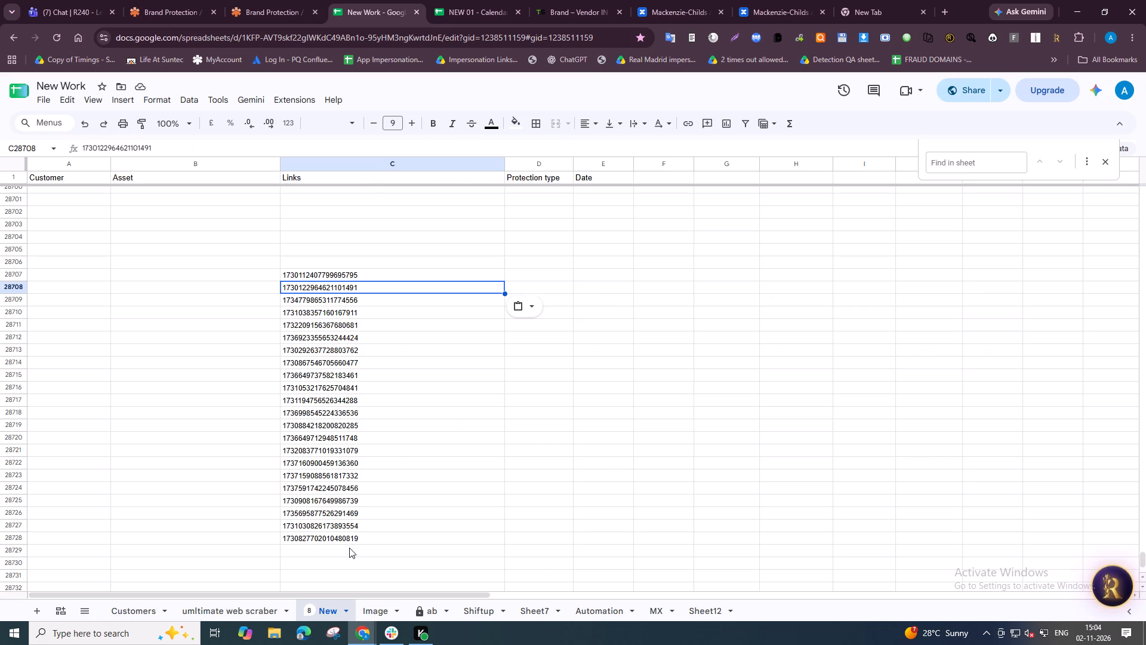
pyautogui.hotkey('ctrl', 'v')
pyautogui.hotkey('alt', 'Tab')
pyautogui.click(282, 312)
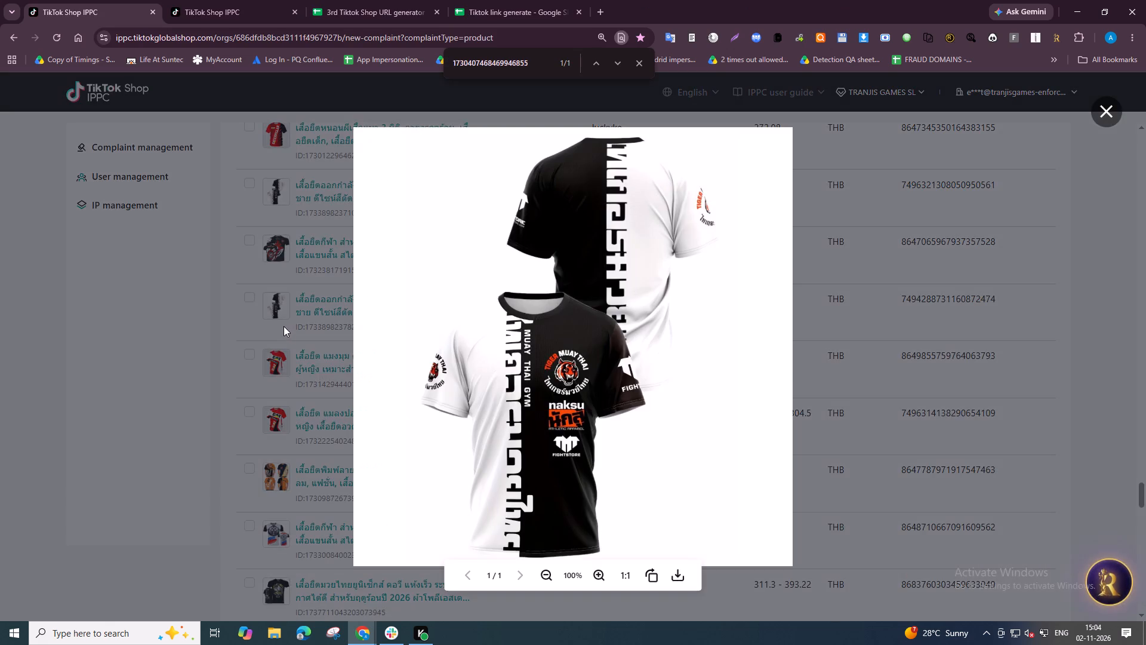
pyautogui.click(284, 326)
pyautogui.click(281, 424)
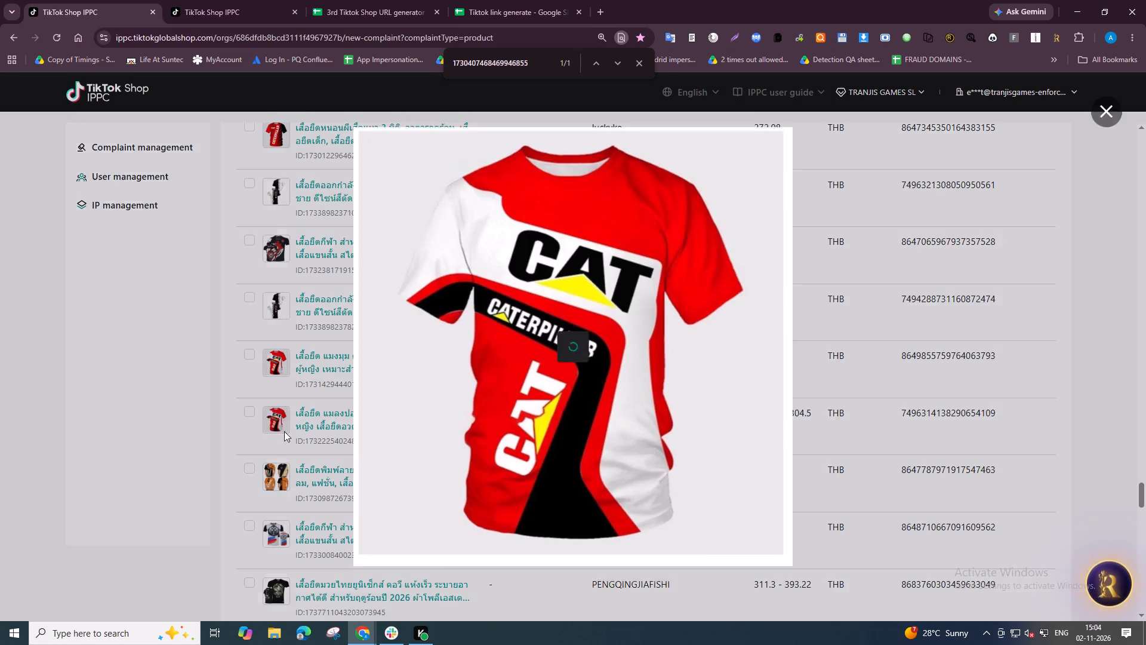
pyautogui.click(281, 434)
pyautogui.doubleClick(329, 444)
pyautogui.hotkey('ctrl', 'c')
pyautogui.hotkey('alt', 'Tab')
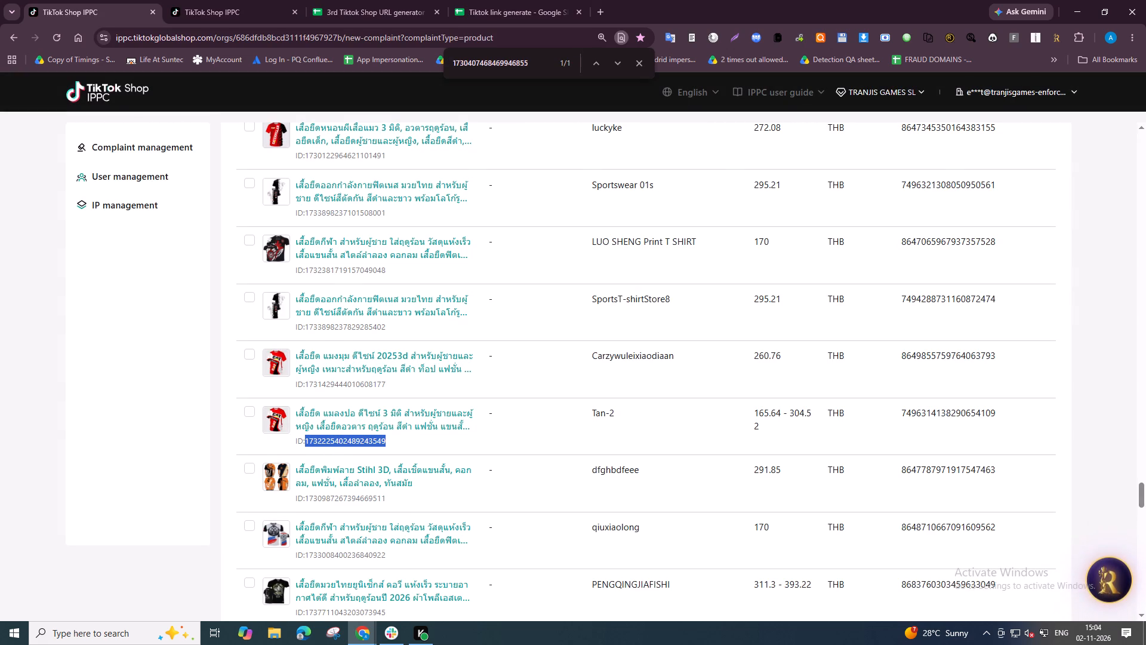
pyautogui.click(330, 566)
pyautogui.hotkey('ctrl', 'v')
pyautogui.hotkey('alt', 'Tab')
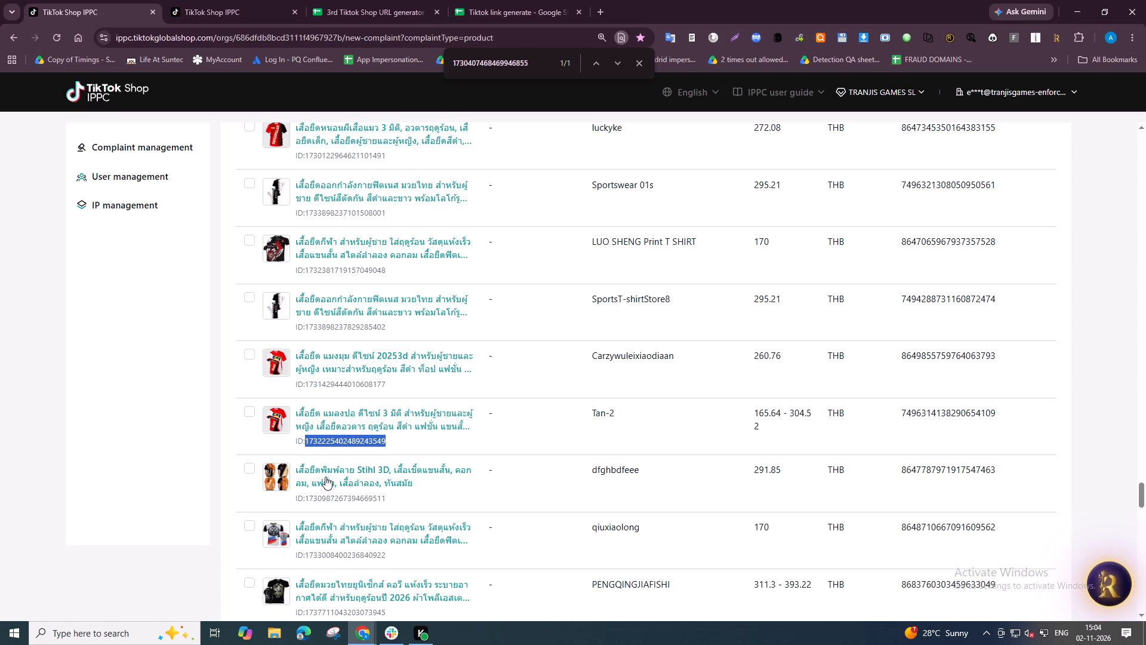
pyautogui.scroll(-4, 667, 339)
pyautogui.click(279, 245)
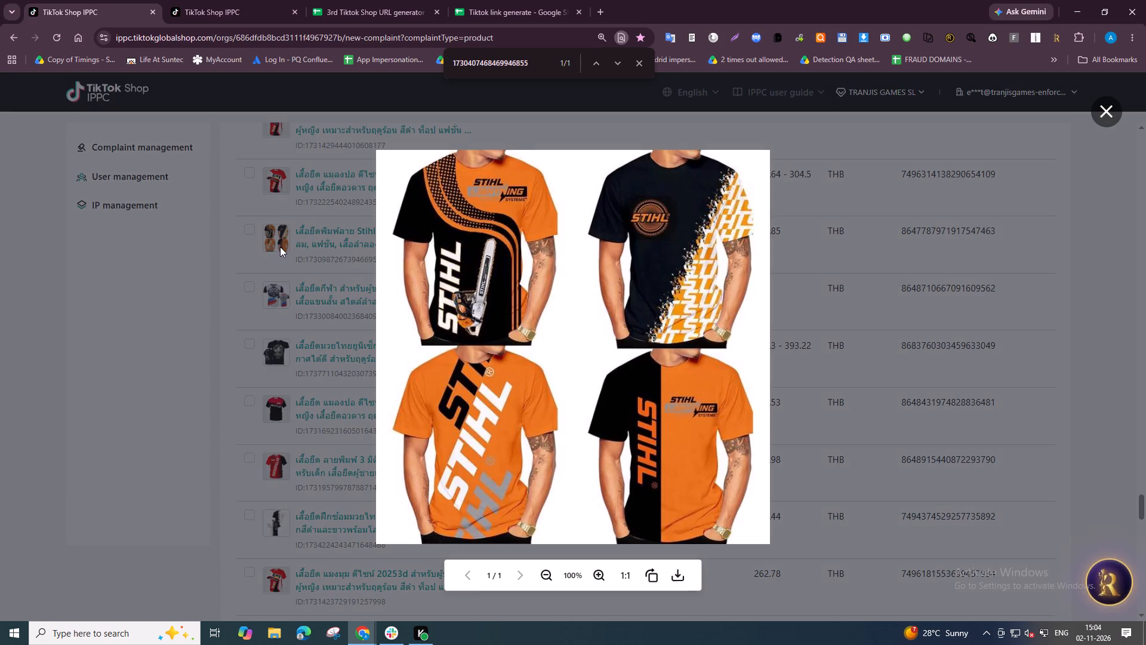
pyautogui.click(280, 247)
pyautogui.click(272, 351)
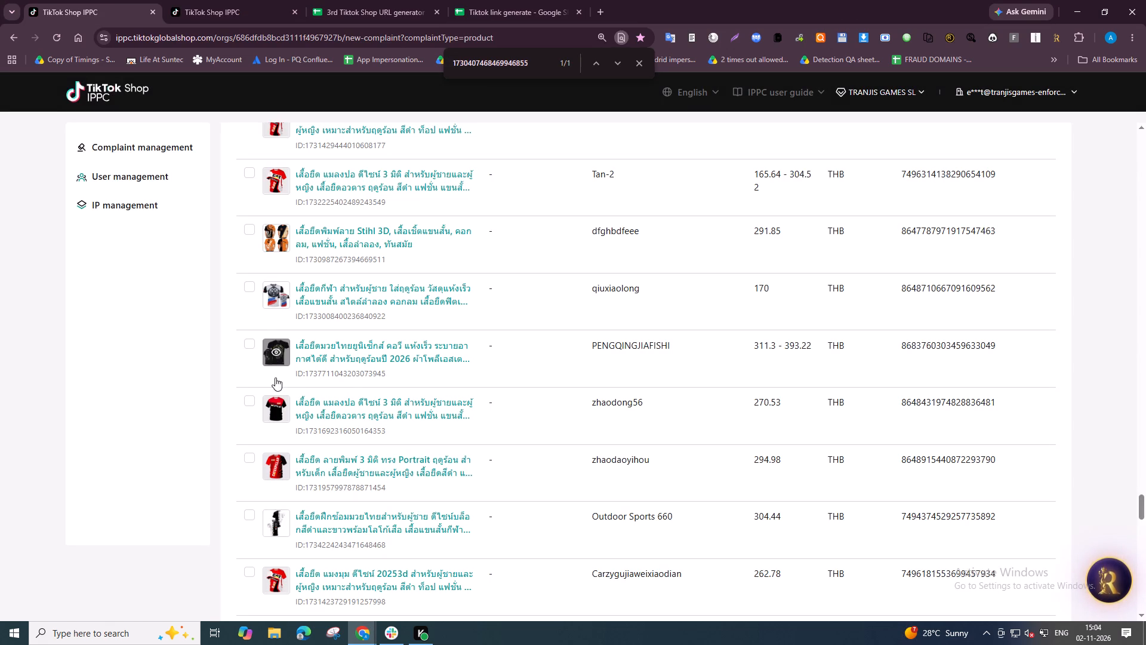
pyautogui.click(275, 377)
pyautogui.click(283, 480)
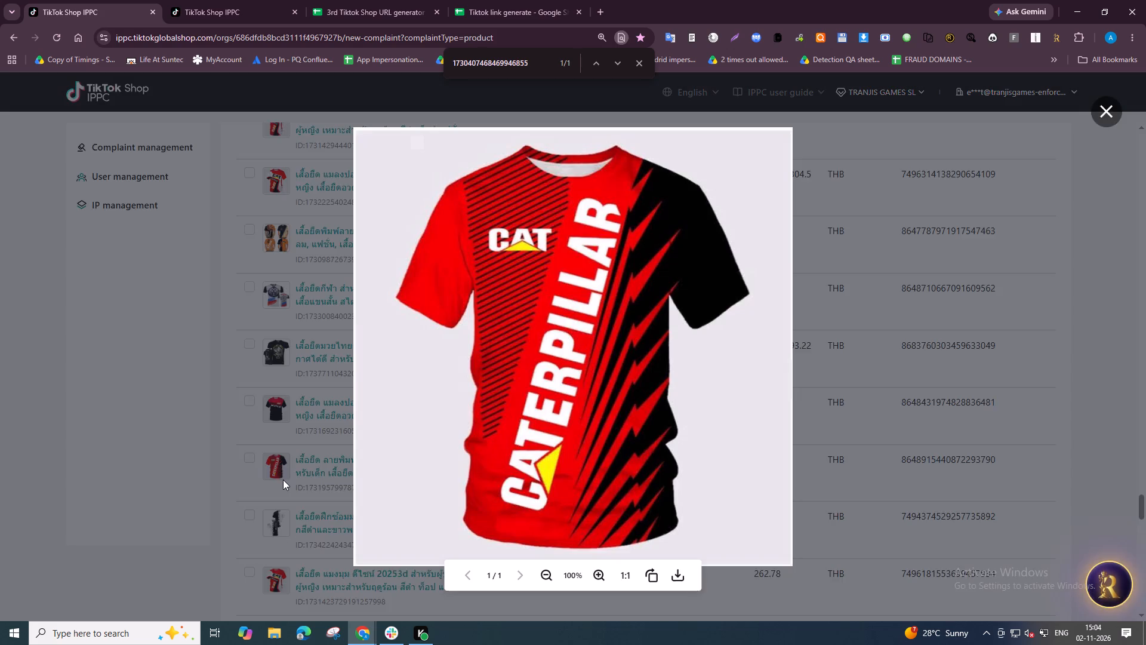
pyautogui.click(283, 480)
pyautogui.doubleClick(336, 493)
pyautogui.hotkey('ctrl', 'c')
pyautogui.hotkey('alt', 'Tab')
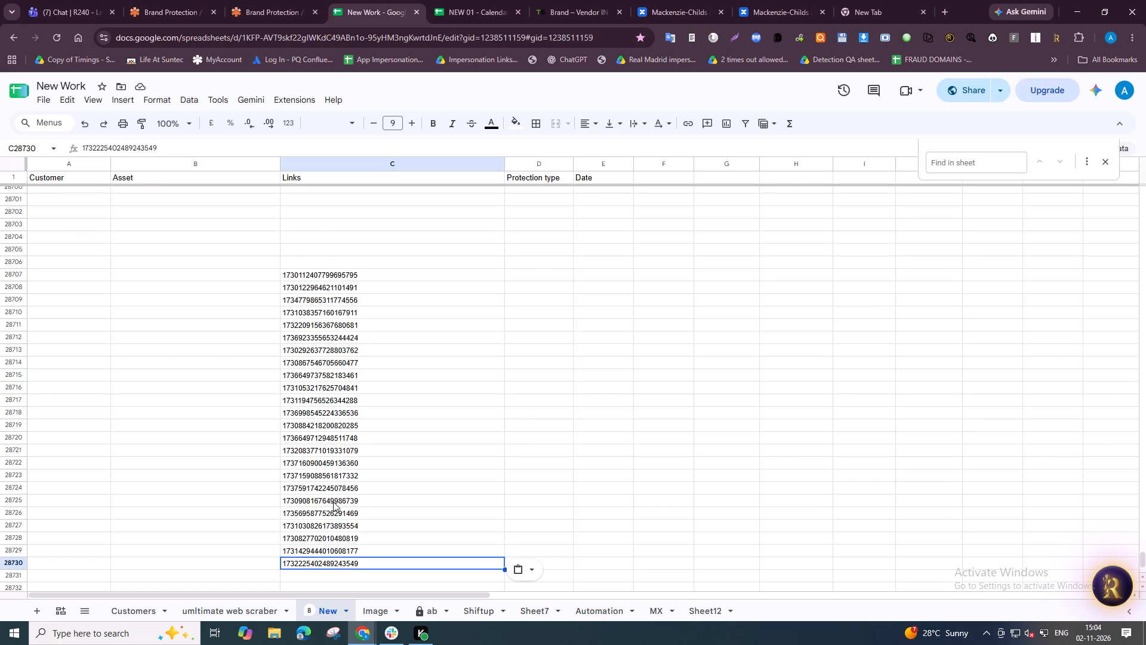
pyautogui.click(318, 264)
pyautogui.hotkey('ctrl', 'v')
pyautogui.hotkey('alt', 'Tab')
pyautogui.scroll(-3, 469, 343)
pyautogui.doubleClick(353, 428)
pyautogui.hotkey('ctrl', 'c')
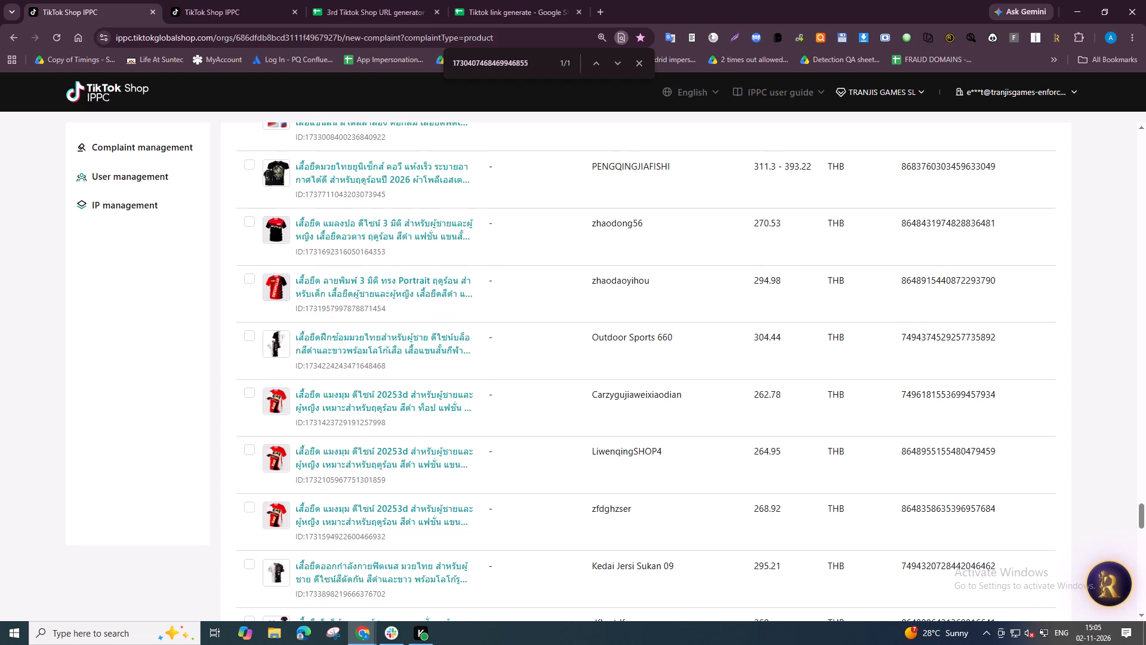
pyautogui.keyDown('ctrl'); pyautogui.doubleClick(352, 426); pyautogui.keyUp('ctrl')
pyautogui.hotkey('ctrl', 'c')
pyautogui.hotkey('alt', 'Tab')
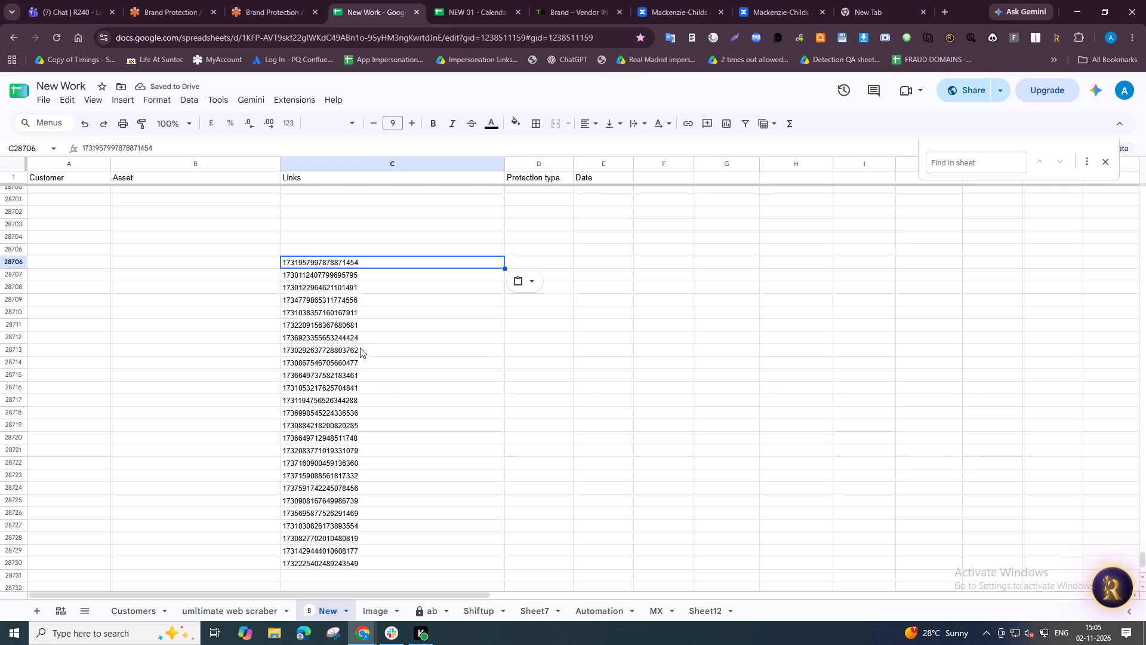
pyautogui.click(359, 245)
pyautogui.hotkey('ctrl', 'v')
pyautogui.hotkey('alt', 'Tab')
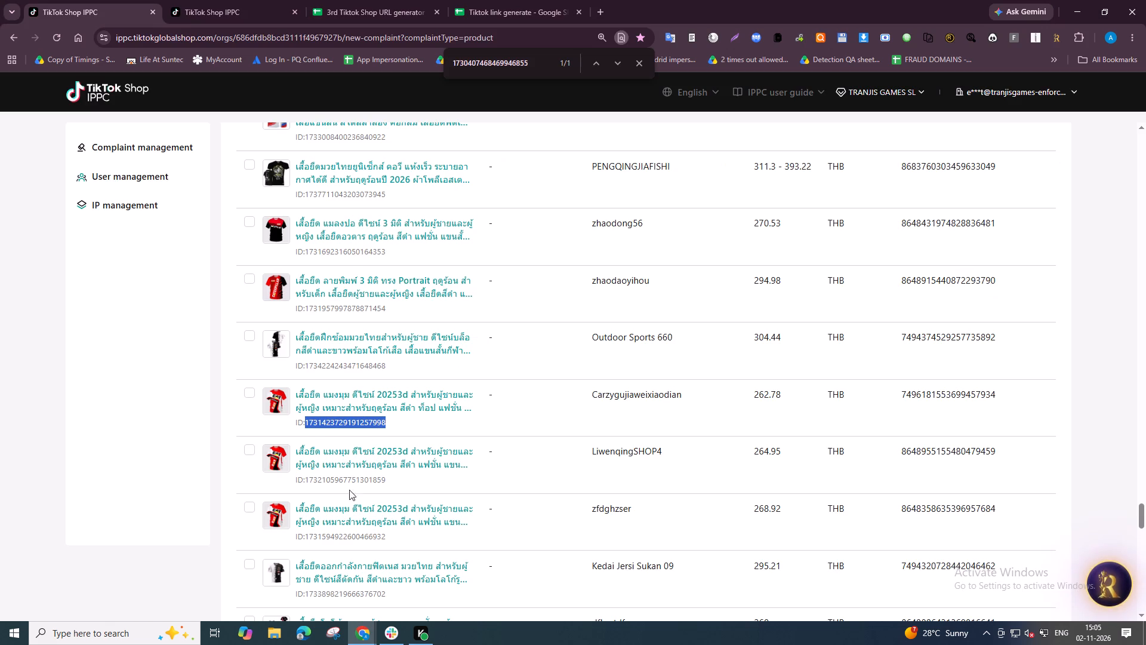
pyautogui.doubleClick(349, 485)
pyautogui.hotkey('ctrl', 'c')
pyautogui.hotkey('alt', 'Tab')
pyautogui.click(319, 239)
pyautogui.hotkey('ctrl', 'v')
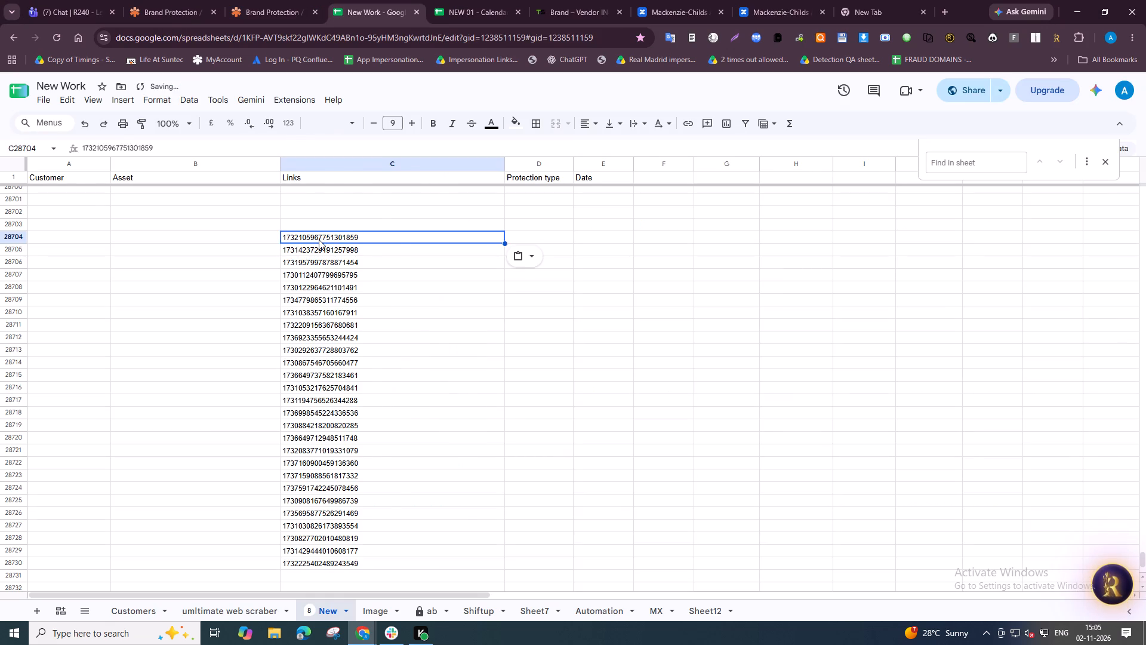
pyautogui.hotkey('alt', 'Tab')
pyautogui.doubleClick(362, 542)
pyautogui.hotkey('ctrl', 'c')
pyautogui.hotkey('alt', 'Tab')
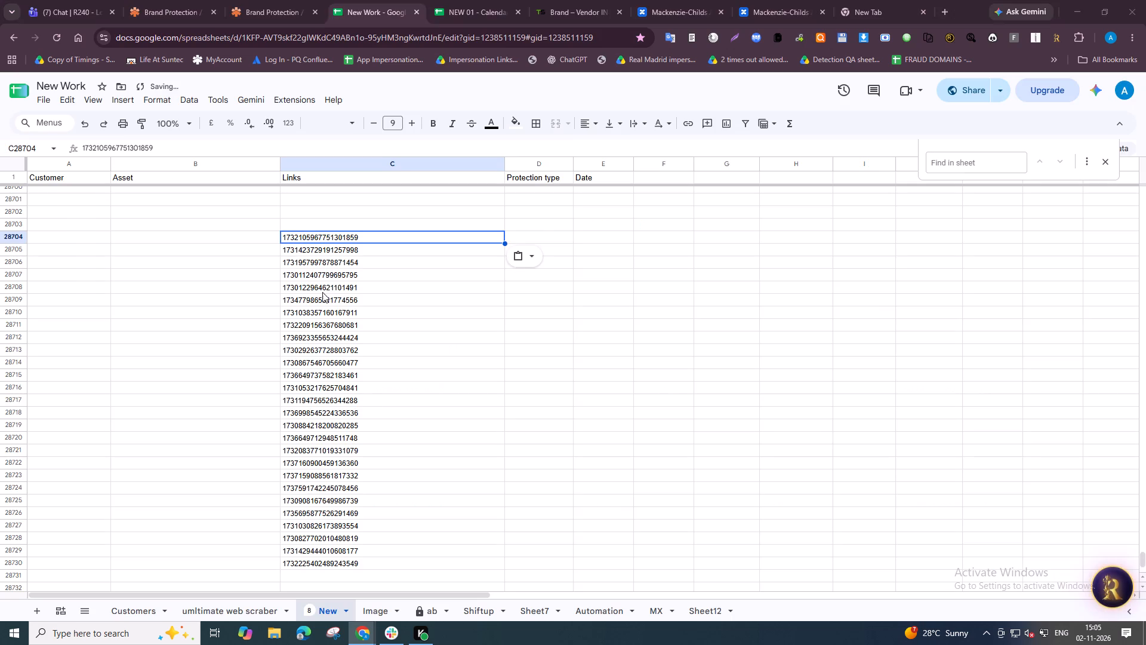
pyautogui.click(329, 222)
pyautogui.hotkey('ctrl', 'v')
pyautogui.hotkey('alt', 'Tab')
pyautogui.scroll(-4, 355, 436)
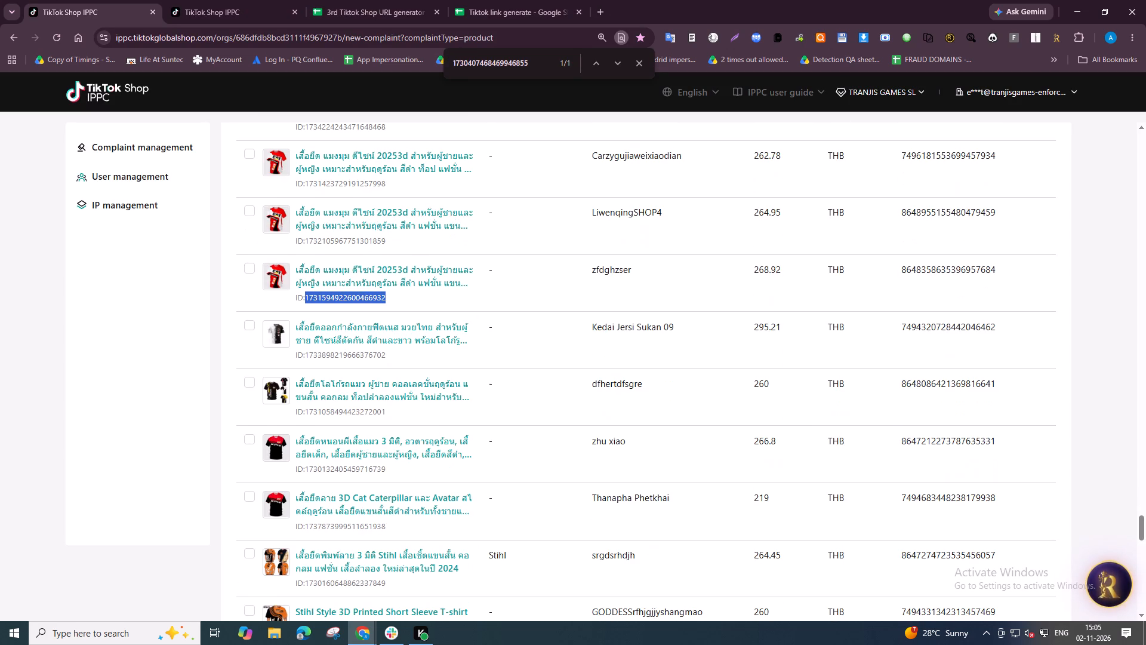
pyautogui.click(275, 343)
pyautogui.click(275, 343)
pyautogui.click(273, 401)
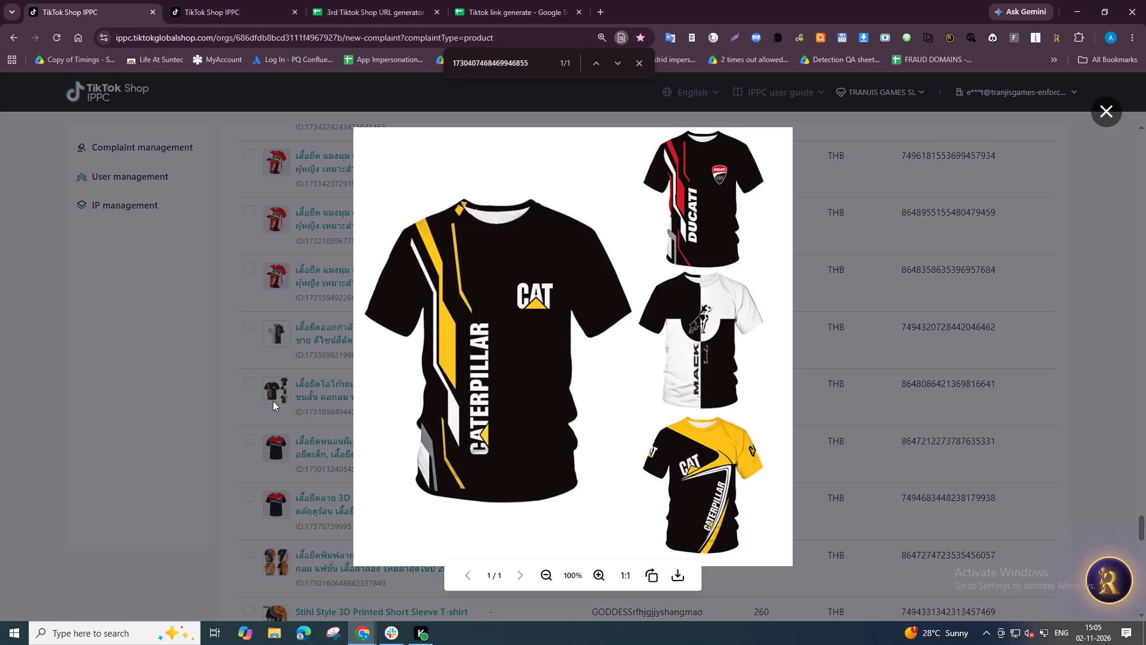
pyautogui.click(273, 401)
pyautogui.doubleClick(330, 419)
pyautogui.hotkey('ctrl', 'c')
pyautogui.hotkey('alt', 'Tab')
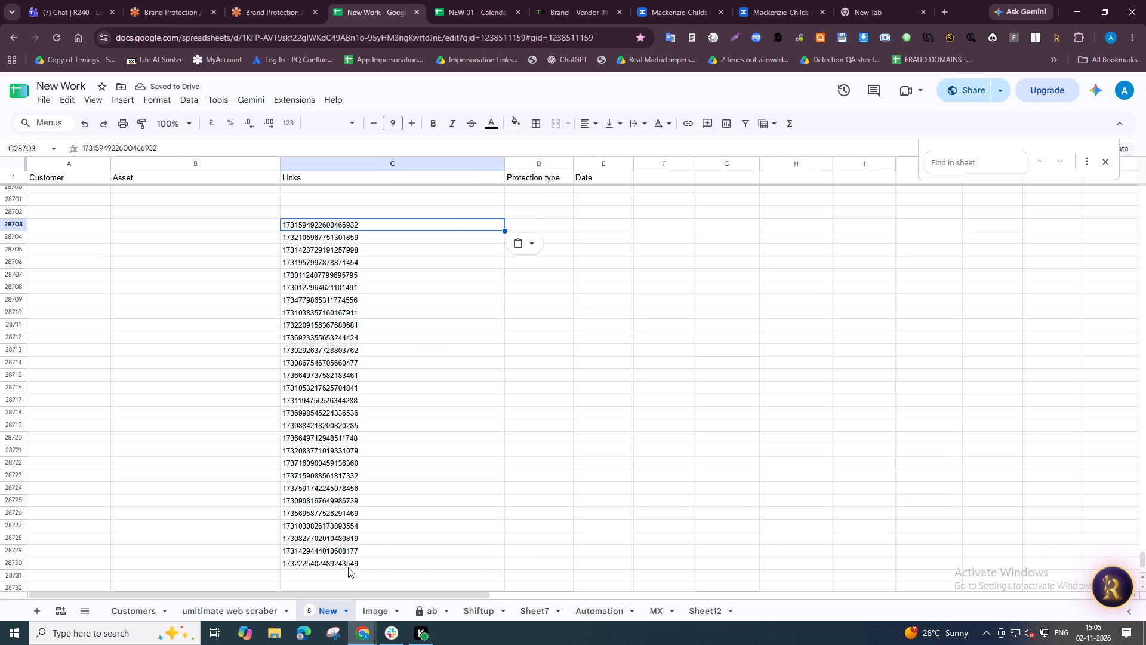
pyautogui.click(346, 575)
pyautogui.hotkey('ctrl', 'v')
pyautogui.hotkey('alt', 'Tab')
pyautogui.click(280, 449)
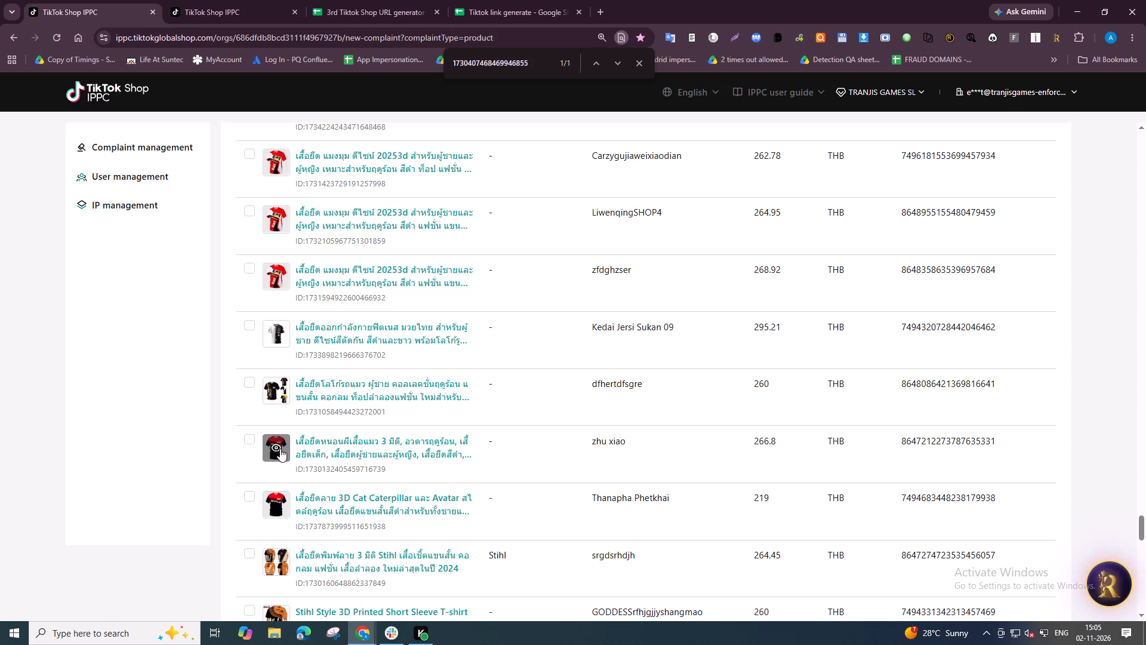
pyautogui.click(280, 449)
pyautogui.doubleClick(321, 469)
pyautogui.hotkey('ctrl', 'c')
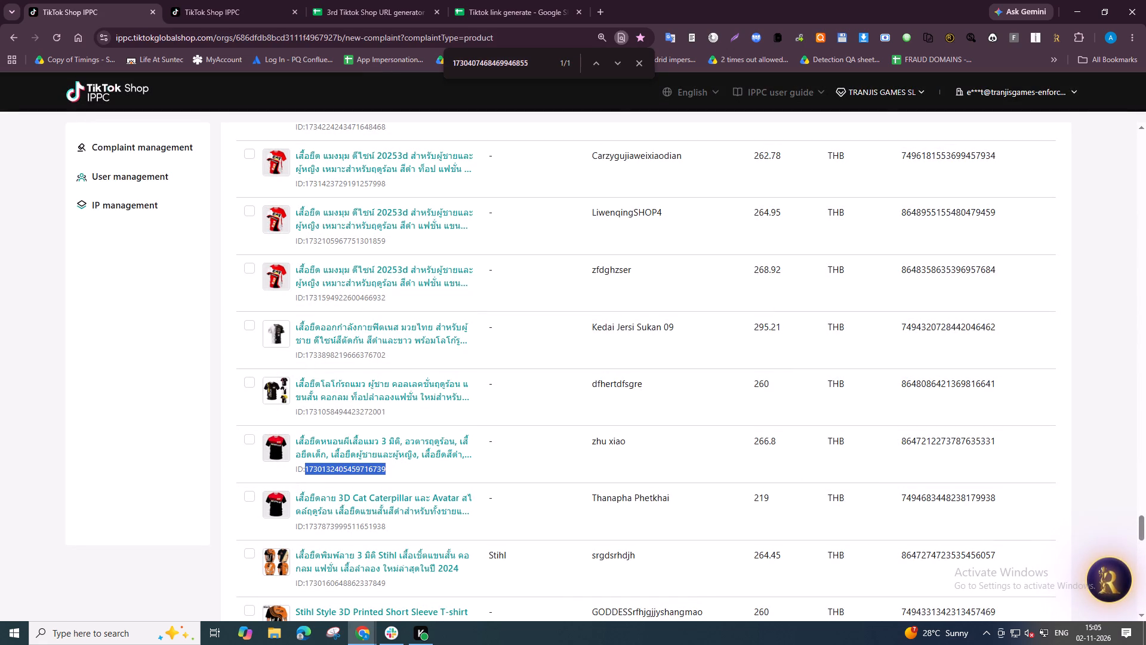
pyautogui.hotkey('alt', 'Tab')
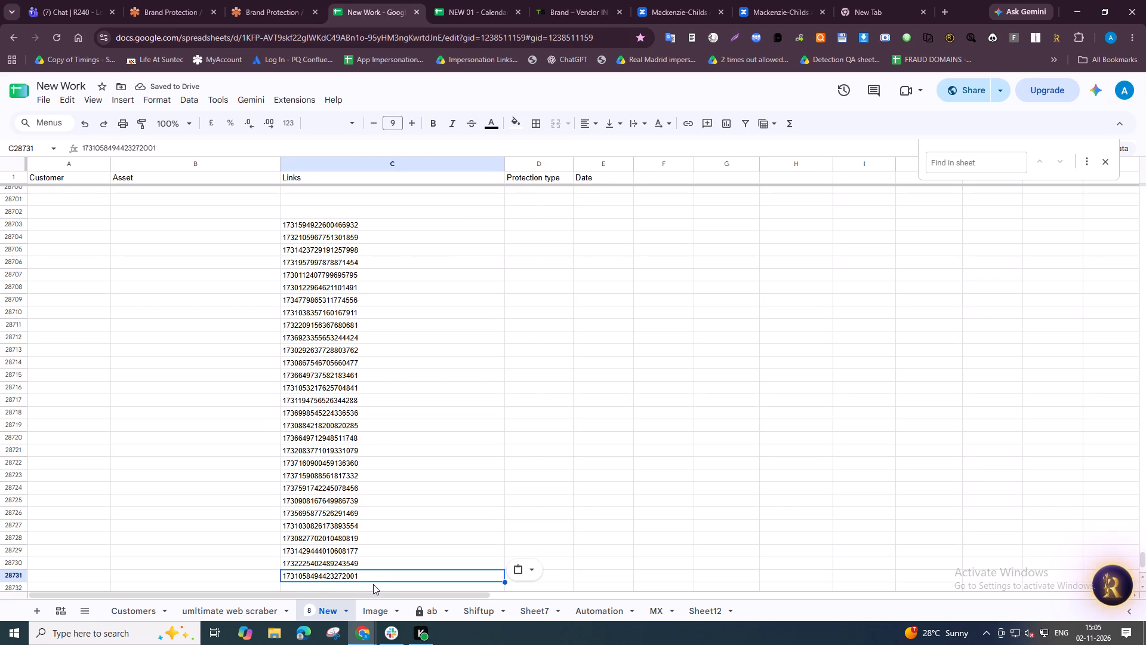
pyautogui.click(373, 584)
pyautogui.hotkey('ctrl', 'v')
pyautogui.scroll(-3, 402, 481)
pyautogui.click(402, 483)
pyautogui.hotkey('alt', 'Tab')
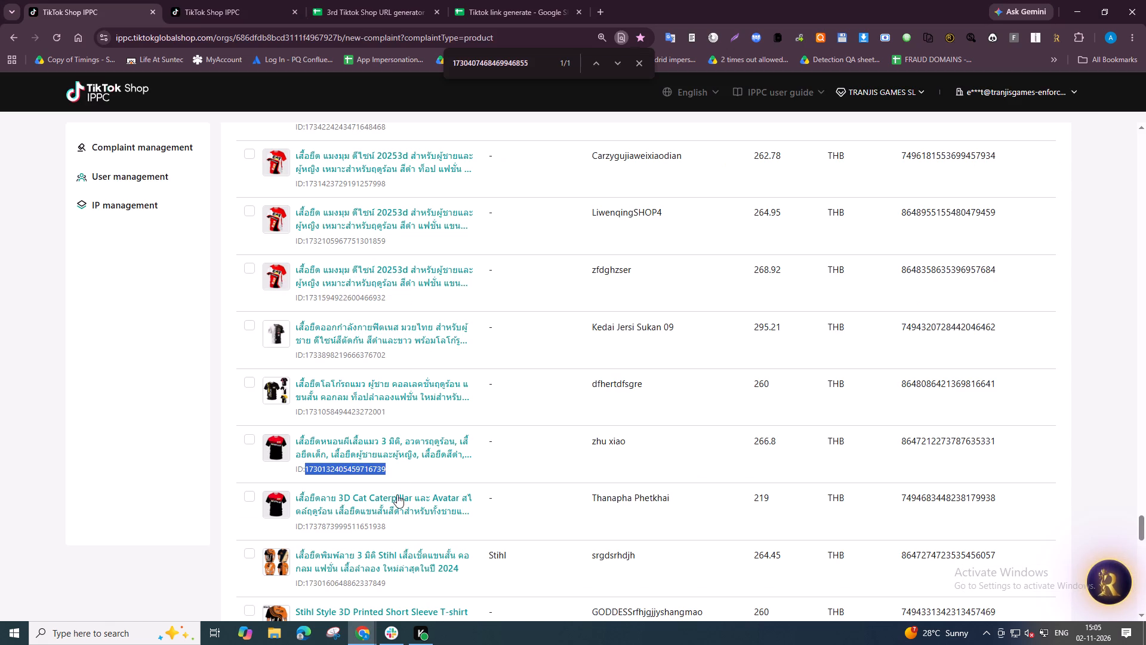
pyautogui.scroll(-5, 393, 506)
pyautogui.click(317, 284)
pyautogui.doubleClick(330, 231)
pyautogui.hotkey('ctrl', 'c')
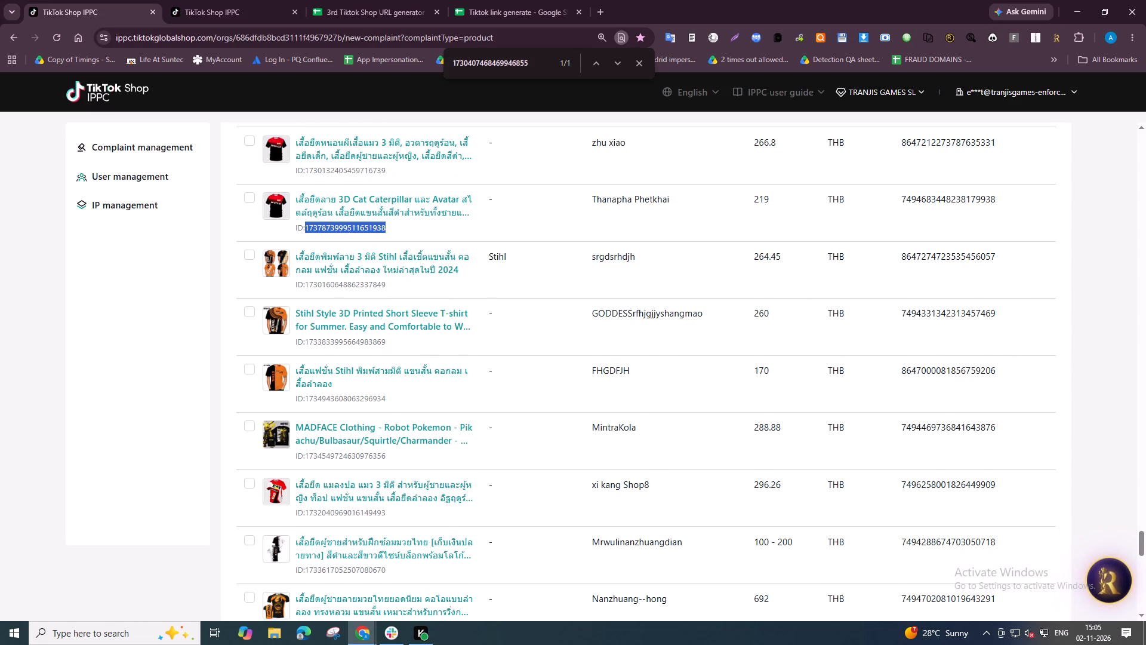
pyautogui.hotkey('alt', 'Tab')
pyautogui.click(350, 423)
pyautogui.hotkey('ctrl', 'v')
# Preview the image of the MADFACE Clothing Robot Pokemon listing priced 288.88 THB.
pyautogui.hotkey('alt', 'Tab')
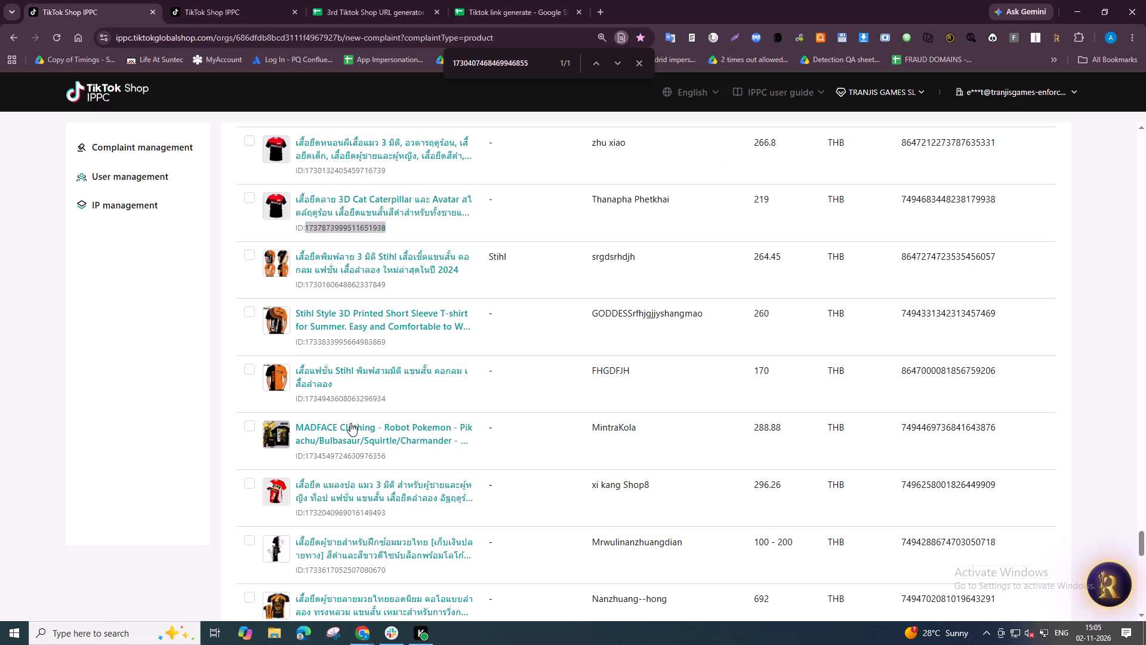
pyautogui.doubleClick(327, 454)
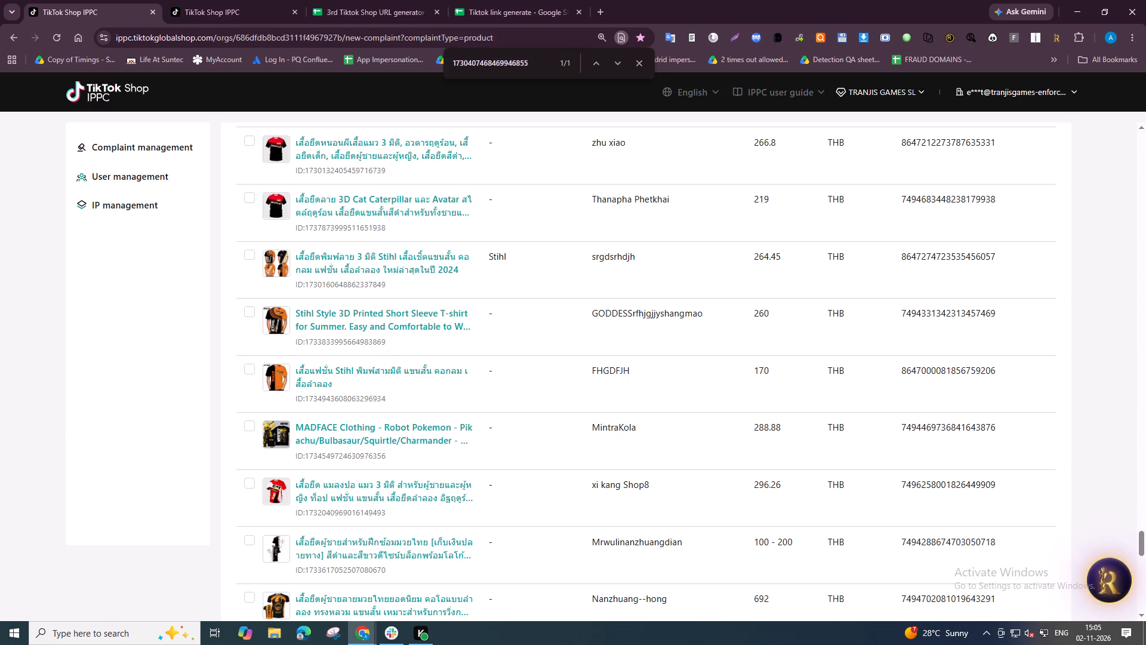
pyautogui.hotkey('ctrl', 'c')
pyautogui.click(274, 441)
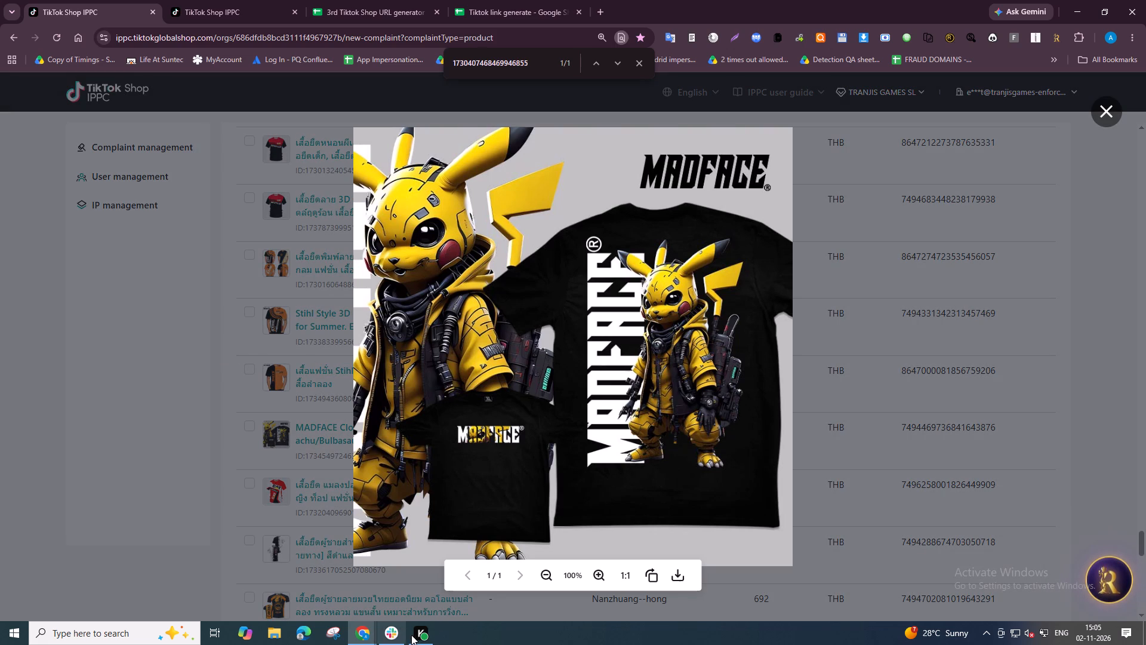
pyautogui.click(172, 348)
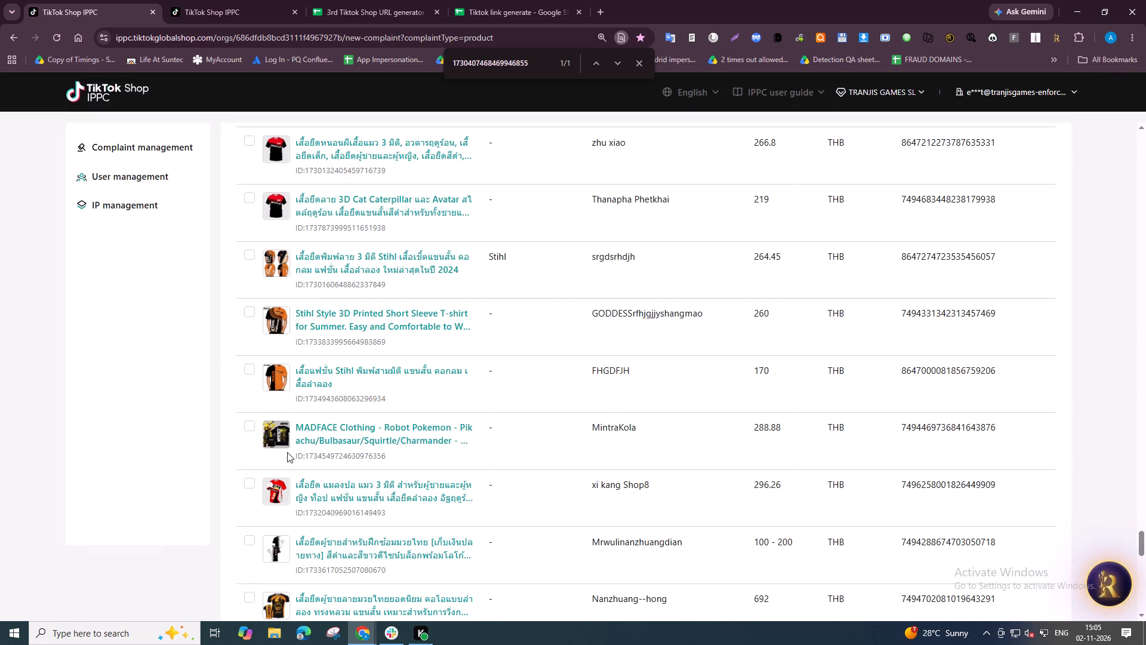
pyautogui.click(284, 443)
pyautogui.click(284, 443)
pyautogui.click(280, 502)
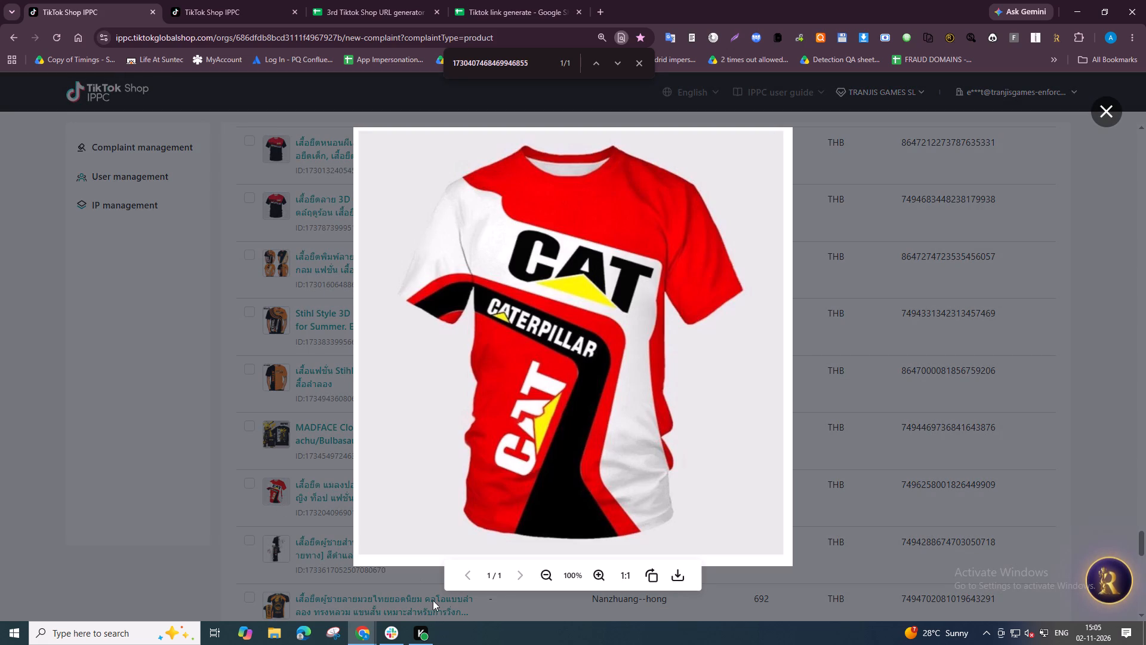
pyautogui.click(455, 525)
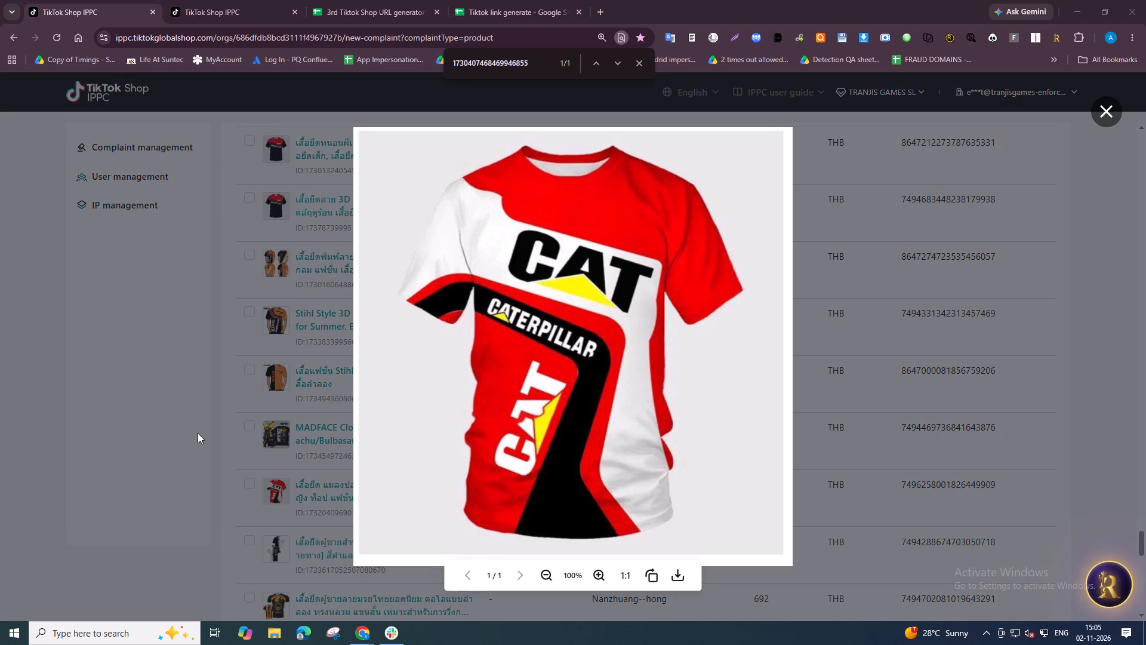
pyautogui.click(196, 431)
pyautogui.doubleClick(321, 508)
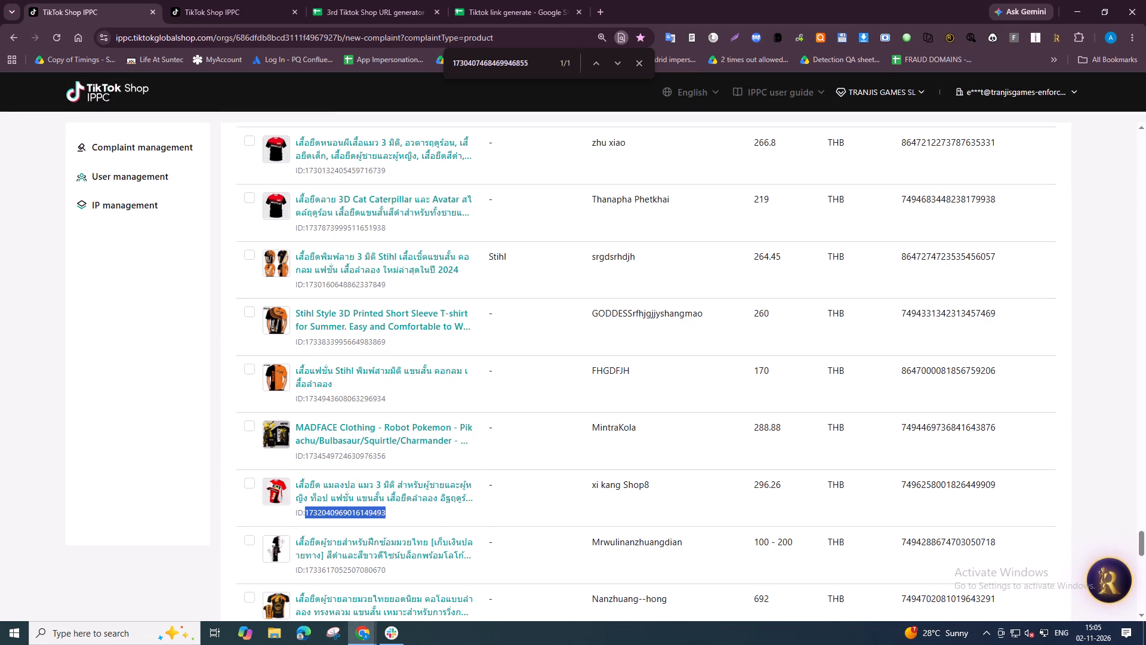
pyautogui.hotkey('ctrl', 'c')
pyautogui.hotkey('alt', 'Tab')
pyautogui.click(370, 441)
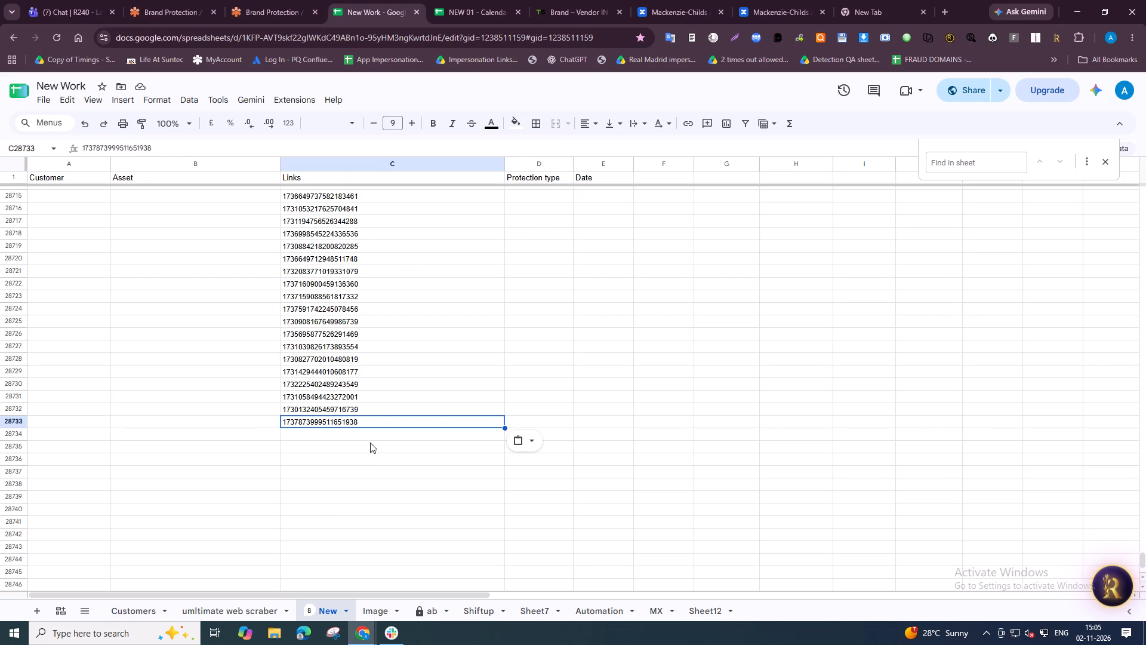
pyautogui.hotkey('ctrl', 'v')
pyautogui.hotkey('alt', 'Tab')
pyautogui.hotkey('ctrl', 'f')
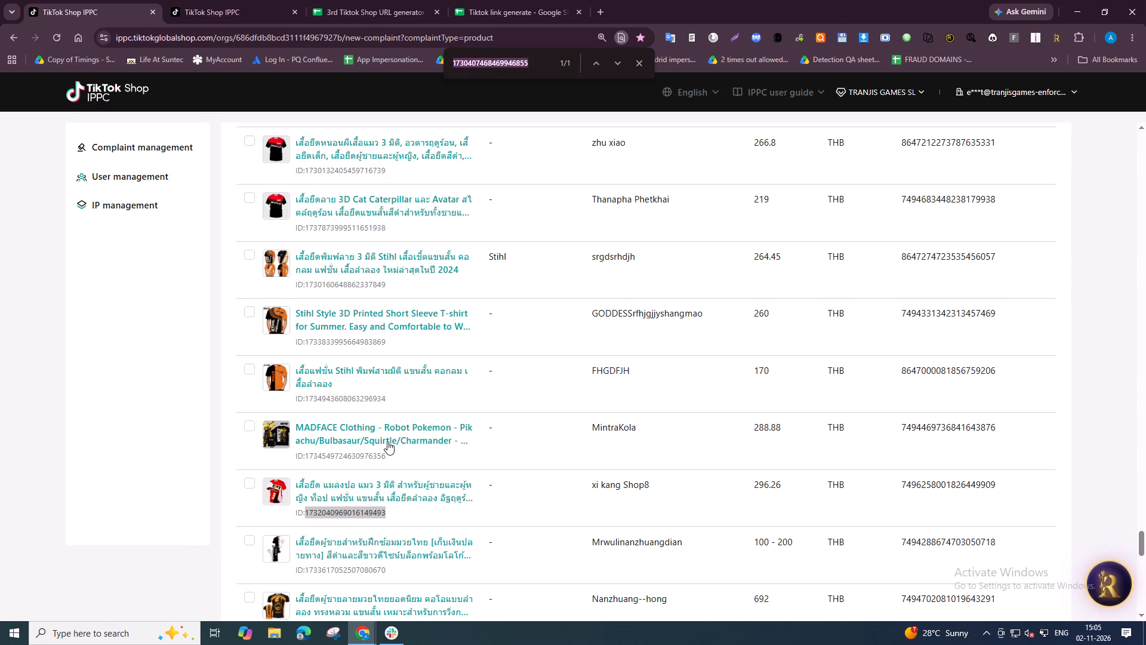
pyautogui.hotkey('ctrl', 'v')
pyautogui.scroll(-5, 390, 441)
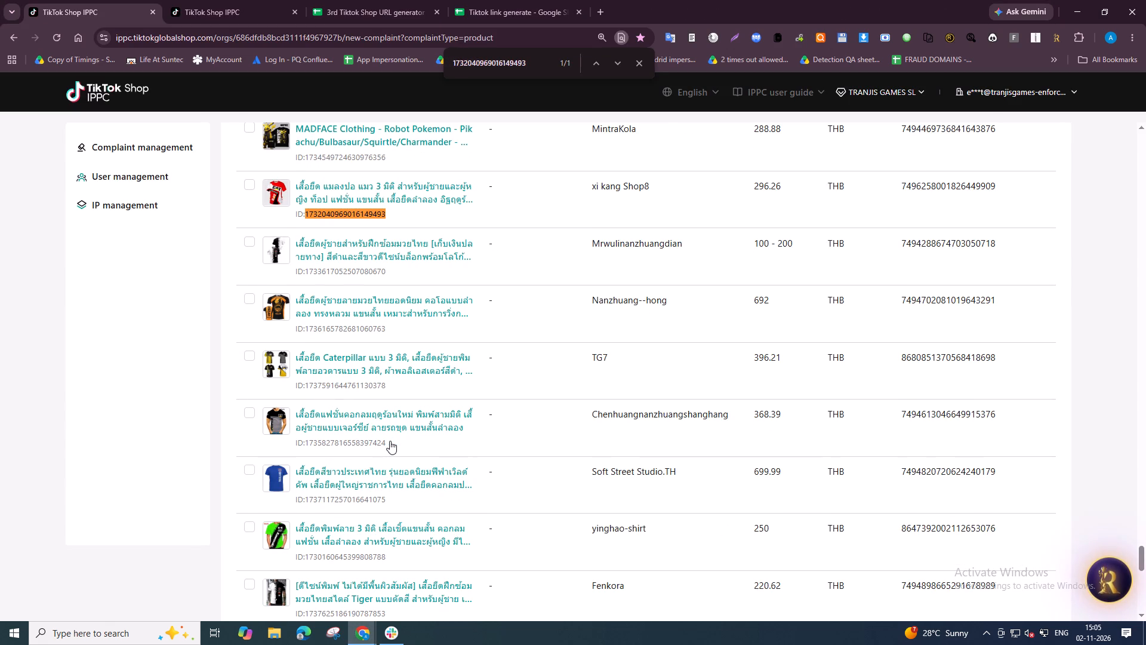
pyautogui.doubleClick(358, 389)
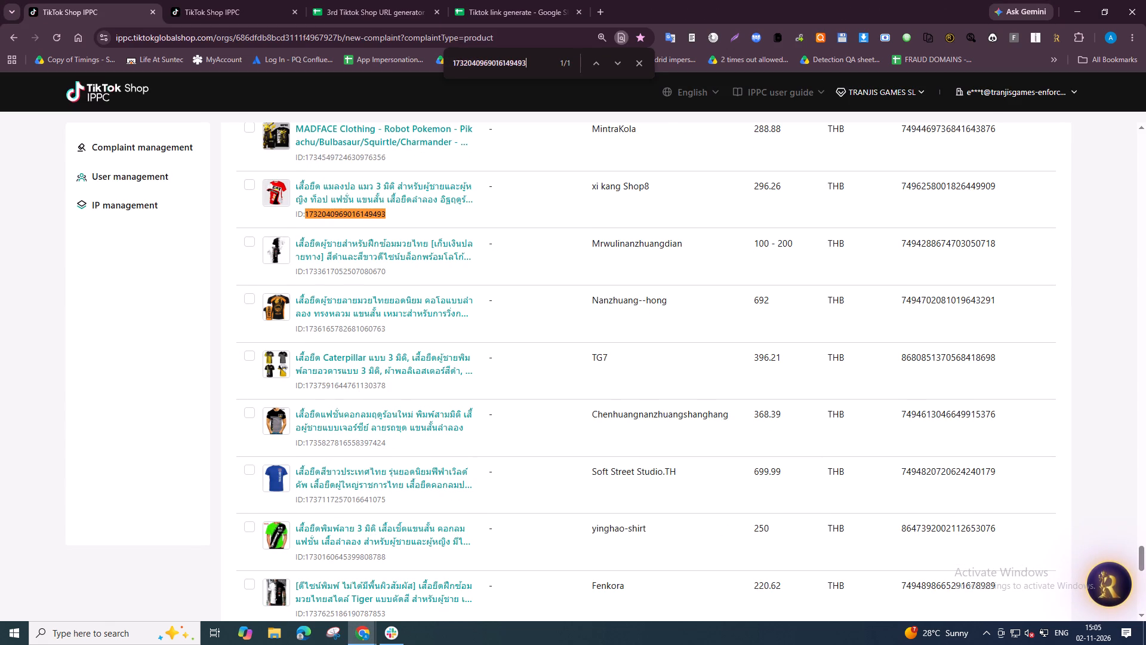
pyautogui.hotkey('ctrl', 'c')
pyautogui.hotkey('alt', 'Tab')
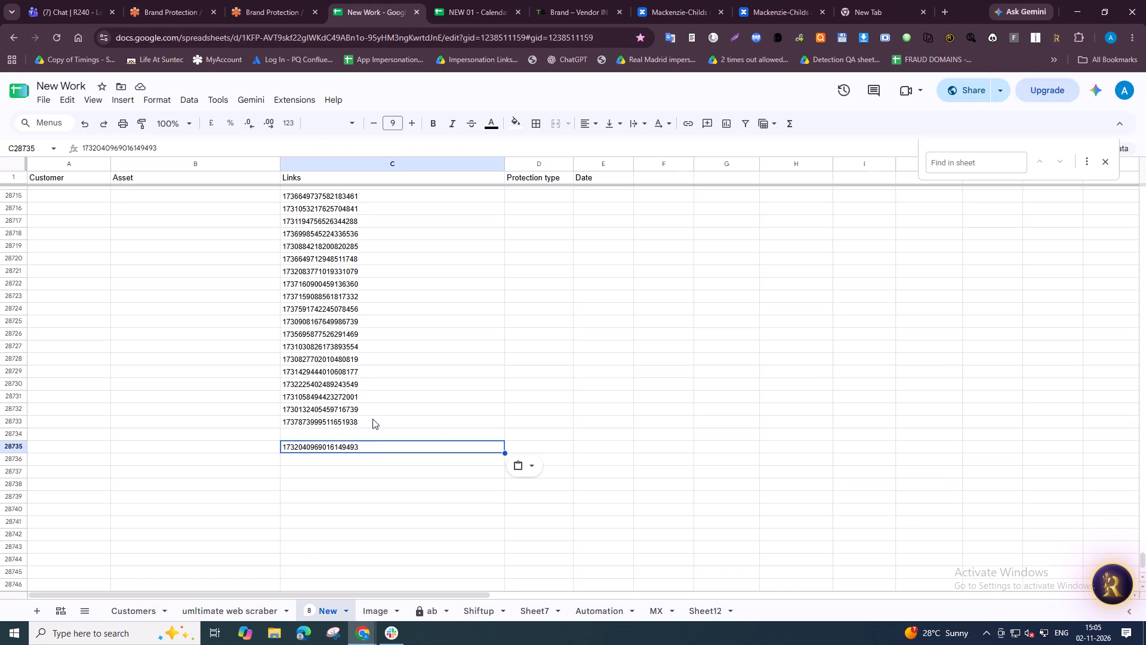
pyautogui.click(381, 432)
pyautogui.hotkey('ctrl', 'v')
pyautogui.click(390, 481)
pyautogui.hotkey('alt', 'Tab')
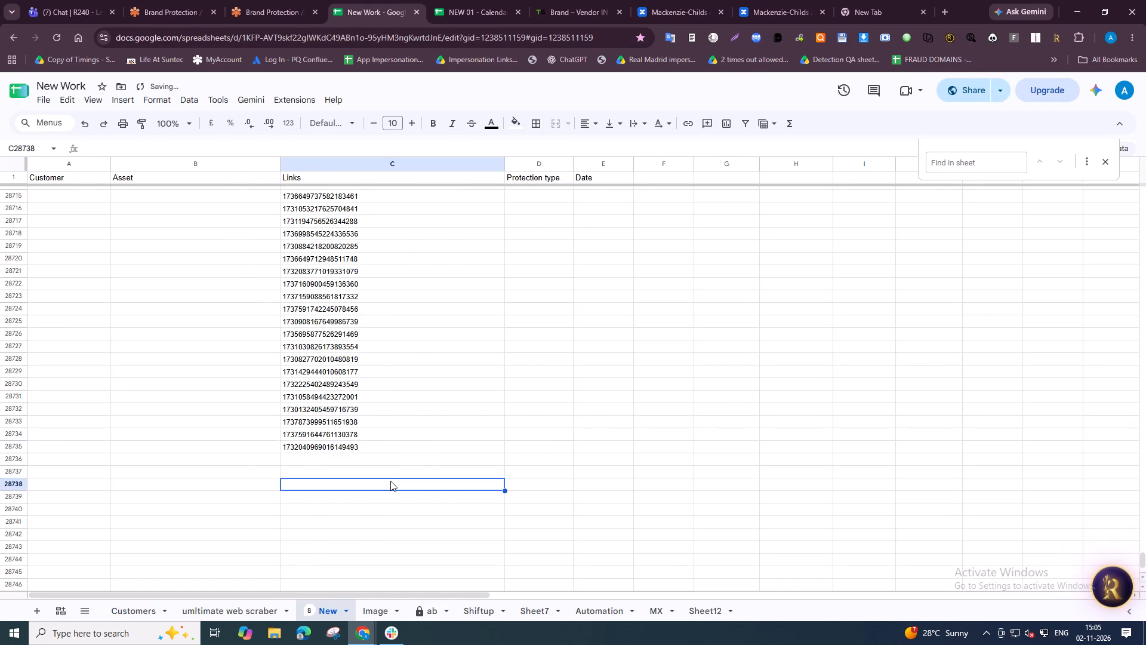
pyautogui.click(281, 425)
pyautogui.click(281, 431)
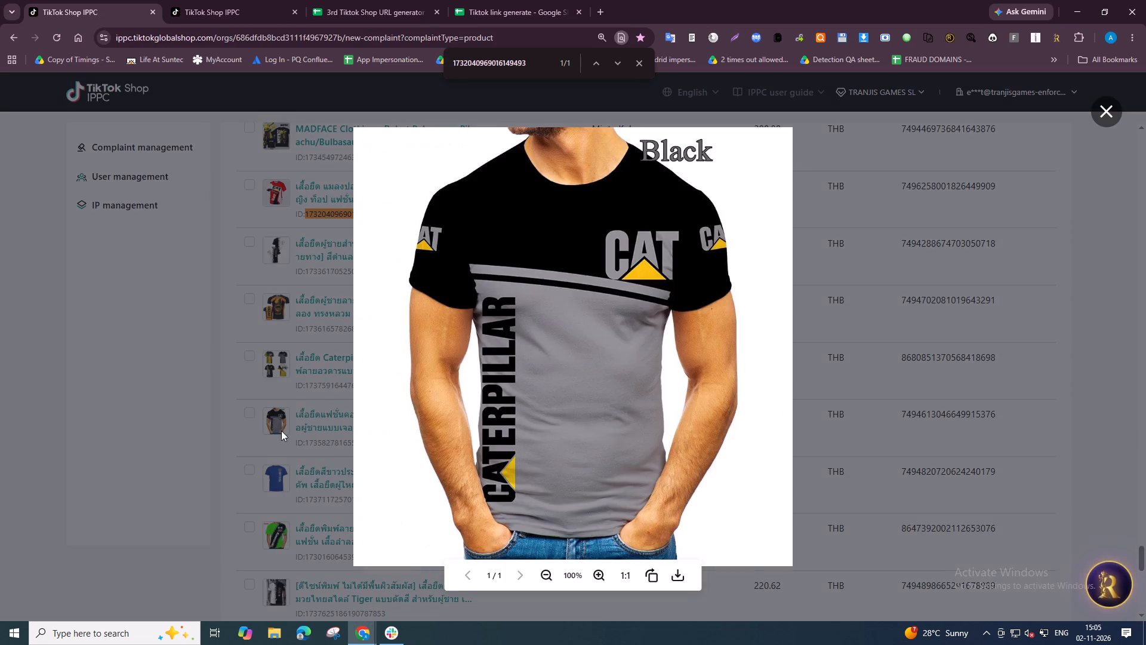
pyautogui.doubleClick(338, 444)
pyautogui.hotkey('ctrl', 'c')
pyautogui.hotkey('alt', 'Tab')
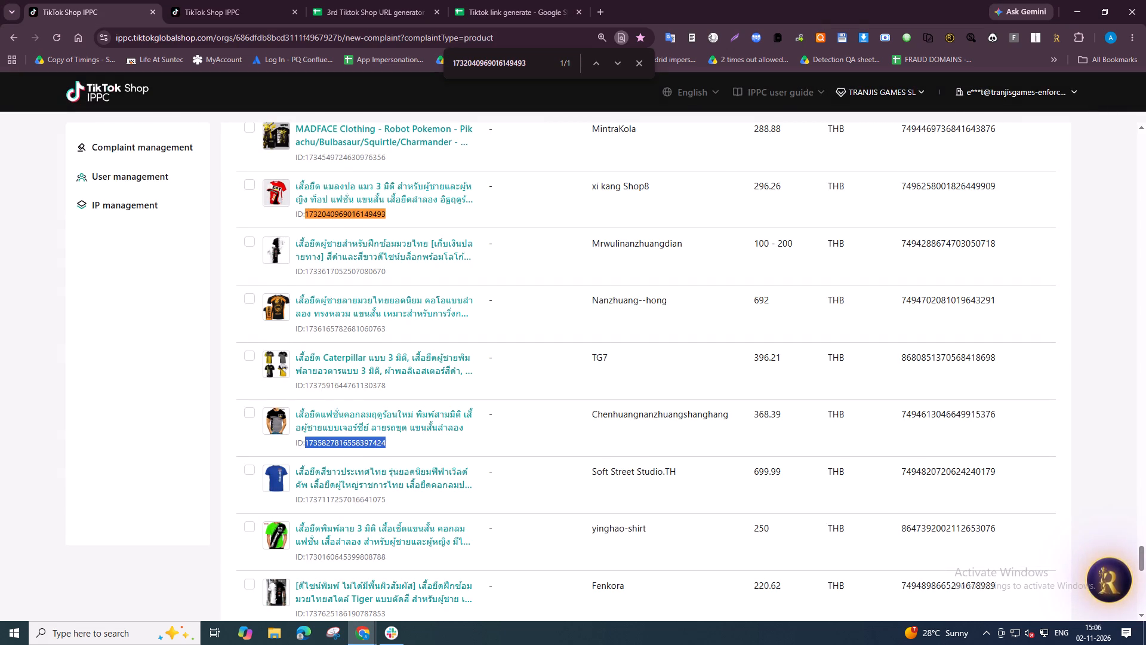
pyautogui.click(345, 463)
pyautogui.hotkey('ctrl', 'v')
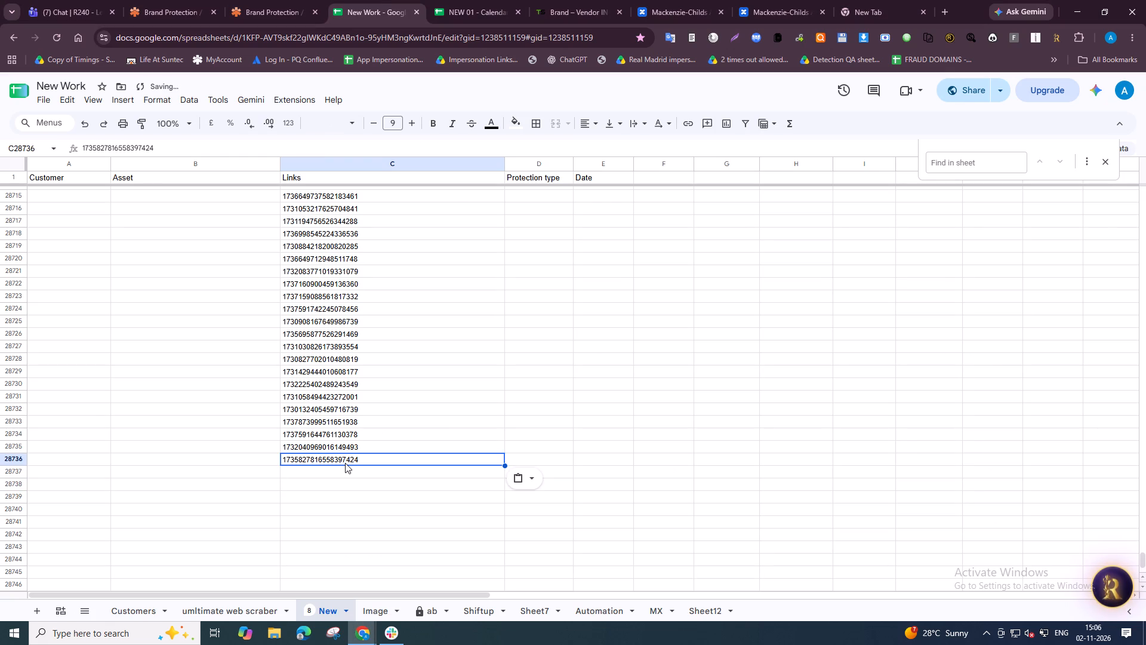
# Preview the images of the Soft Street Studio.TH, yinghao-shirt and Fenkora shirt listings for Caterpillar branding.
pyautogui.hotkey('alt', 'Tab')
pyautogui.scroll(-2, 388, 450)
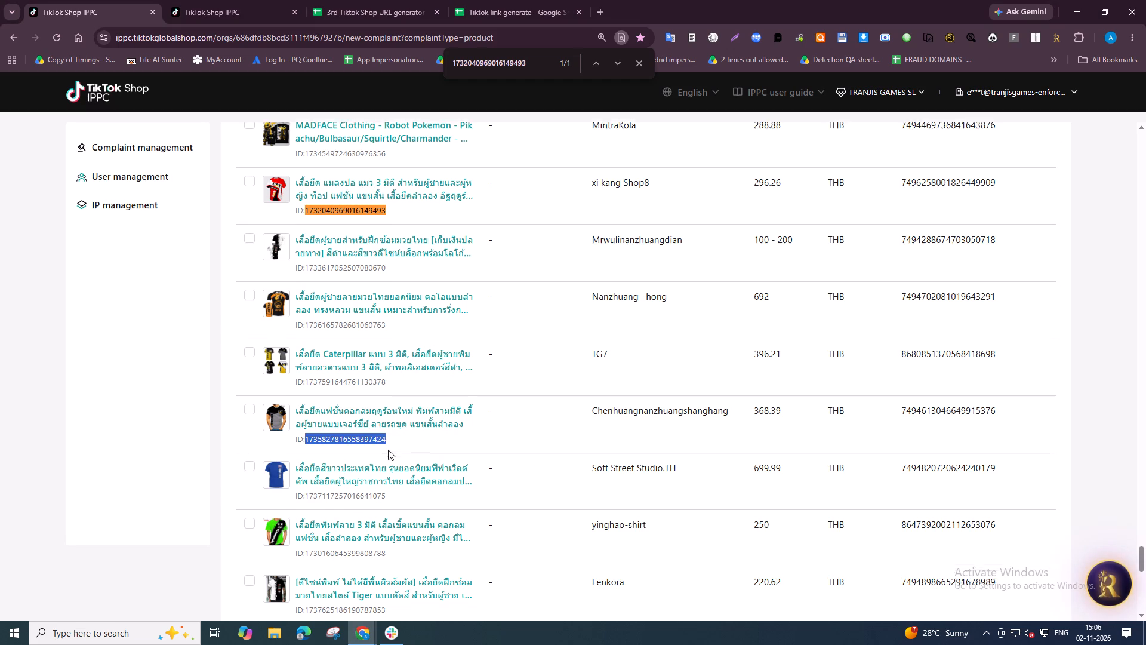
pyautogui.scroll(-2, 388, 450)
pyautogui.click(274, 252)
pyautogui.click(274, 265)
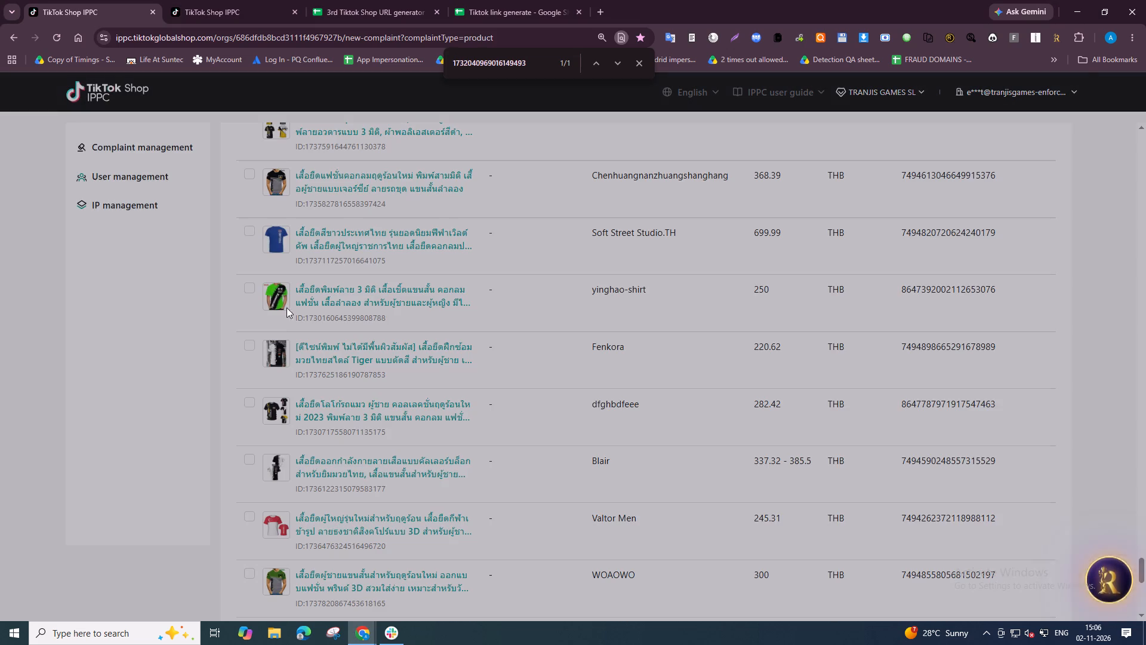
pyautogui.click(282, 308)
pyautogui.click(282, 308)
pyautogui.click(281, 359)
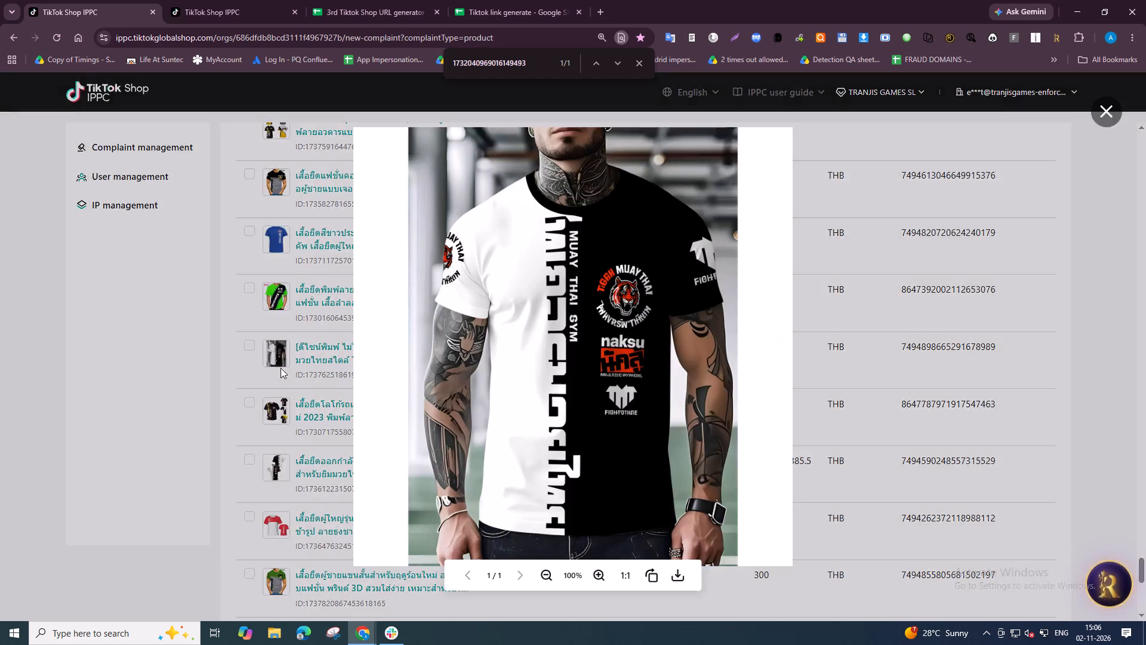
pyautogui.click(281, 368)
pyautogui.click(285, 421)
pyautogui.click(286, 429)
pyautogui.doubleClick(329, 437)
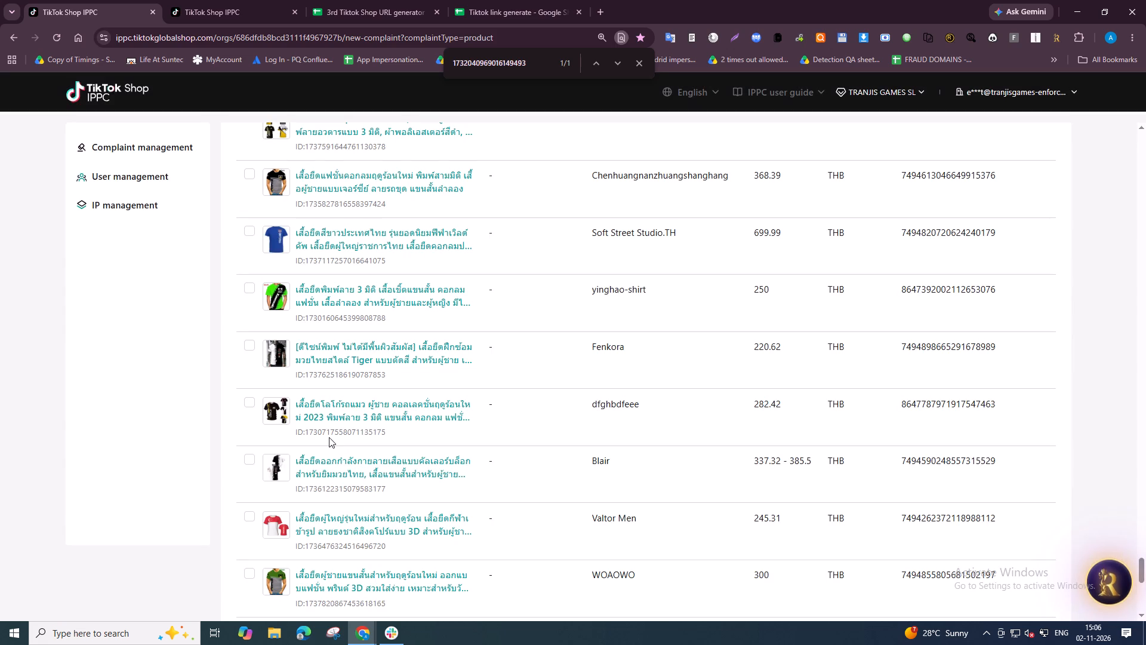
pyautogui.hotkey('ctrl', 'c')
pyautogui.hotkey('alt', 'Tab')
pyautogui.click(341, 480)
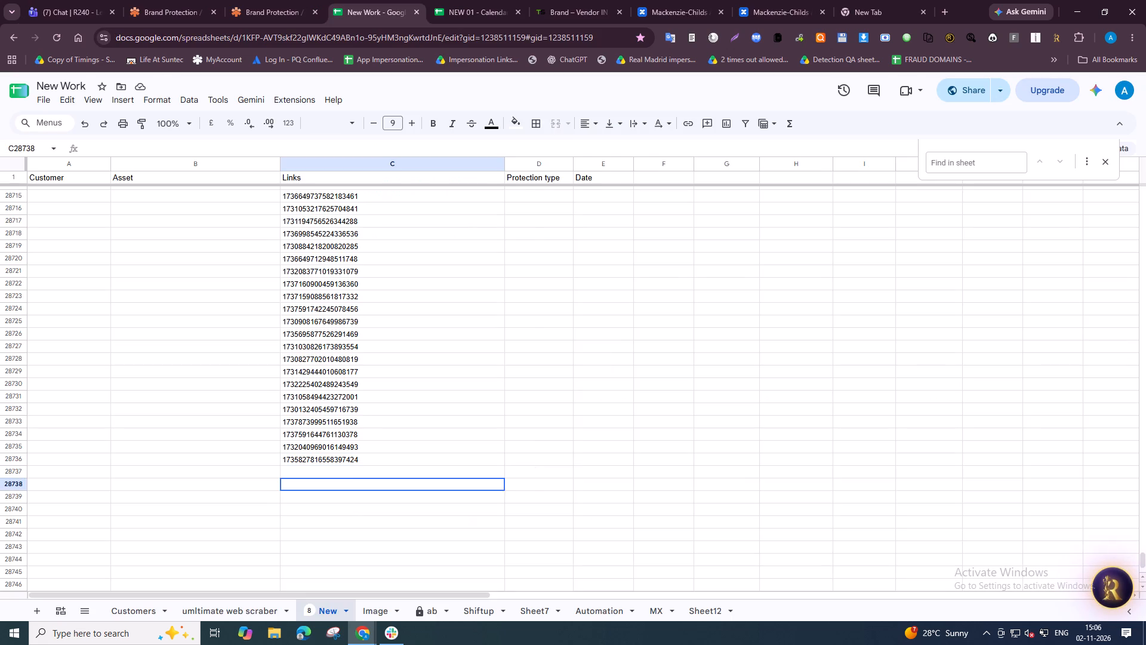
pyautogui.hotkey('ctrl', 'v')
pyautogui.hotkey('alt', 'Tab')
pyautogui.scroll(-4, 393, 421)
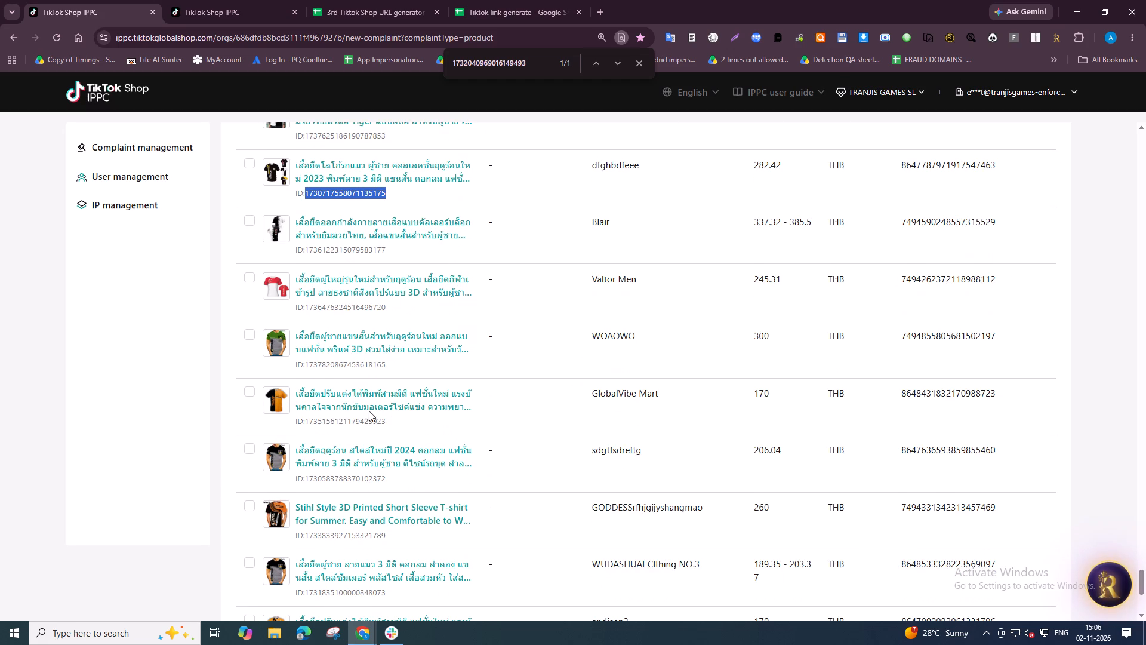
pyautogui.click(273, 299)
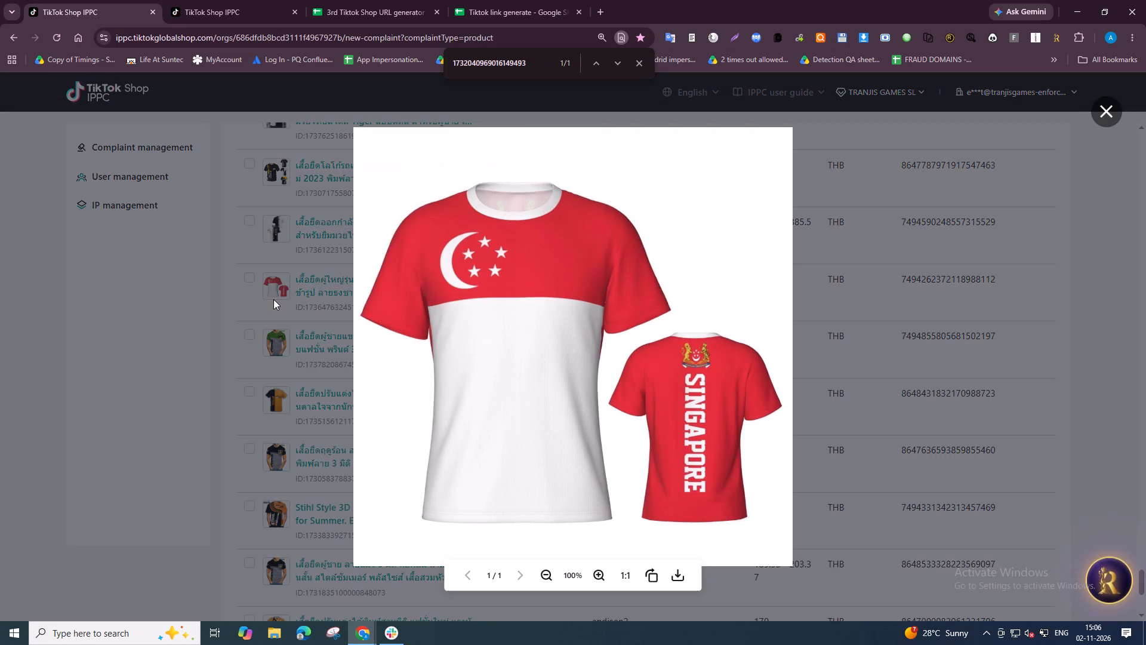
pyautogui.click(273, 299)
pyautogui.click(274, 343)
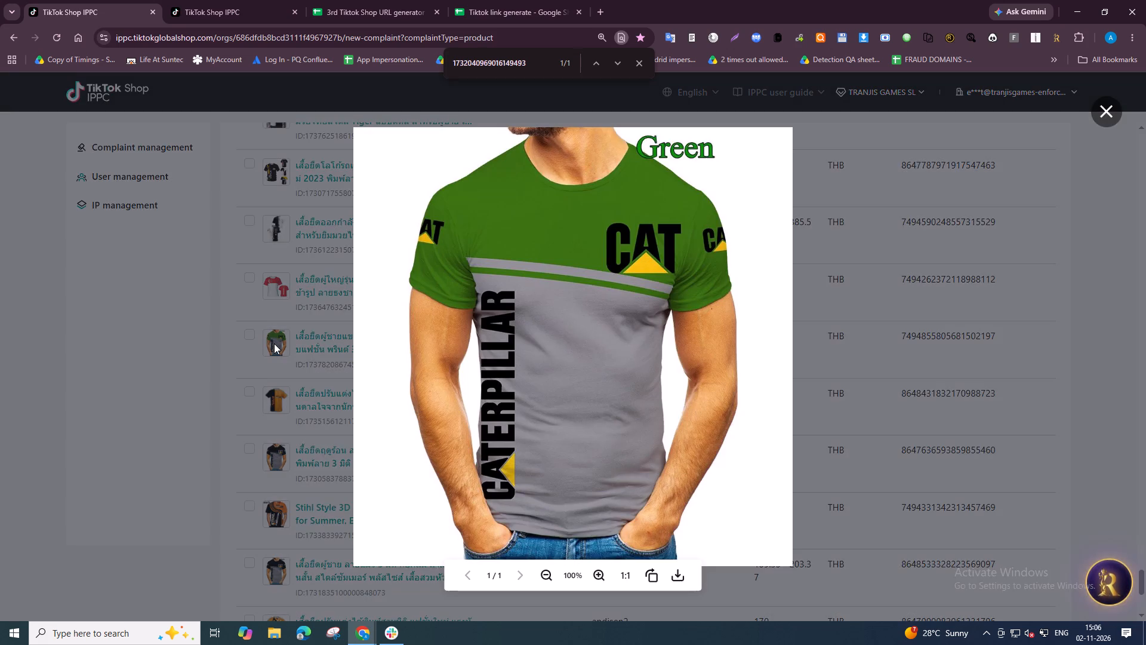
pyautogui.click(274, 343)
pyautogui.doubleClick(325, 364)
pyautogui.hotkey('ctrl', 'c')
pyautogui.hotkey('alt', 'Tab')
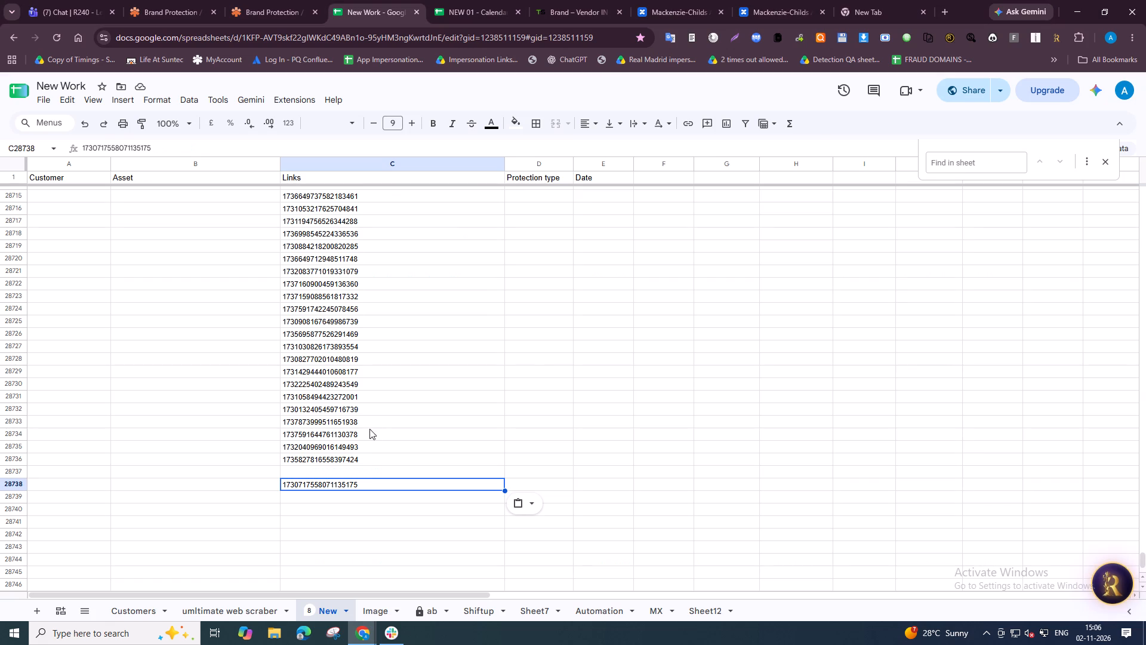
pyautogui.click(362, 472)
pyautogui.hotkey('ctrl', 'v')
pyautogui.click(372, 521)
pyautogui.hotkey('alt', 'Tab')
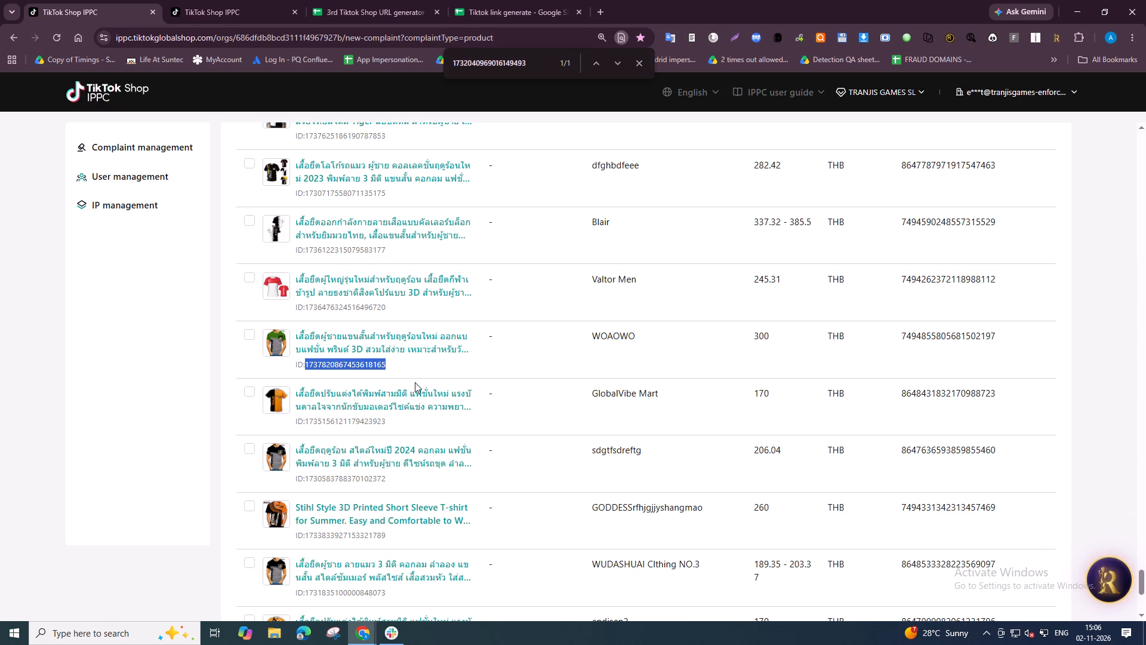
pyautogui.click(281, 409)
pyautogui.click(281, 409)
pyautogui.doubleClick(327, 486)
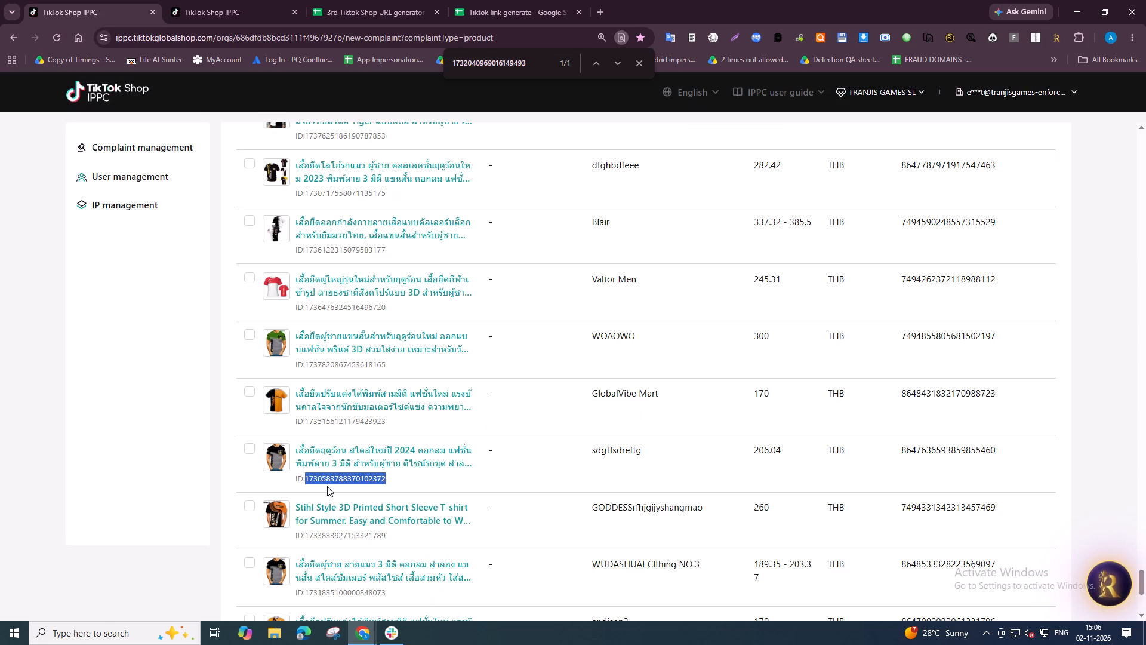
pyautogui.hotkey('ctrl', 'c')
pyautogui.hotkey('alt', 'Tab')
pyautogui.click(327, 503)
pyautogui.hotkey('ctrl', 'v')
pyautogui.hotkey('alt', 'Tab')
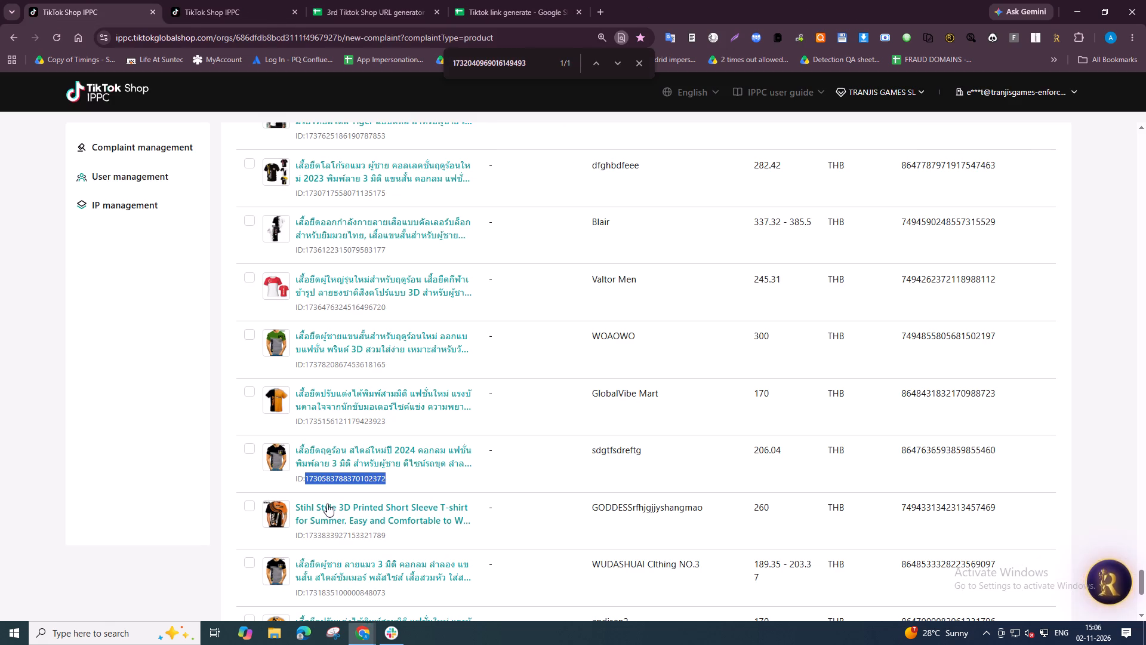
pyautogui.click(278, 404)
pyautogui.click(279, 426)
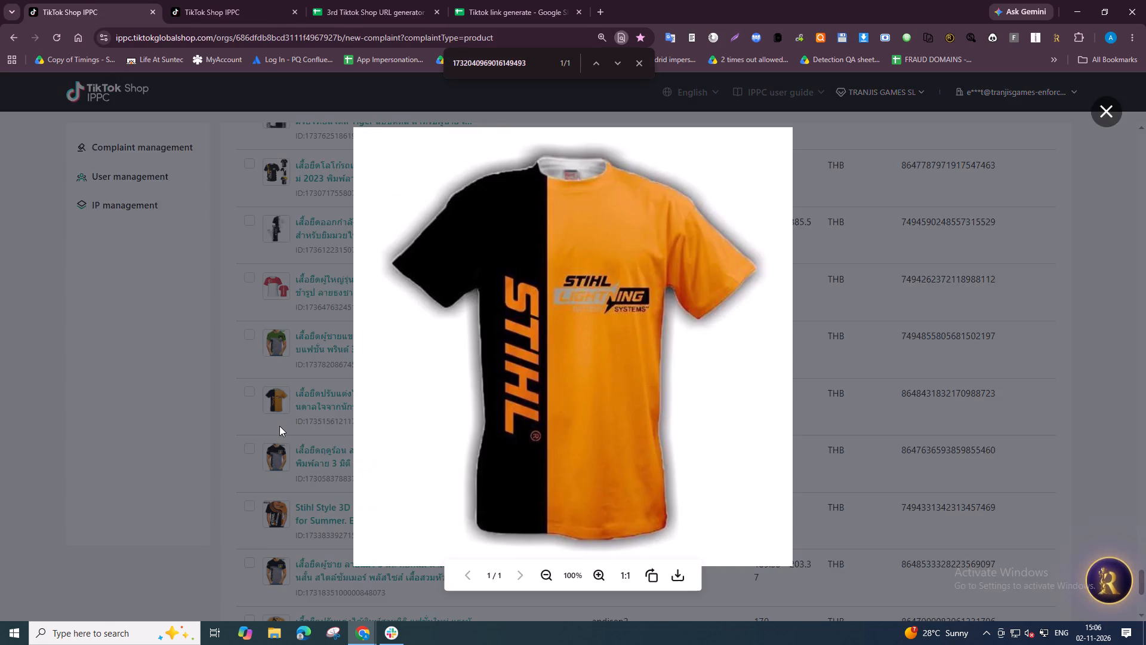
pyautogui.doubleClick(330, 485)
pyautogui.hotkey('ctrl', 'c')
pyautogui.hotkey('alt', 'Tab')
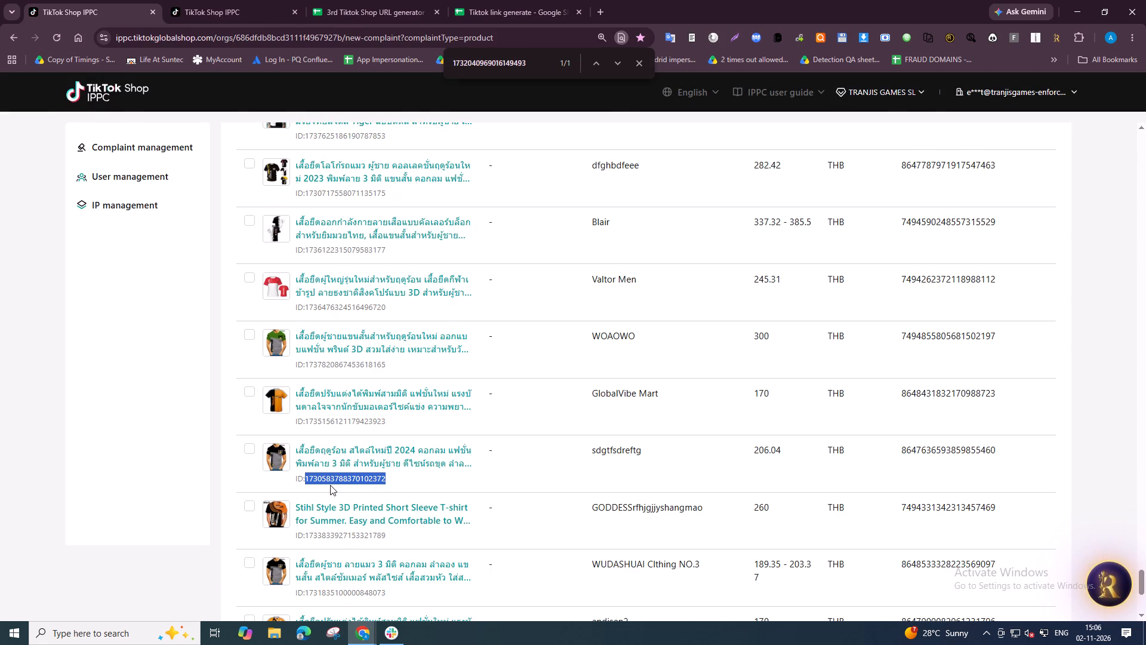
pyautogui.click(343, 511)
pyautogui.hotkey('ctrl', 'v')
pyautogui.hotkey('alt', 'Tab')
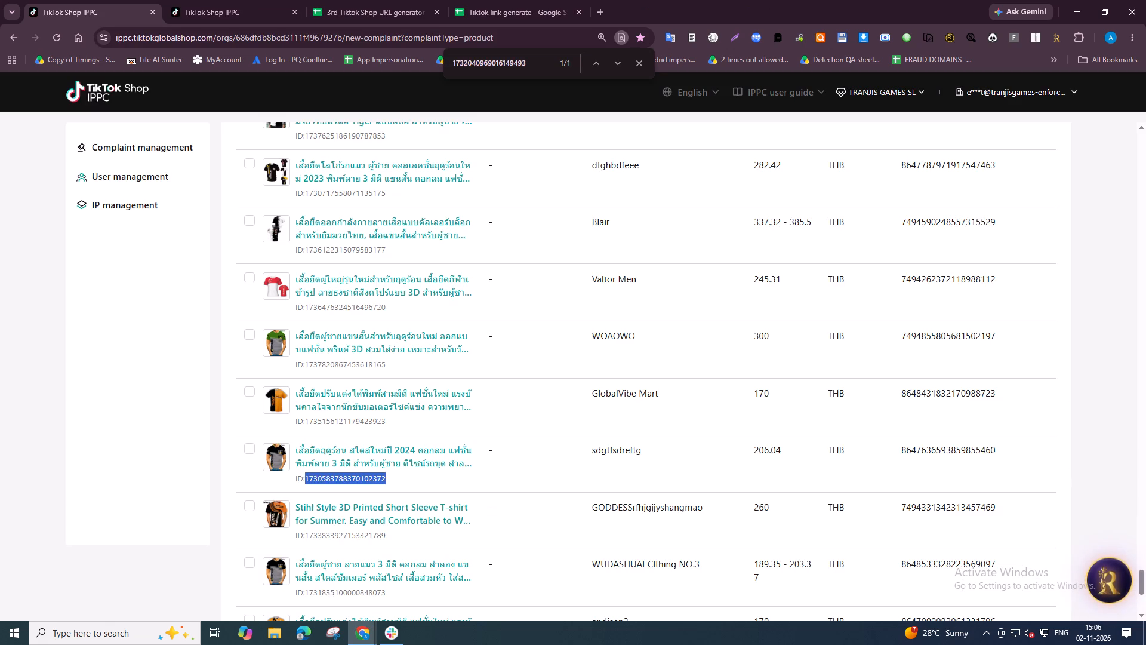
pyautogui.doubleClick(330, 589)
pyautogui.hotkey('ctrl', 'c')
pyautogui.hotkey('alt', 'Tab')
pyautogui.hotkey('ctrl', 'v')
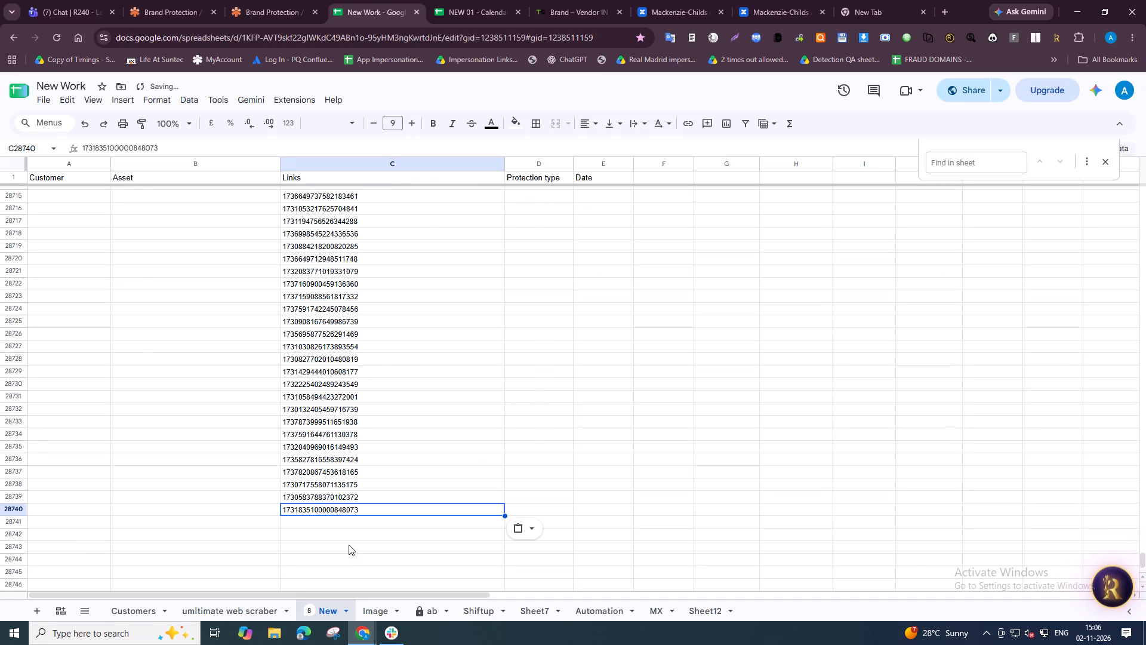
pyautogui.click(349, 545)
pyautogui.hotkey('alt', 'Tab')
pyautogui.scroll(-5, 377, 444)
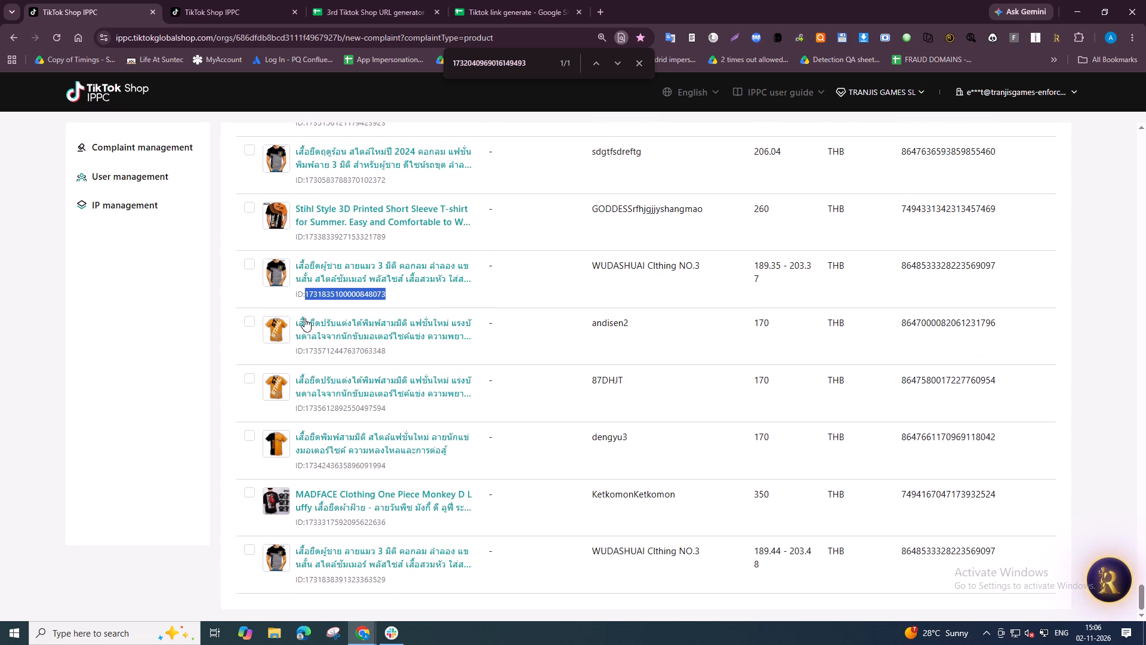
pyautogui.click(278, 286)
pyautogui.click(181, 398)
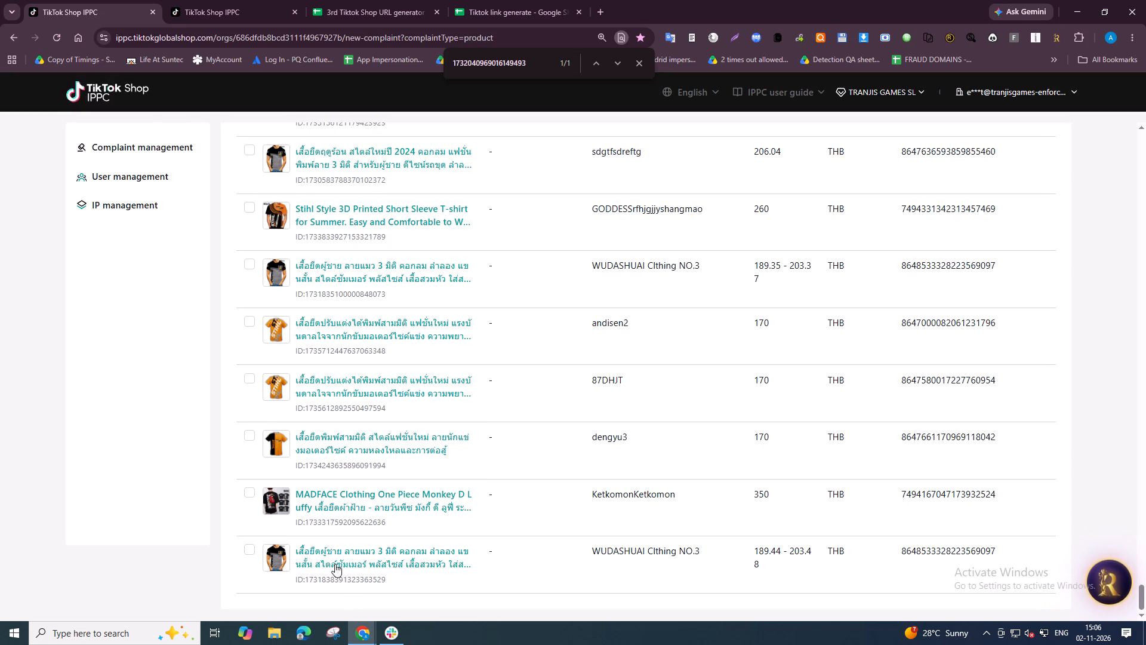
pyautogui.doubleClick(341, 585)
pyautogui.hotkey('ctrl', 'c')
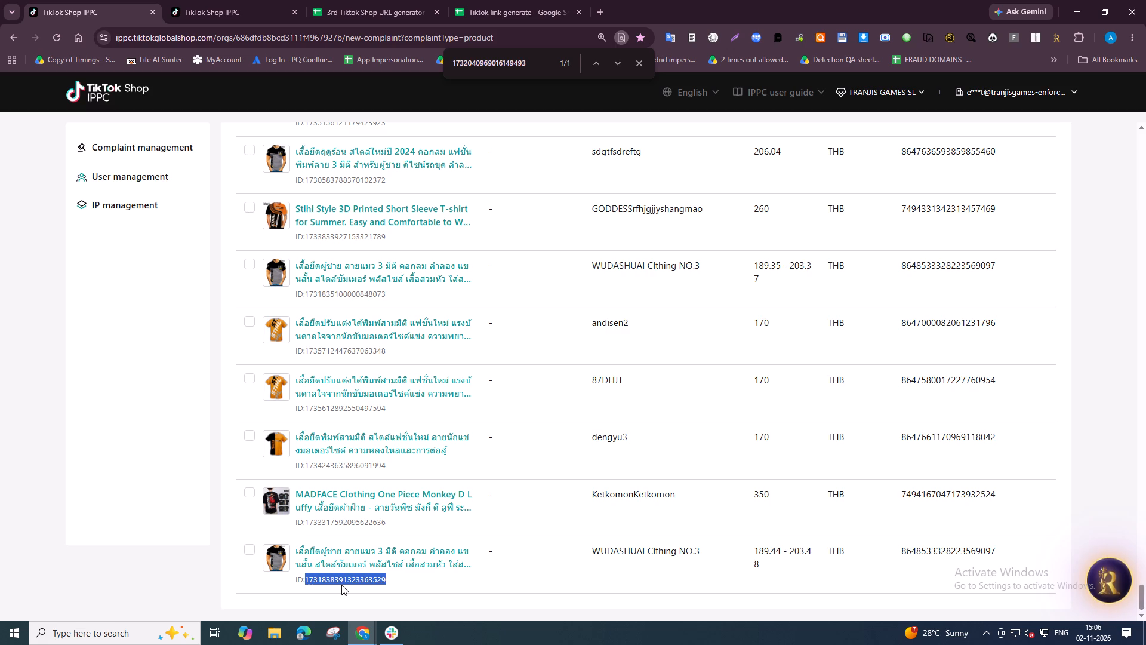
pyautogui.hotkey('ctrl', 'c')
pyautogui.hotkey('alt', 'Tab')
pyautogui.click(336, 524)
pyautogui.hotkey('ctrl', 'v')
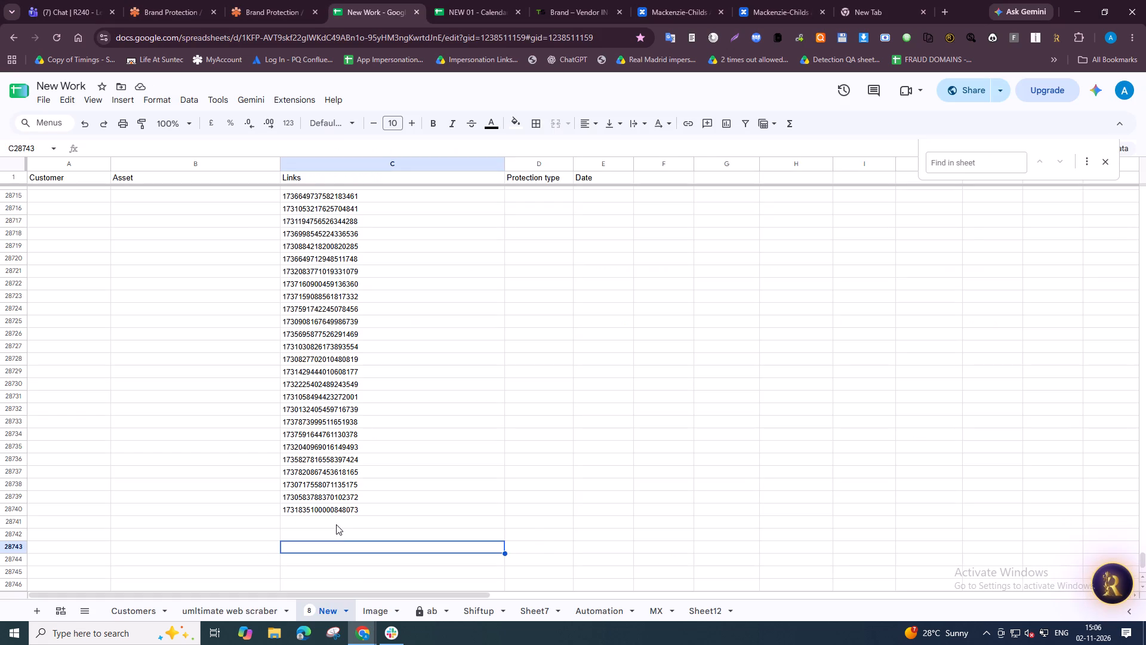
# Copy the collected product IDs in Links cells C28703 to C28741 and paste them as values into Sheet7 starting at cell B905.
pyautogui.hotkey('ctrl', 'shift', 'Up')
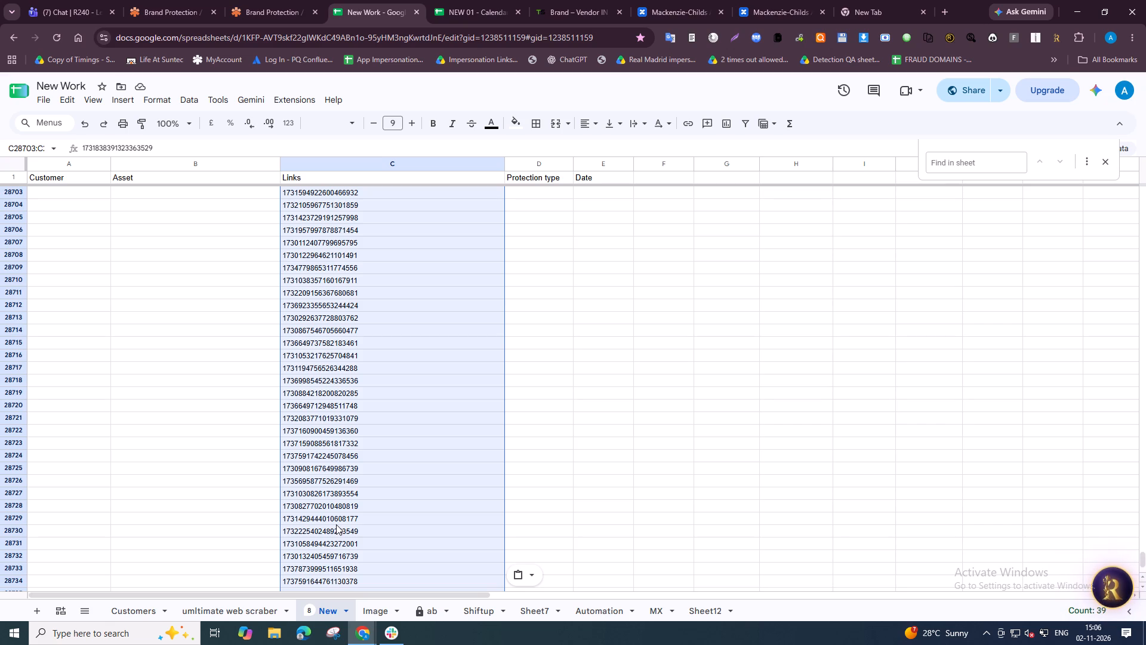
pyautogui.hotkey('alt', 'Tab')
pyautogui.scroll(-4, 336, 524)
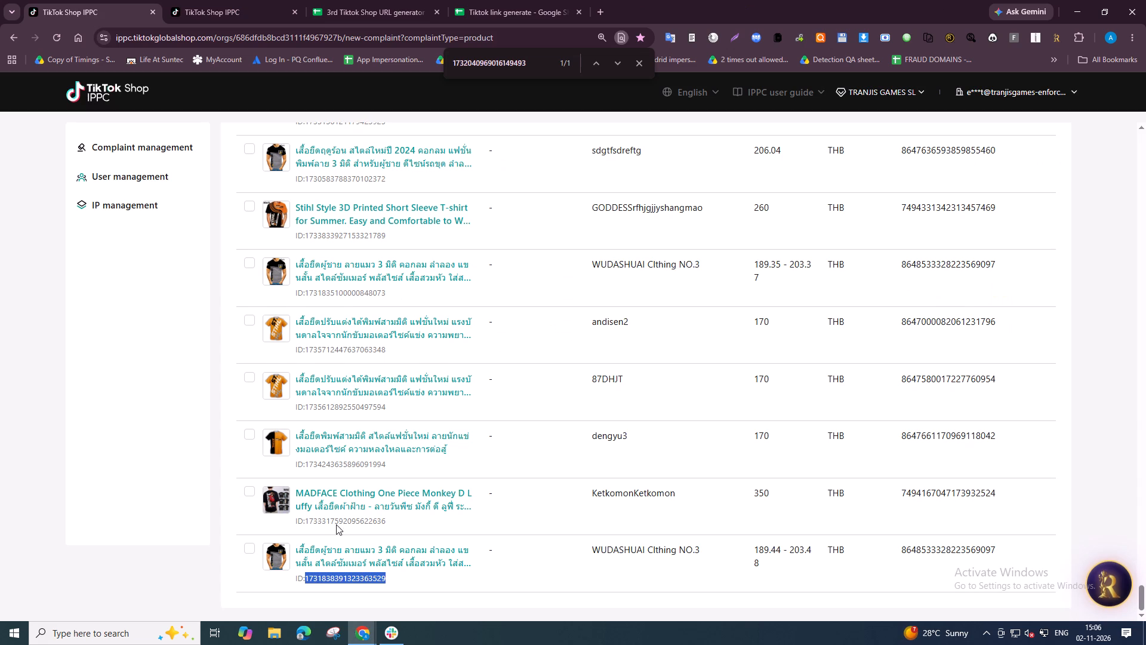
pyautogui.hotkey('alt', 'Tab')
pyautogui.scroll(-4, 332, 527)
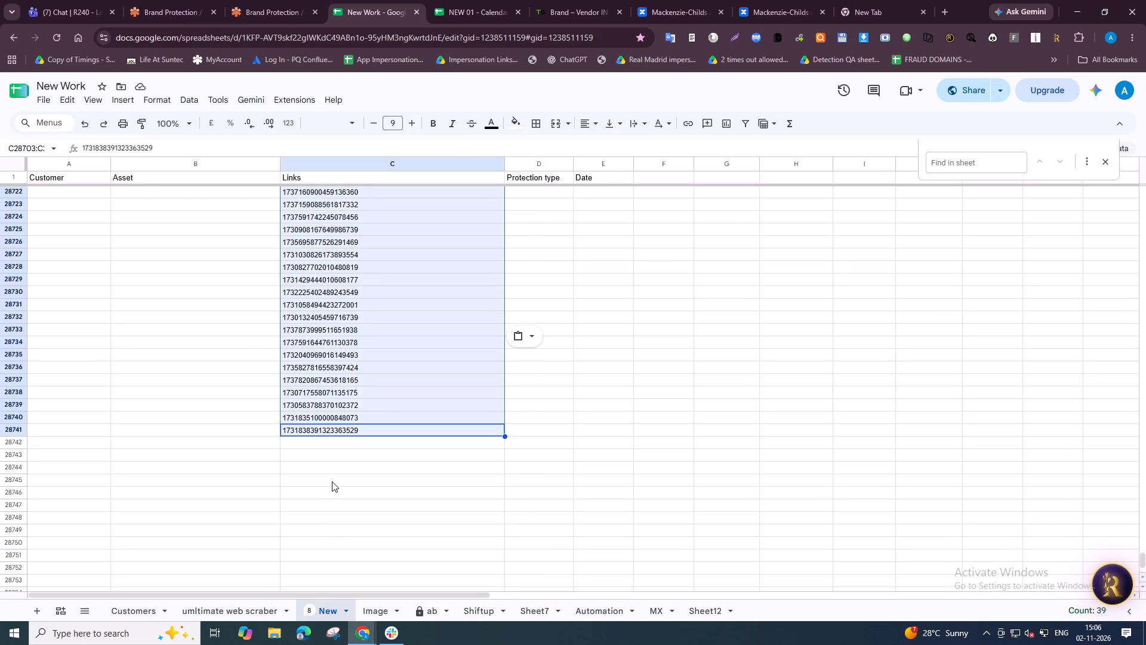
pyautogui.press('Up')
pyautogui.press('Down')
pyautogui.hotkey('ctrl', 'shift', 'Up')
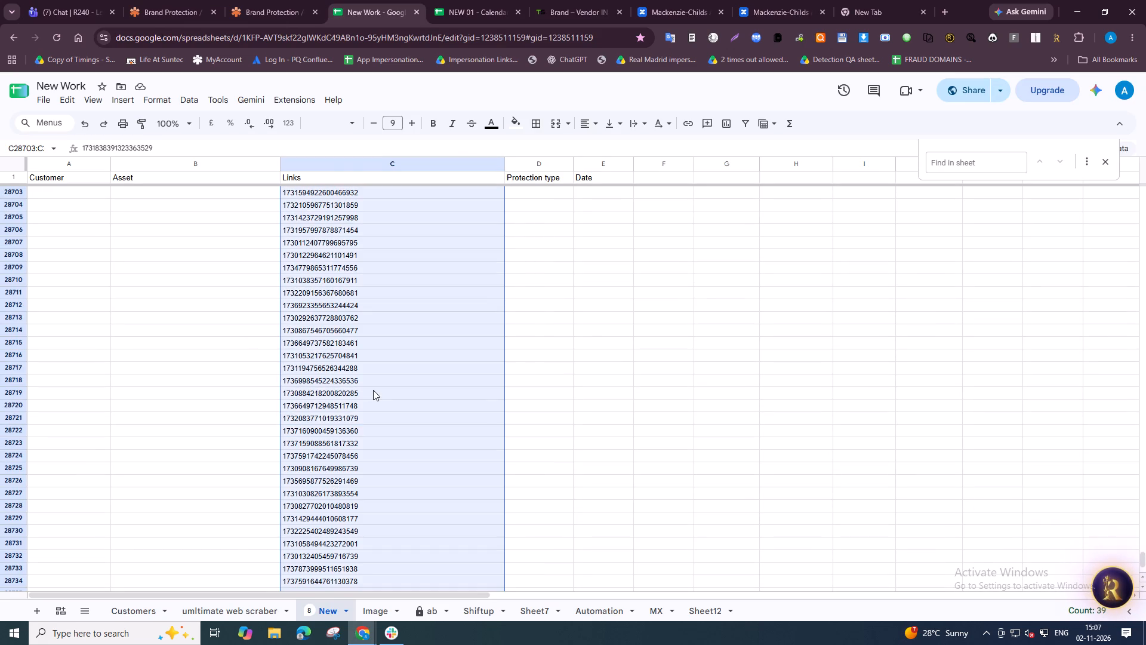
pyautogui.scroll(-2, 374, 389)
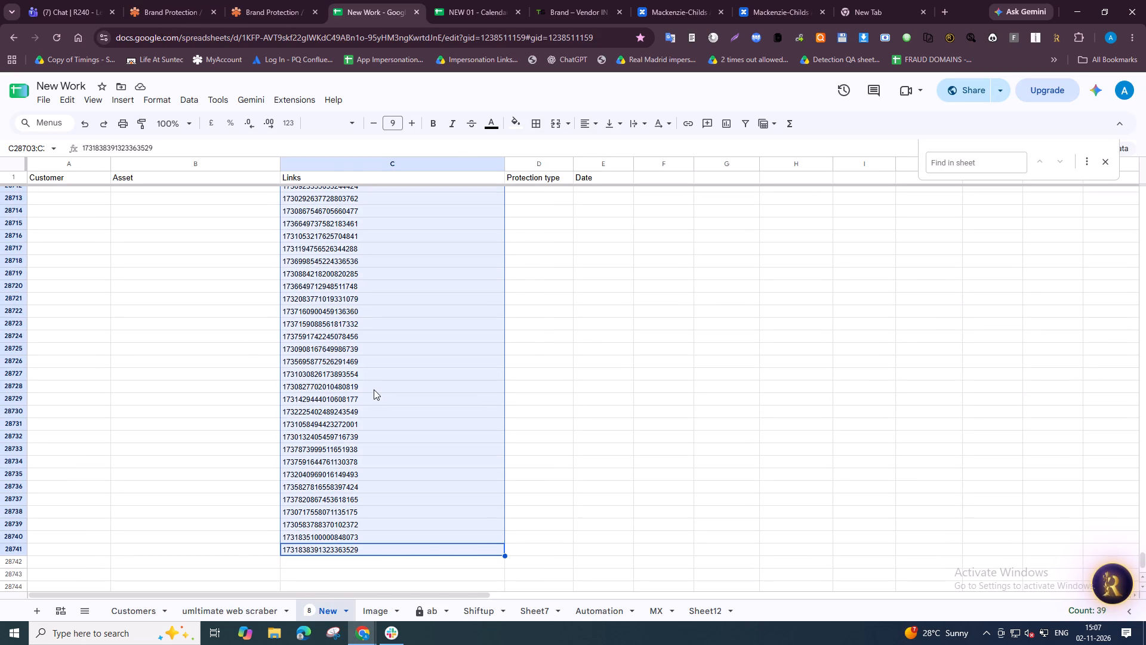
pyautogui.hotkey('ctrl', 'c')
pyautogui.click(553, 612)
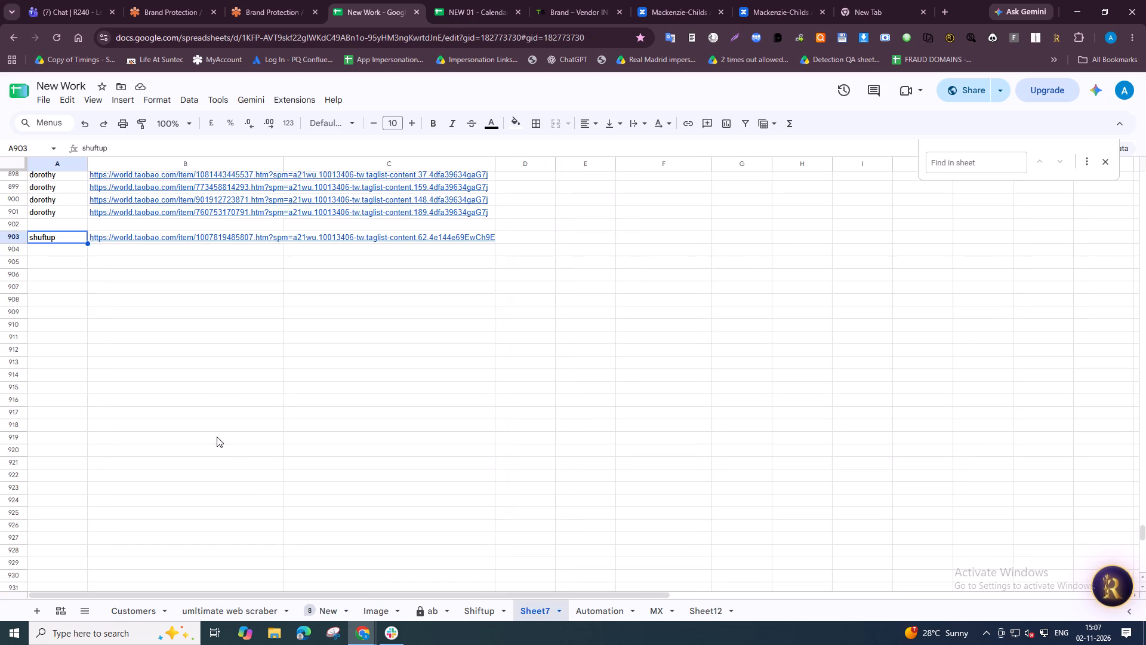
pyautogui.click(222, 394)
pyautogui.hotkey('ctrl', 'Up')
pyautogui.press('Down')
pyautogui.press('Down')
pyautogui.hotkey('ctrl', 'shift', 'v')
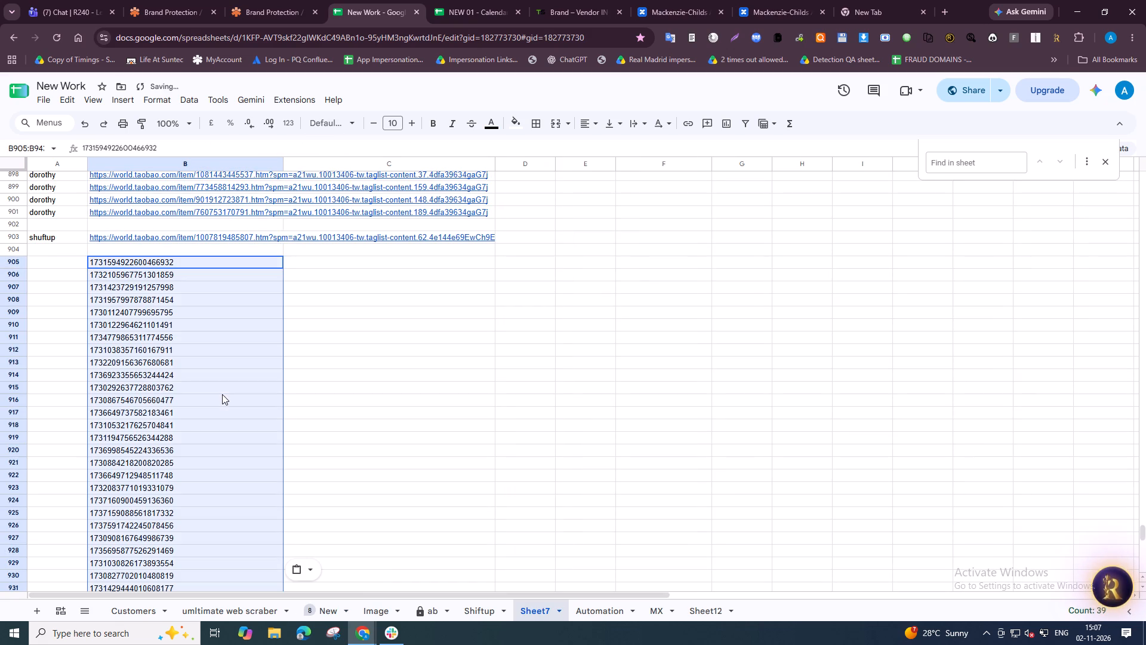
# Label the pasted product IDs in Sheet7 as "caterpillar tshirt" throughout cells A905 to A943.
pyautogui.press('Left')
pyautogui.write('cater')
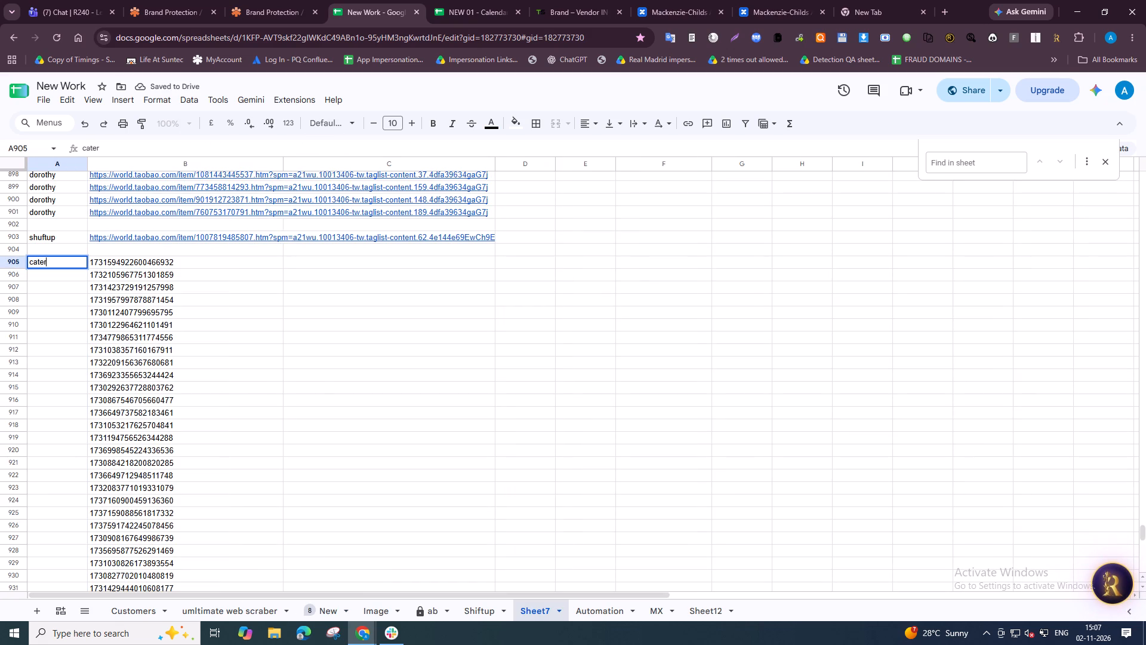
pyautogui.write('pillar')
pyautogui.press('space')
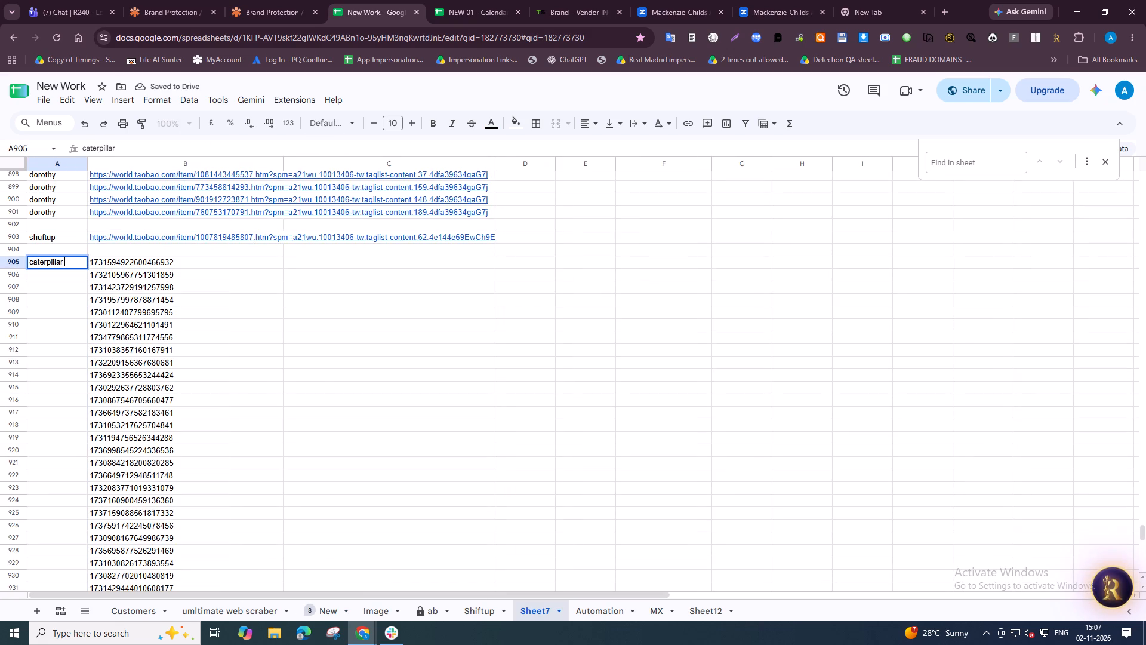
pyautogui.press('Right')
pyautogui.press('Left')
pyautogui.write('caterpillar tshirt')
pyautogui.press('Right')
pyautogui.hotkey('ctrl', 'Down')
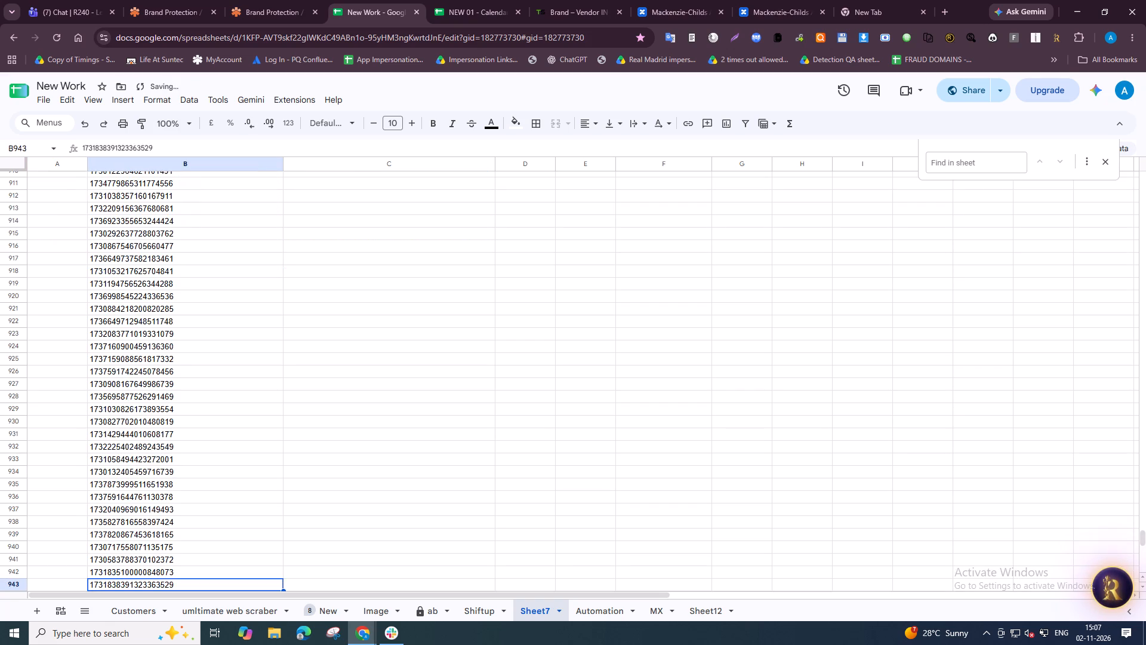
pyautogui.press('Left')
pyautogui.hotkey('ctrl', 'shift', 'Up')
pyautogui.hotkey('ctrl', 'd')
pyautogui.hotkey('ctrl', 'Up')
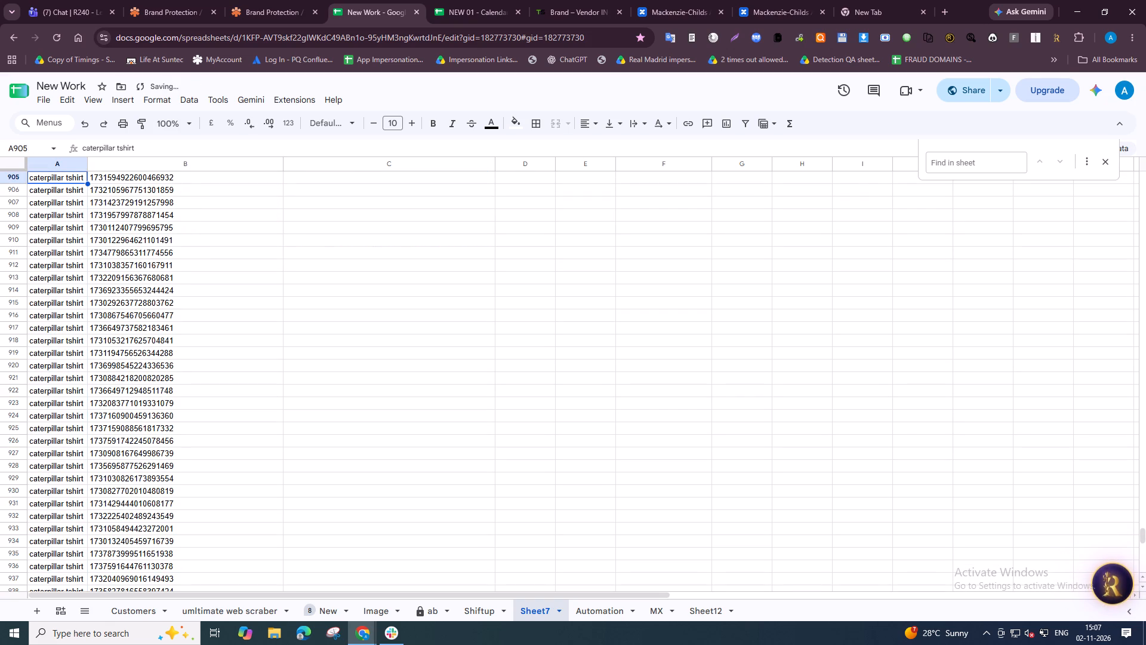
# Enter the current date 02/11/2026 in cell C905 and fill it down to C943 beside the product IDs.
pyautogui.press('Right')
pyautogui.press('Right')
pyautogui.hotkey('ctrl', ';')
pyautogui.press('Left')
pyautogui.hotkey('ctrl', 'Down')
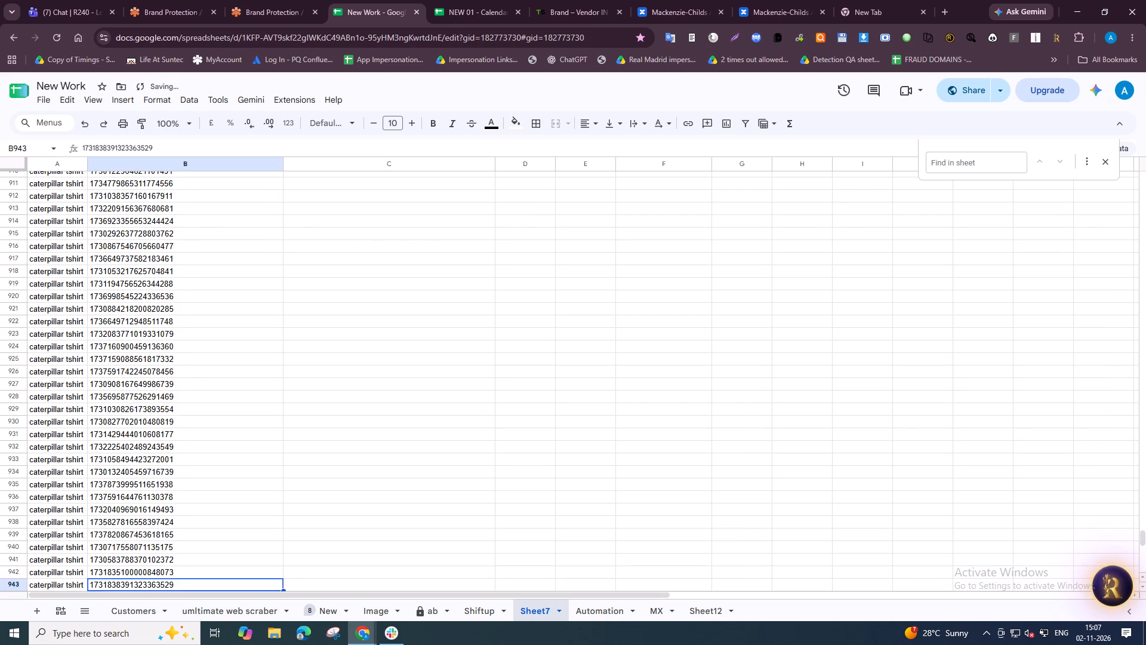
pyautogui.press('Right')
pyautogui.hotkey('ctrl', 'shift', 'Up')
pyautogui.hotkey('ctrl', 'd')
# Left-align the dates in column C for rows 905 to 943.
pyautogui.press('Down')
pyautogui.hotkey('ctrl', 'shift', 'Up')
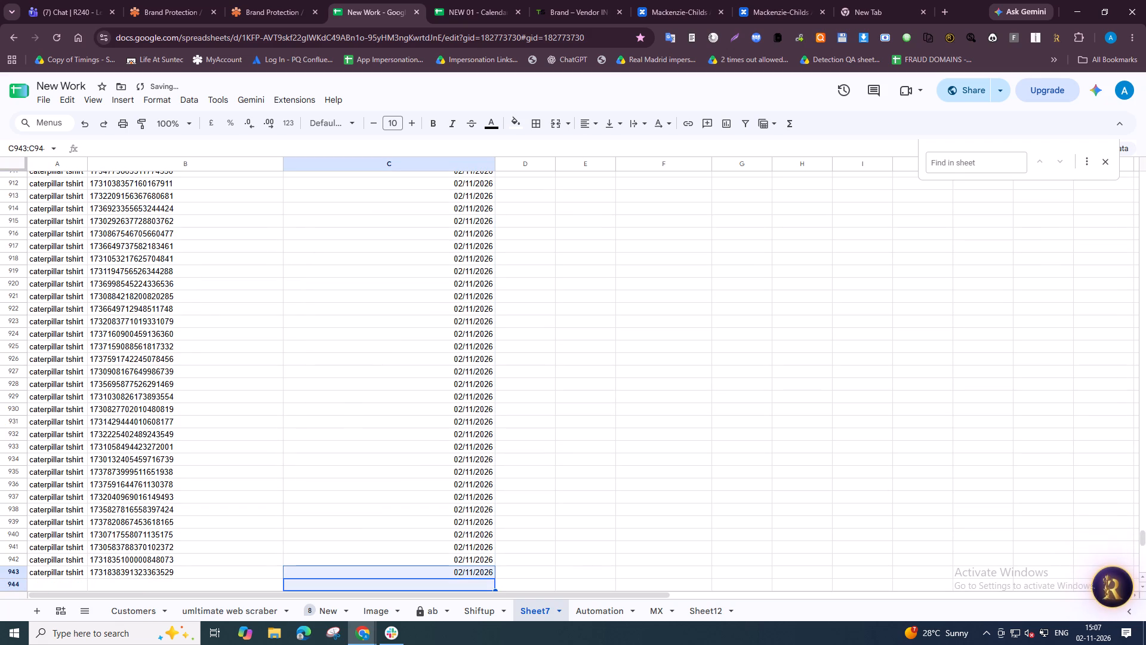
pyautogui.hotkey('ctrl', 'shift', 'Up')
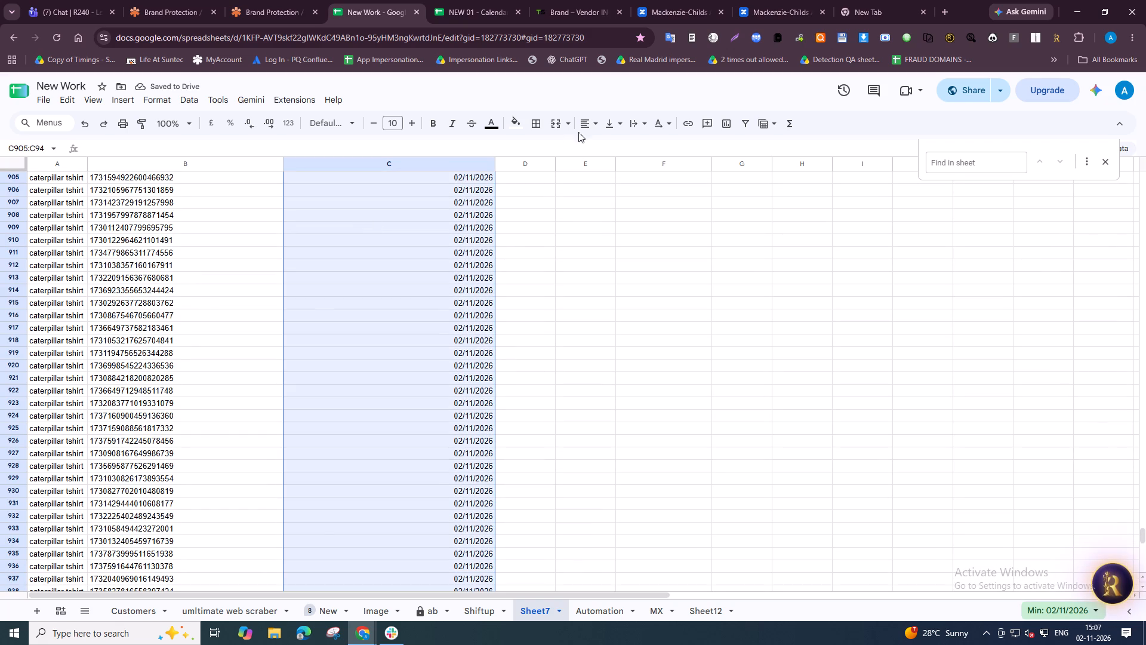
pyautogui.click(581, 127)
pyautogui.click(587, 146)
pyautogui.click(233, 408)
# Clear the transferred product IDs from Links cells C28703 to C28741 in the New sheet.
pyautogui.click(337, 609)
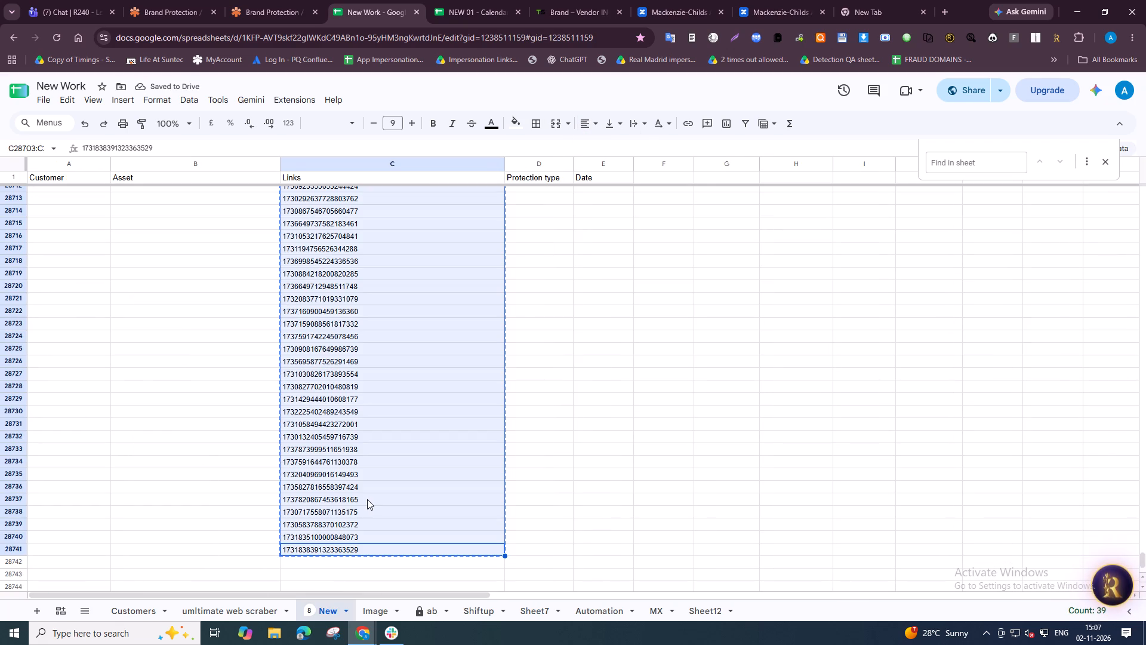
pyautogui.press('Delete')
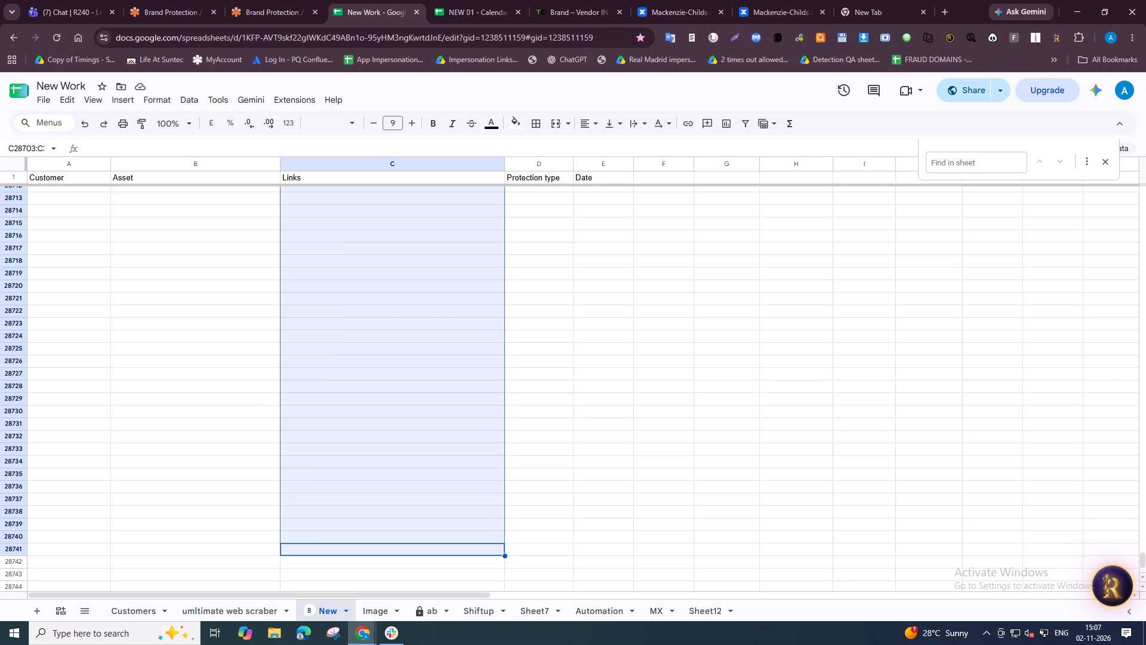
pyautogui.click(547, 507)
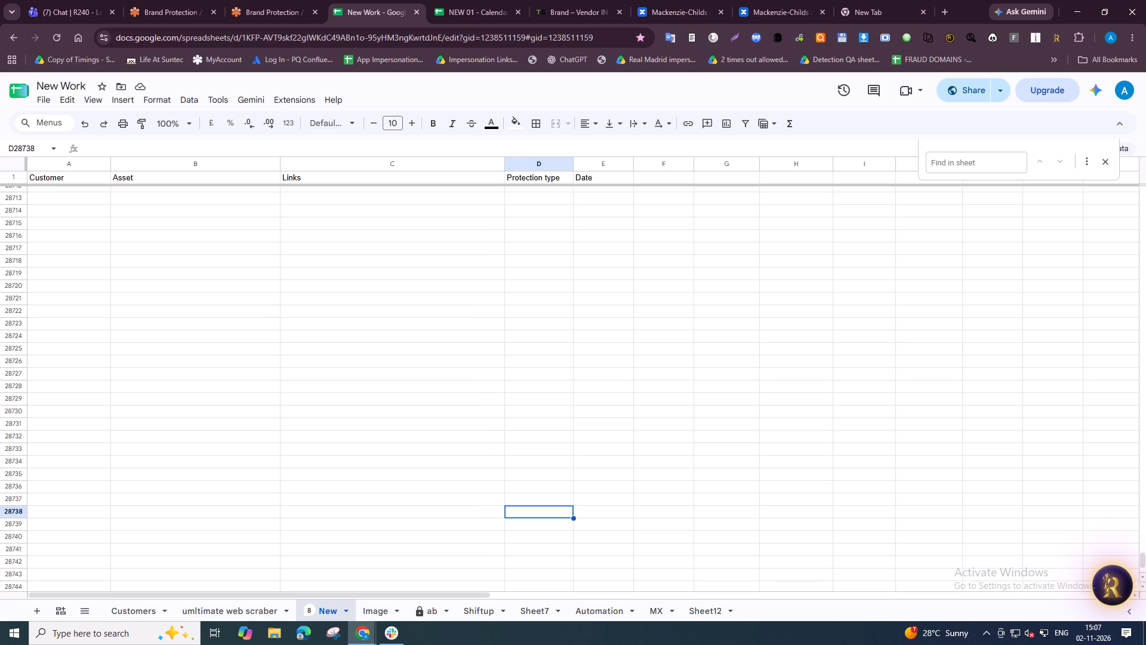
# Review the customer task schedule in the NS-2 sheet of the NEW 01 calendar spreadsheet.
pyautogui.click(438, 0)
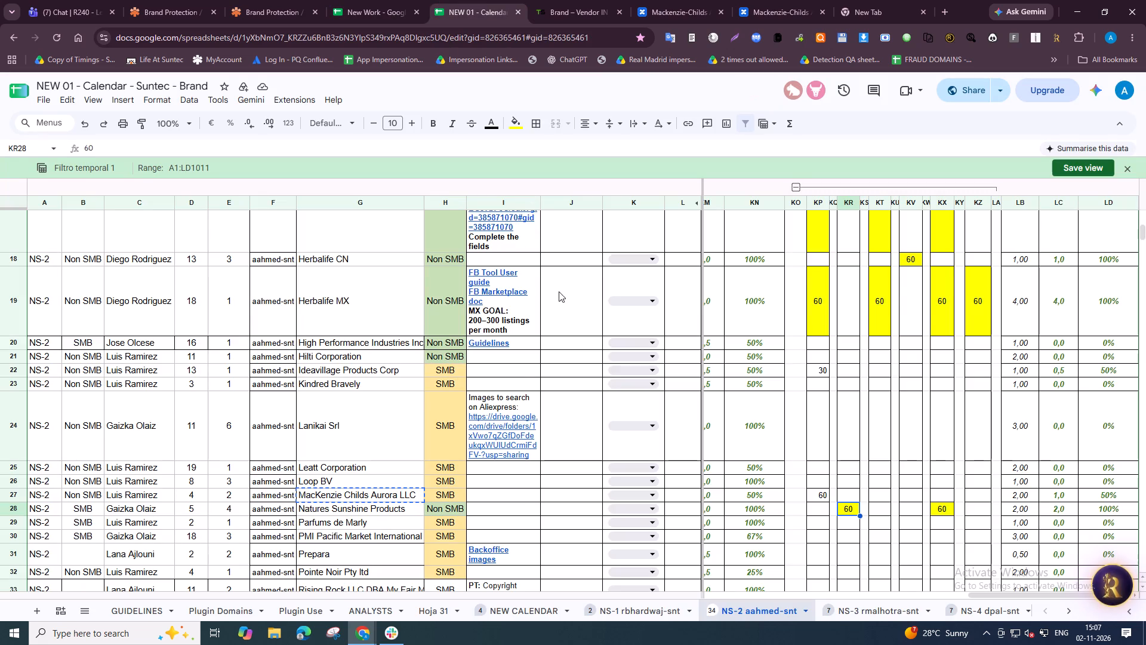
pyautogui.scroll(1, 832, 383)
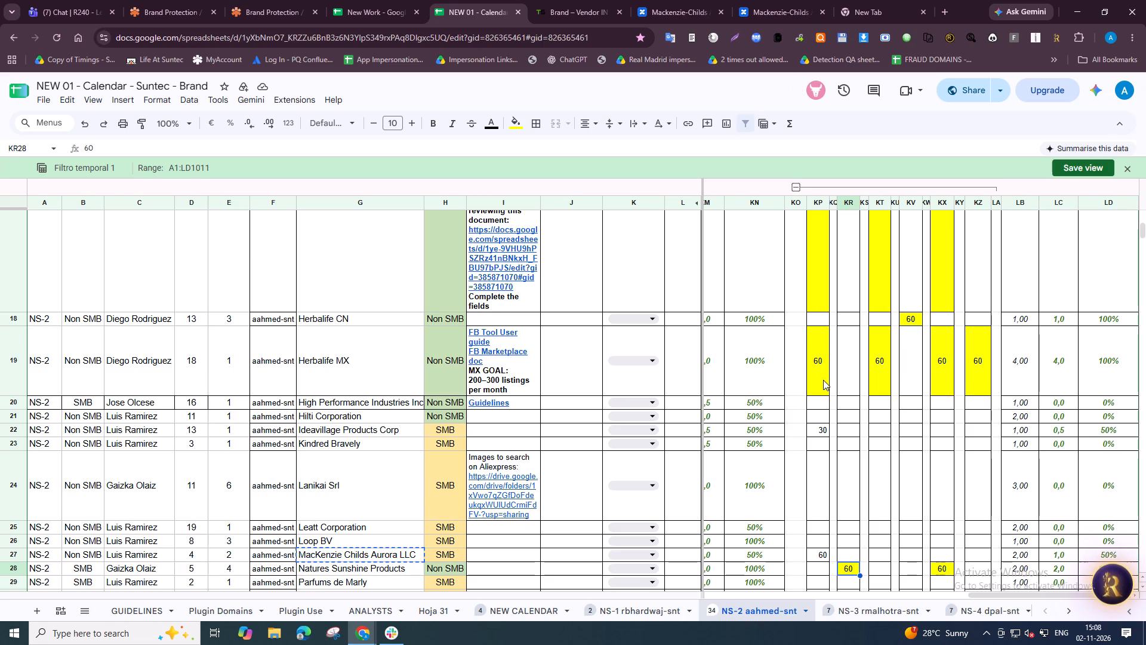
pyautogui.scroll(-2, 694, 489)
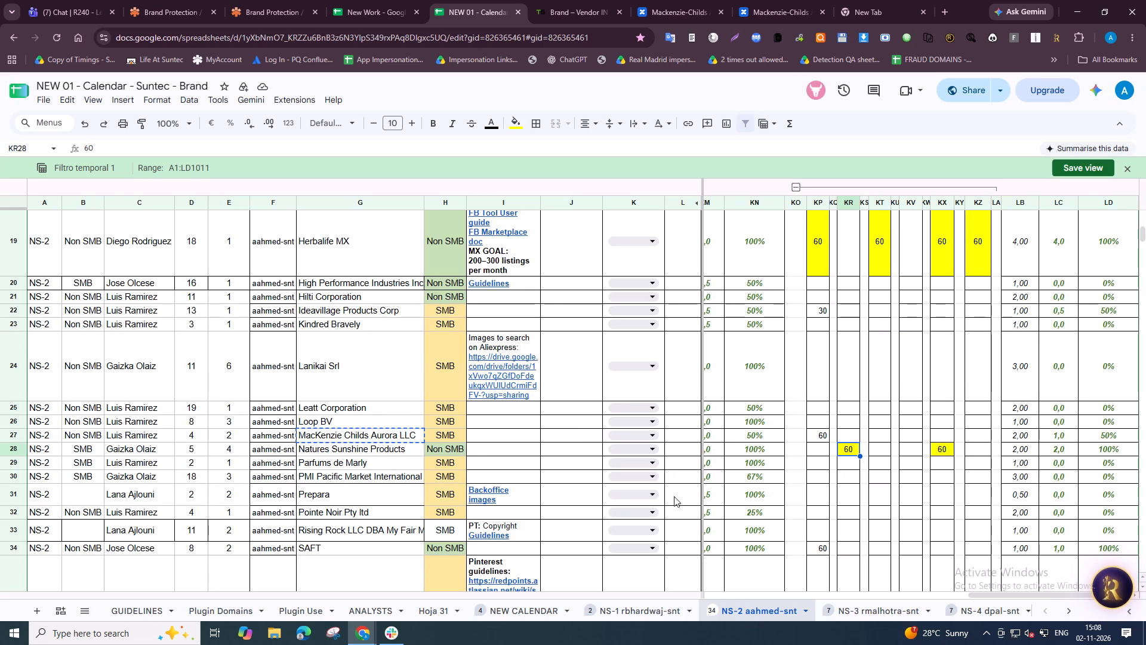
# Return to Sheet7 of New Work and copy the caterpillar lovegobuy links in cells B845 to B856.
pyautogui.click(384, 0)
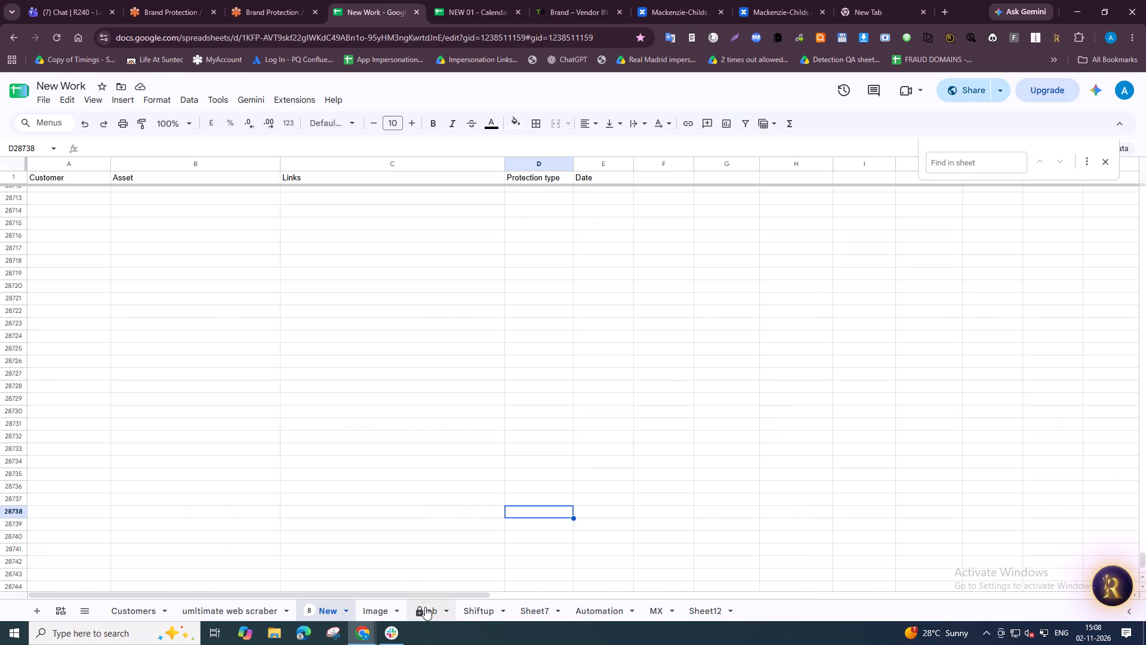
pyautogui.click(525, 615)
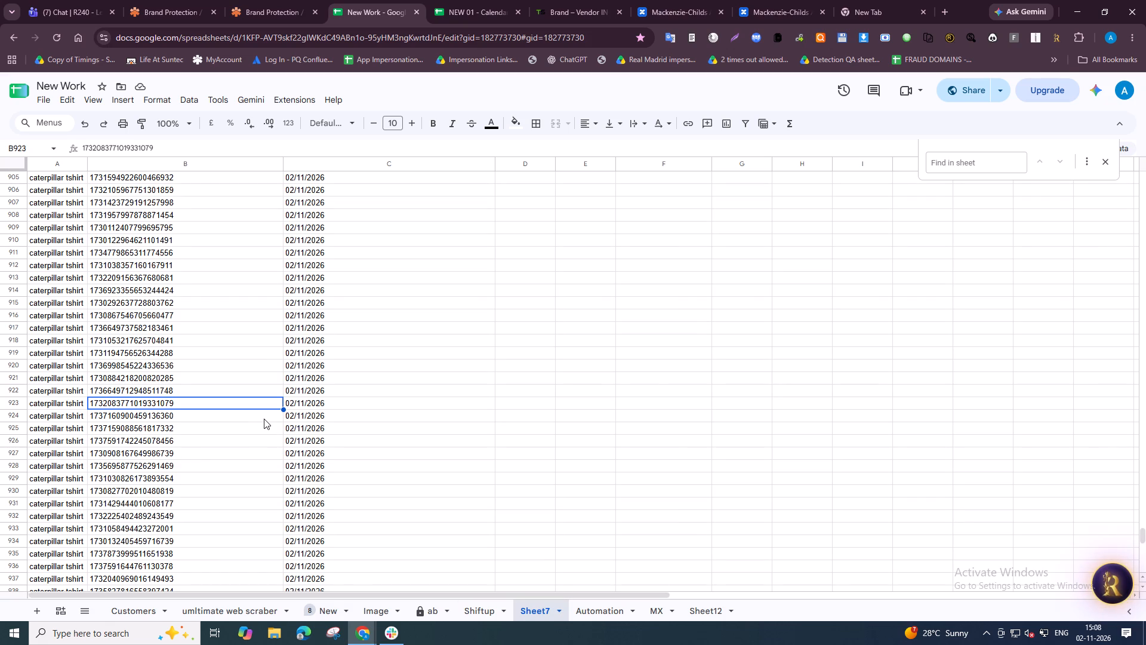
pyautogui.hotkey('ctrl', 'Up')
pyautogui.hotkey('ctrl', 'Up')
pyautogui.hotkey('ctrl', 'Up')
pyautogui.hotkey('ctrl', 'Up')
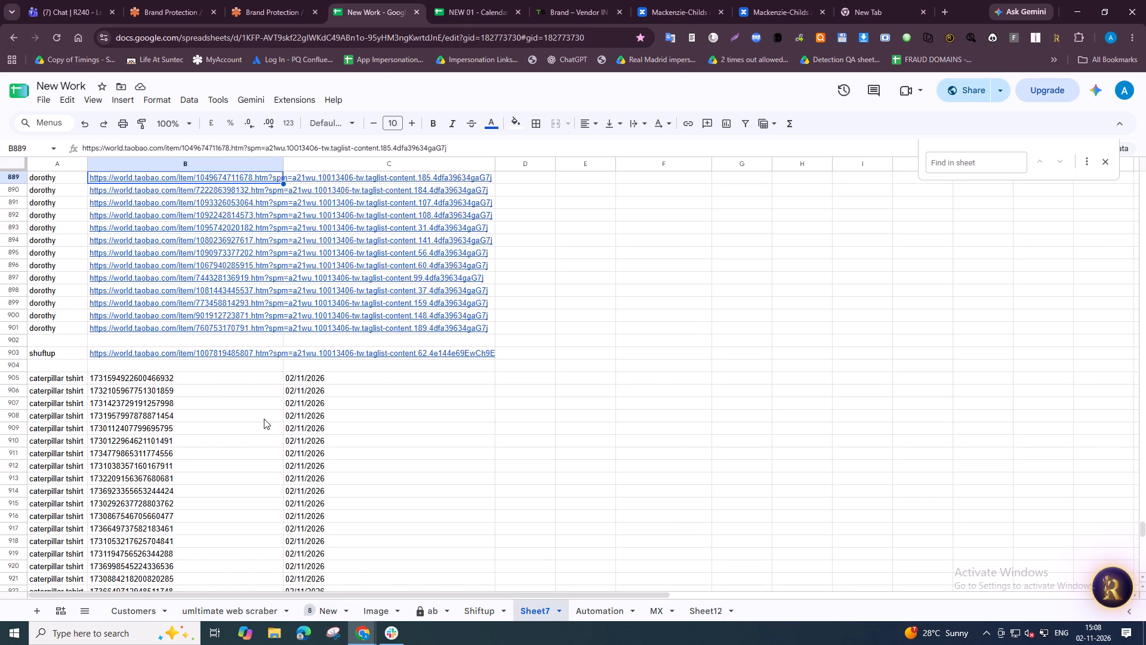
pyautogui.hotkey('ctrl', 'Up')
pyautogui.hotkey('ctrl', 'Up')
pyautogui.hotkey('ctrl', 'Up')
pyautogui.hotkey('ctrl', 'Up')
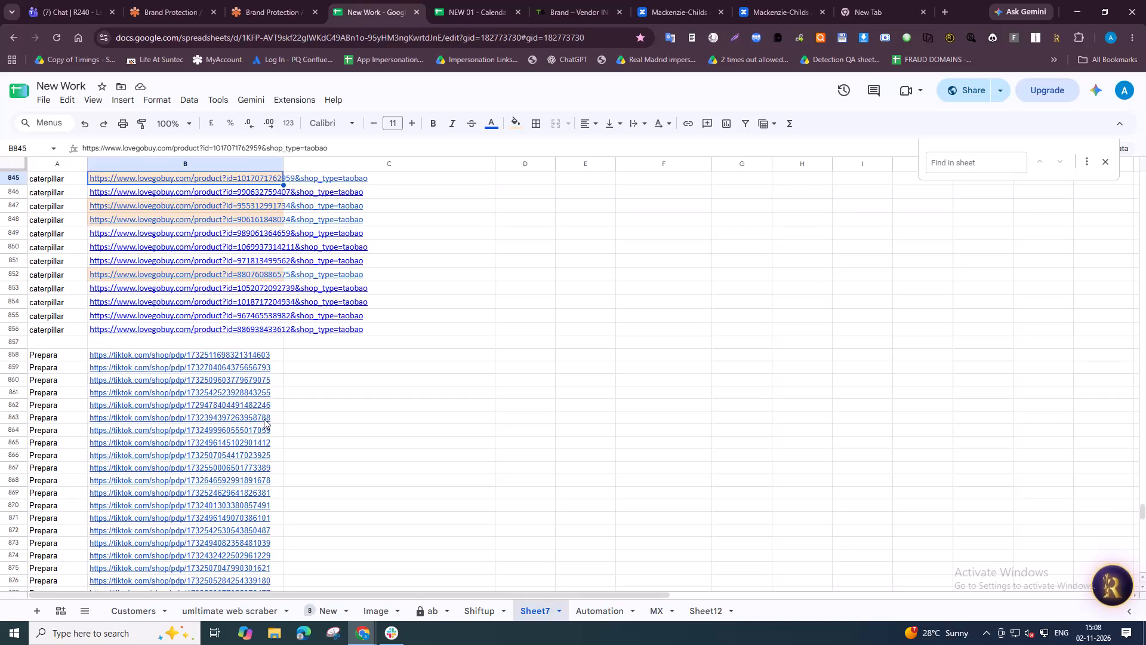
pyautogui.press('Up')
pyautogui.press('Down')
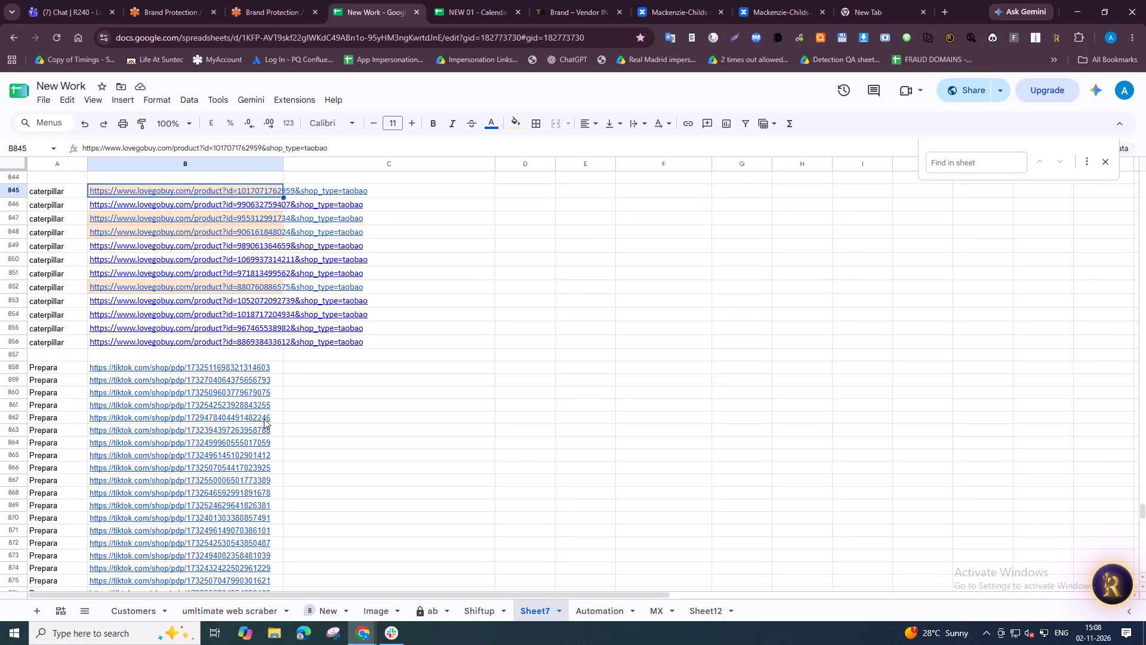
pyautogui.hotkey('ctrl', 'shift', 'Down')
pyautogui.hotkey('ctrl', 'c')
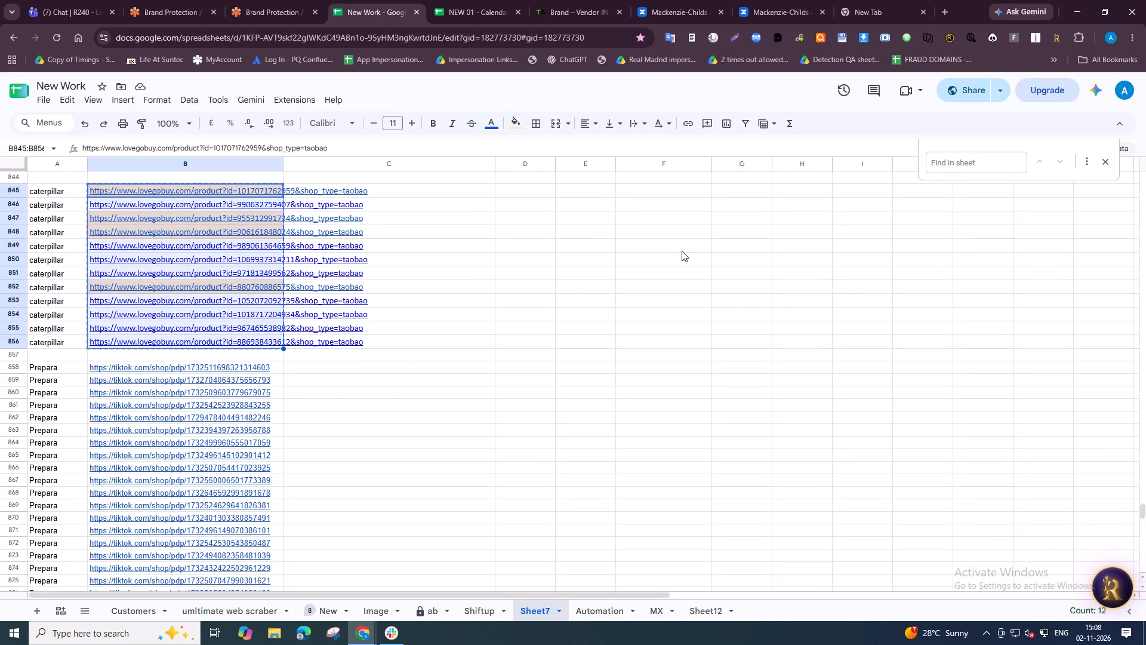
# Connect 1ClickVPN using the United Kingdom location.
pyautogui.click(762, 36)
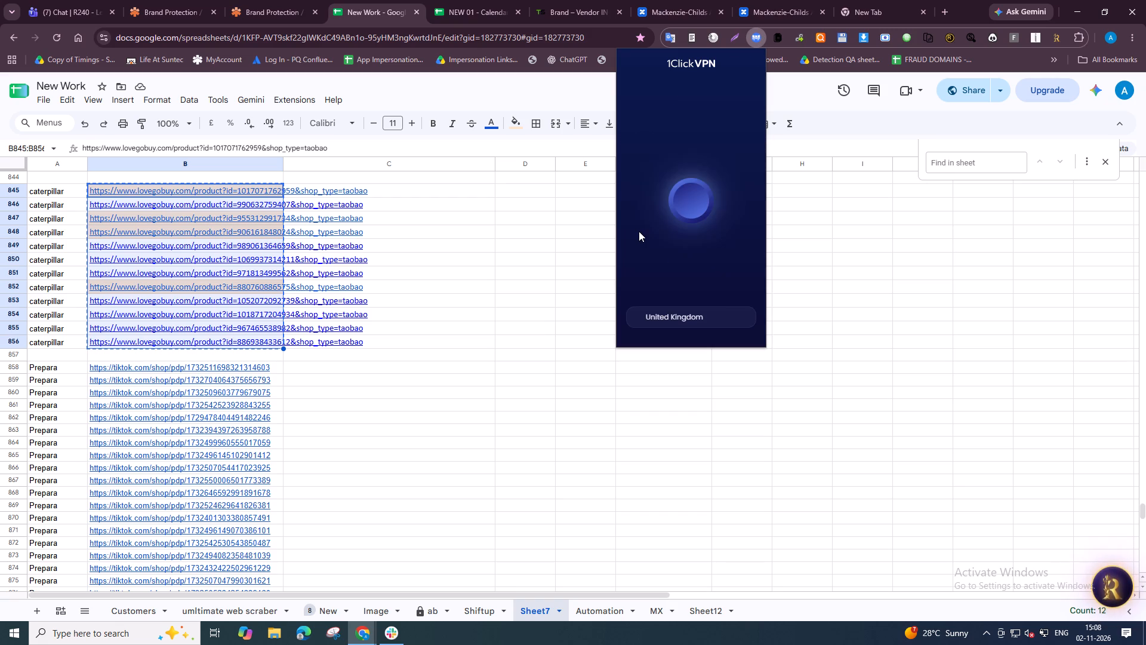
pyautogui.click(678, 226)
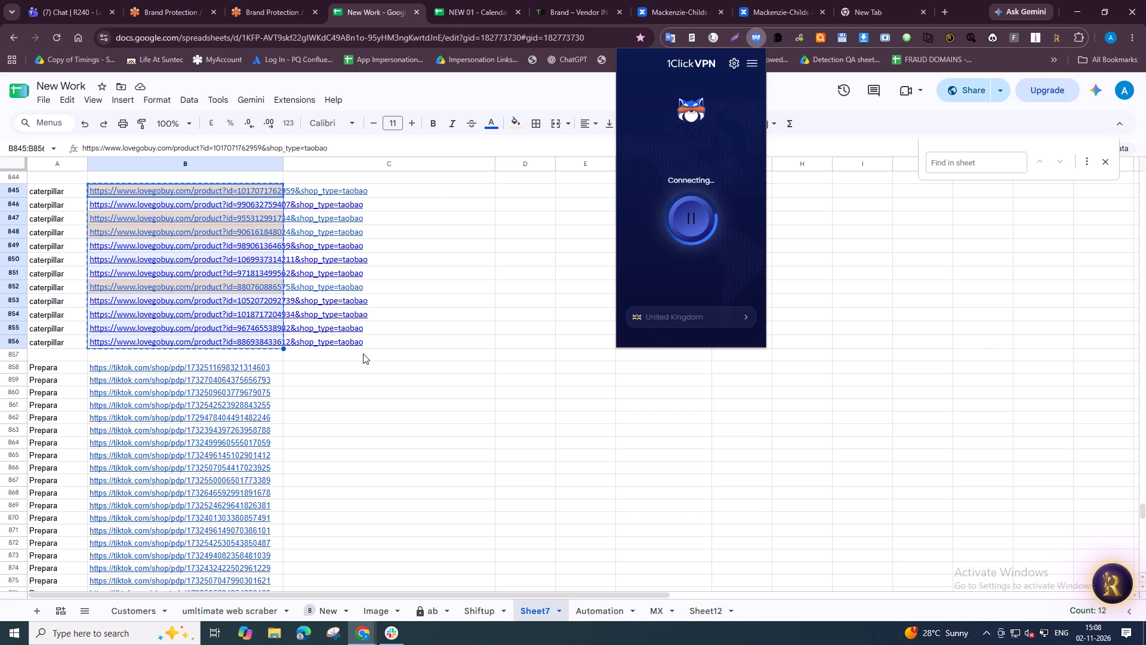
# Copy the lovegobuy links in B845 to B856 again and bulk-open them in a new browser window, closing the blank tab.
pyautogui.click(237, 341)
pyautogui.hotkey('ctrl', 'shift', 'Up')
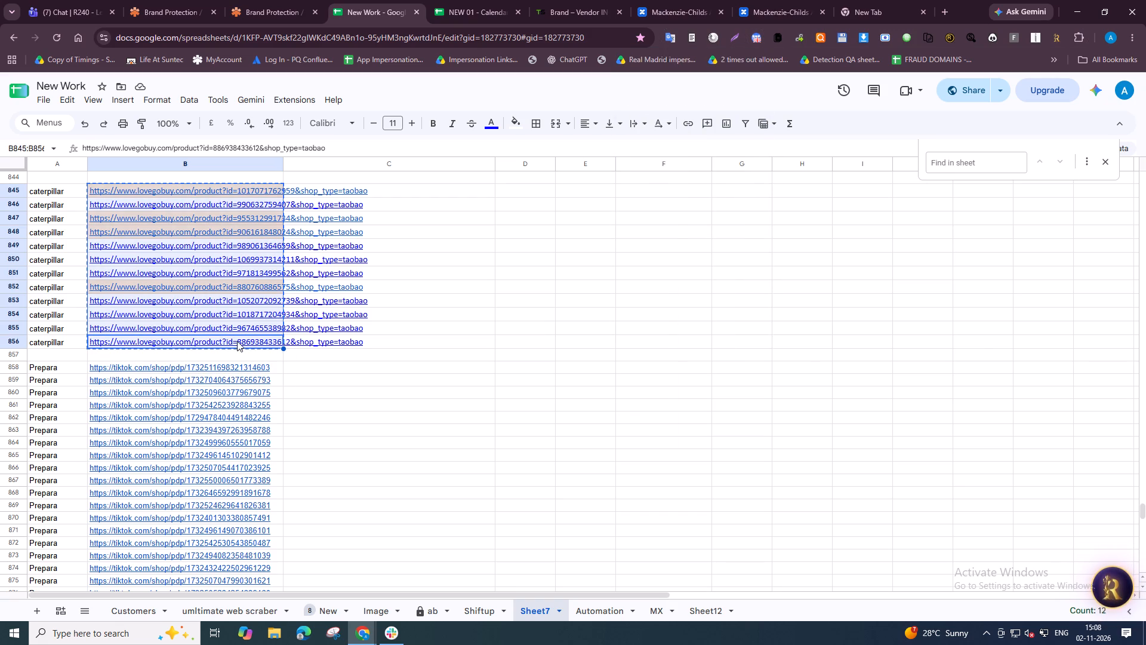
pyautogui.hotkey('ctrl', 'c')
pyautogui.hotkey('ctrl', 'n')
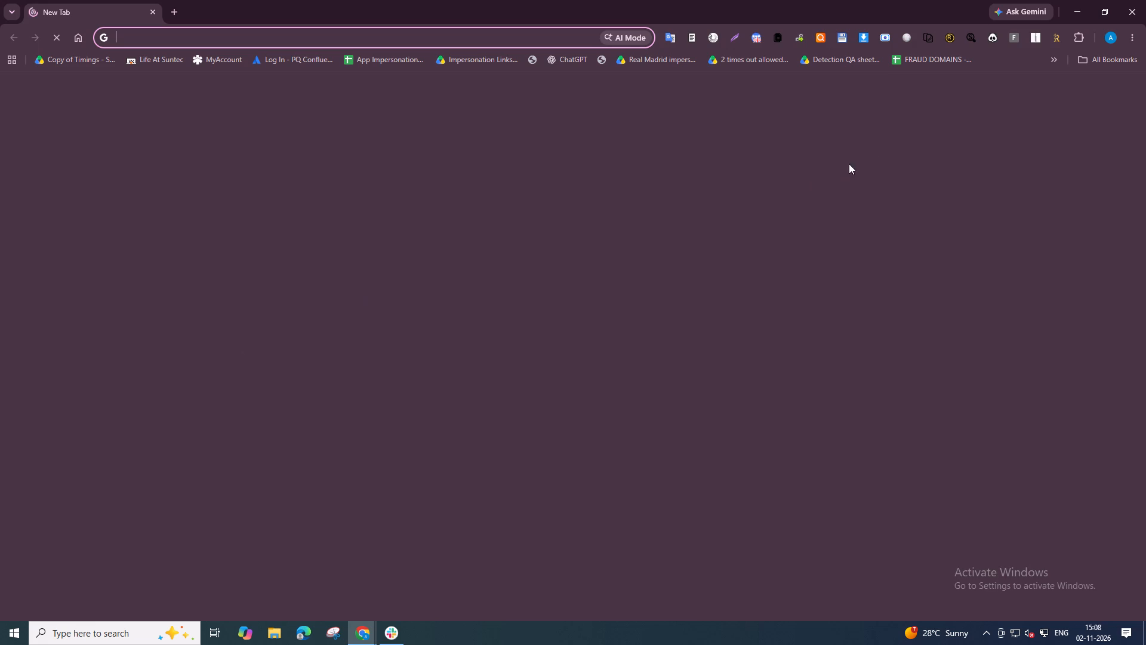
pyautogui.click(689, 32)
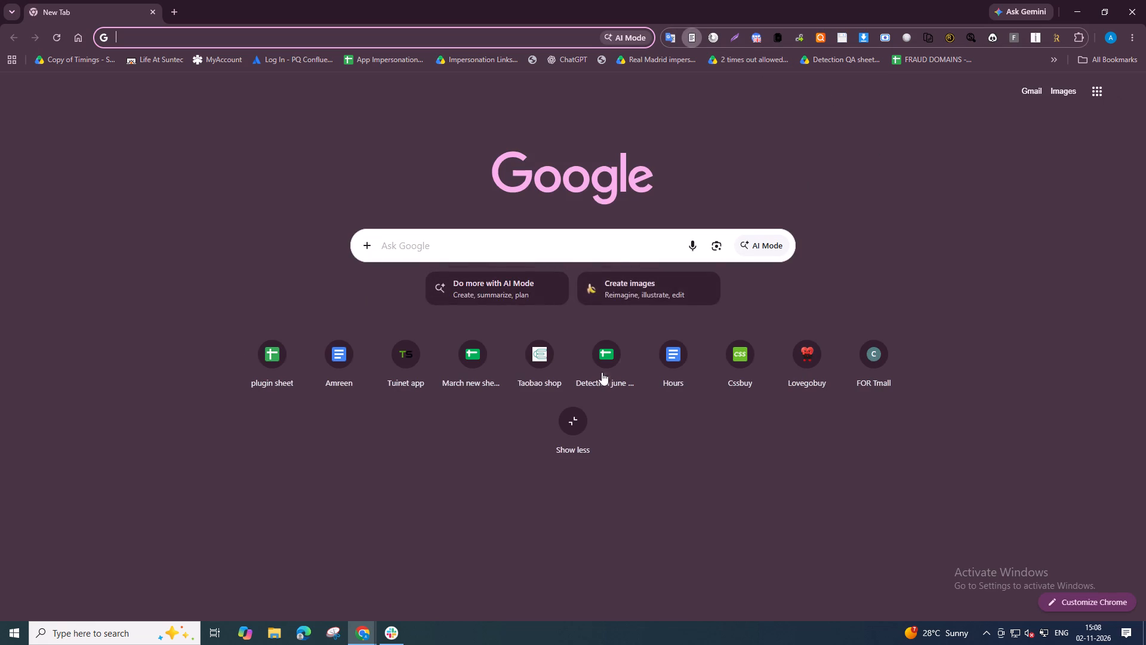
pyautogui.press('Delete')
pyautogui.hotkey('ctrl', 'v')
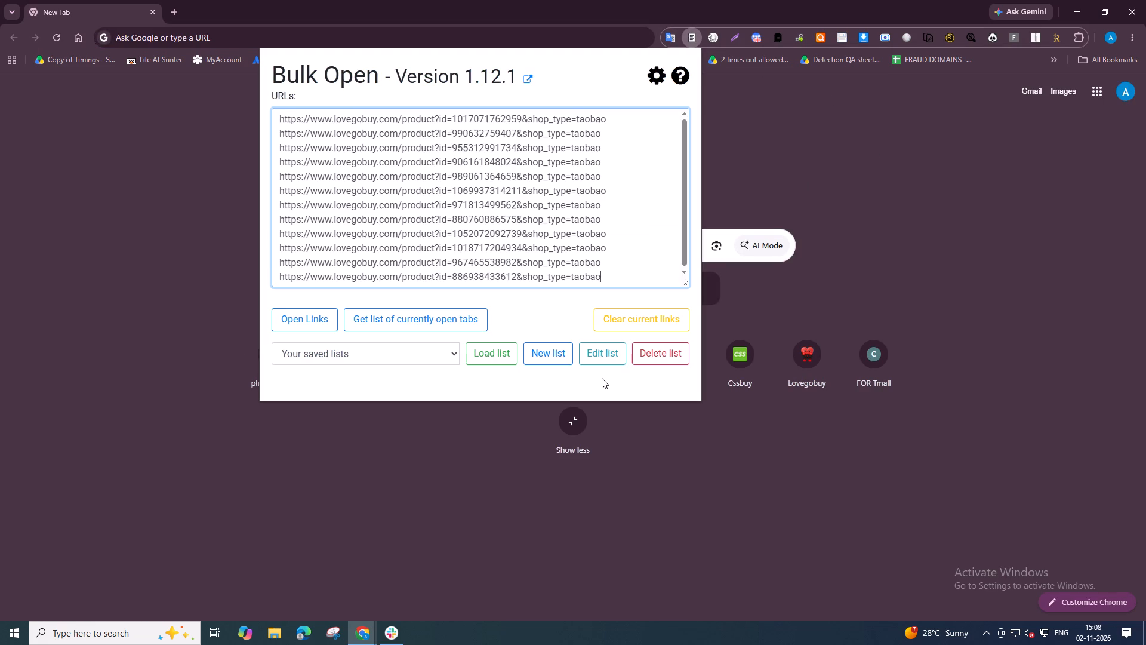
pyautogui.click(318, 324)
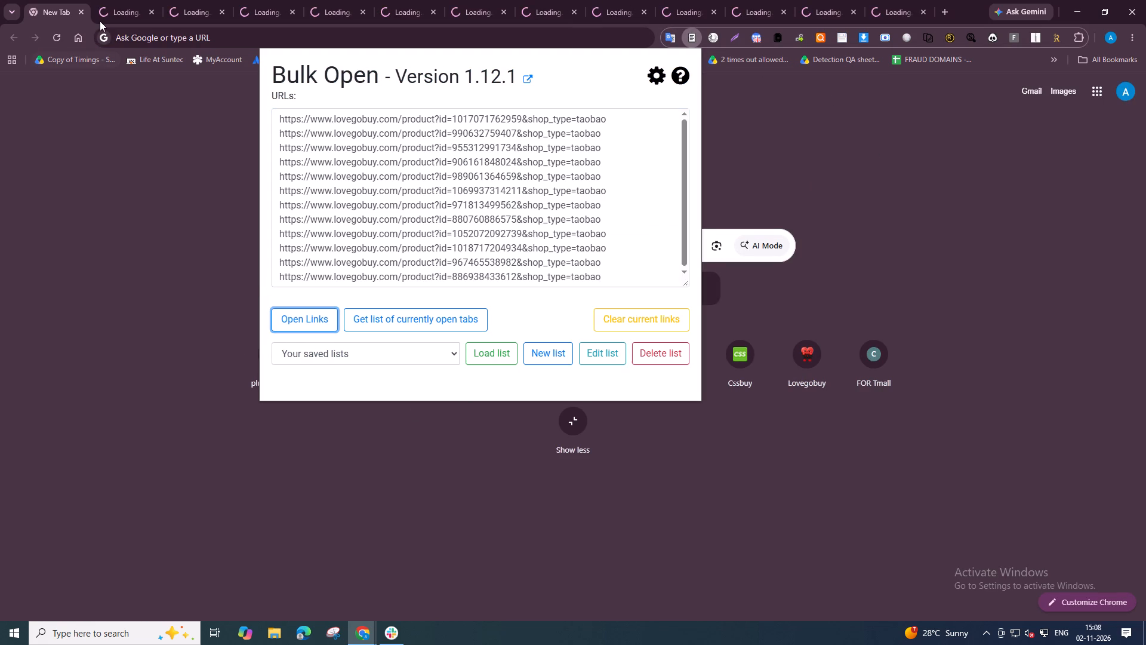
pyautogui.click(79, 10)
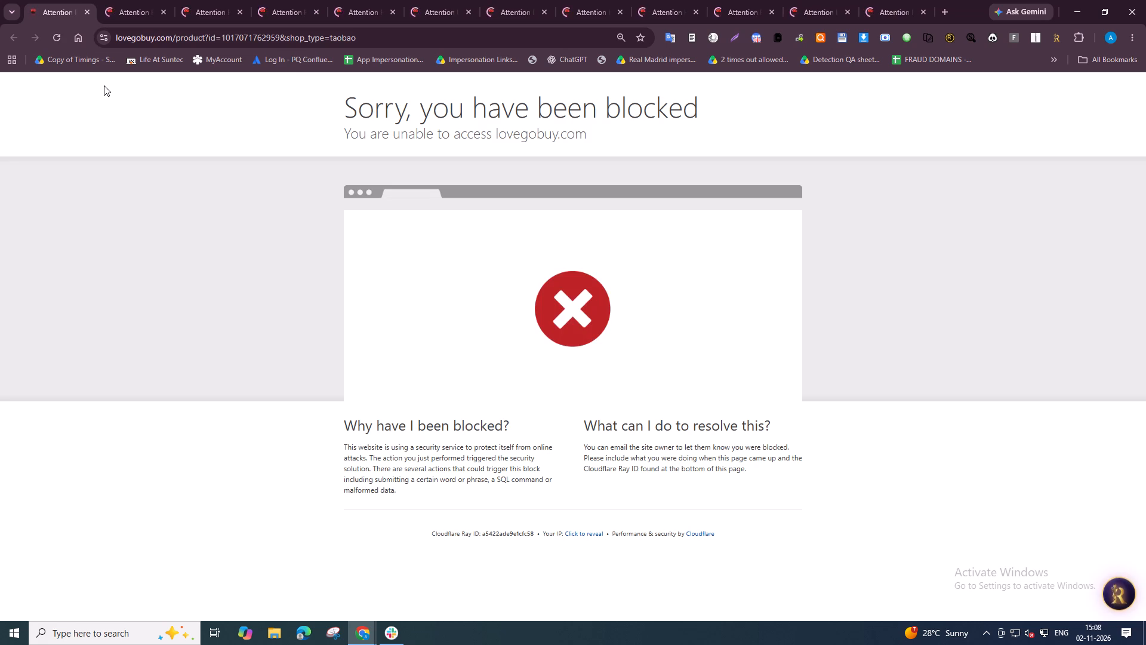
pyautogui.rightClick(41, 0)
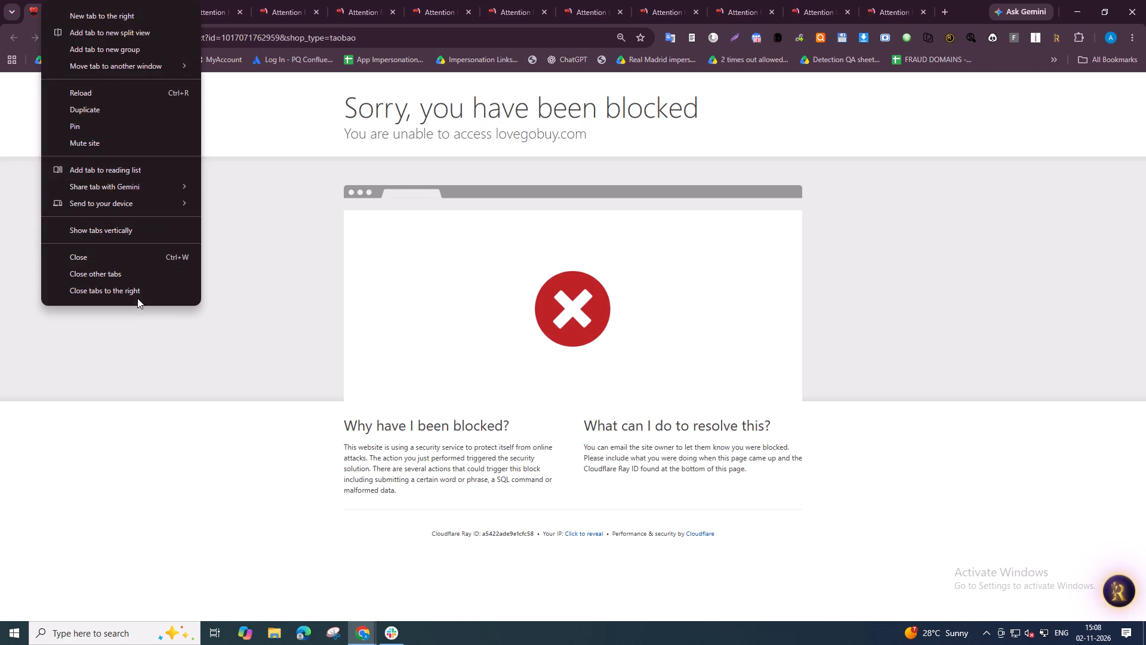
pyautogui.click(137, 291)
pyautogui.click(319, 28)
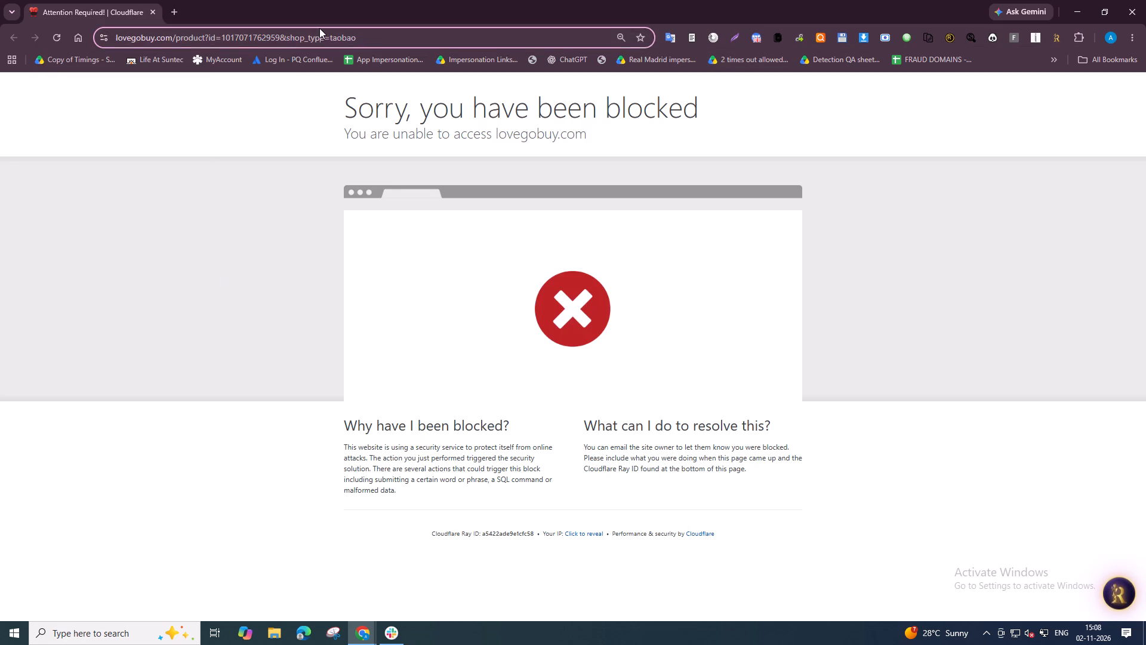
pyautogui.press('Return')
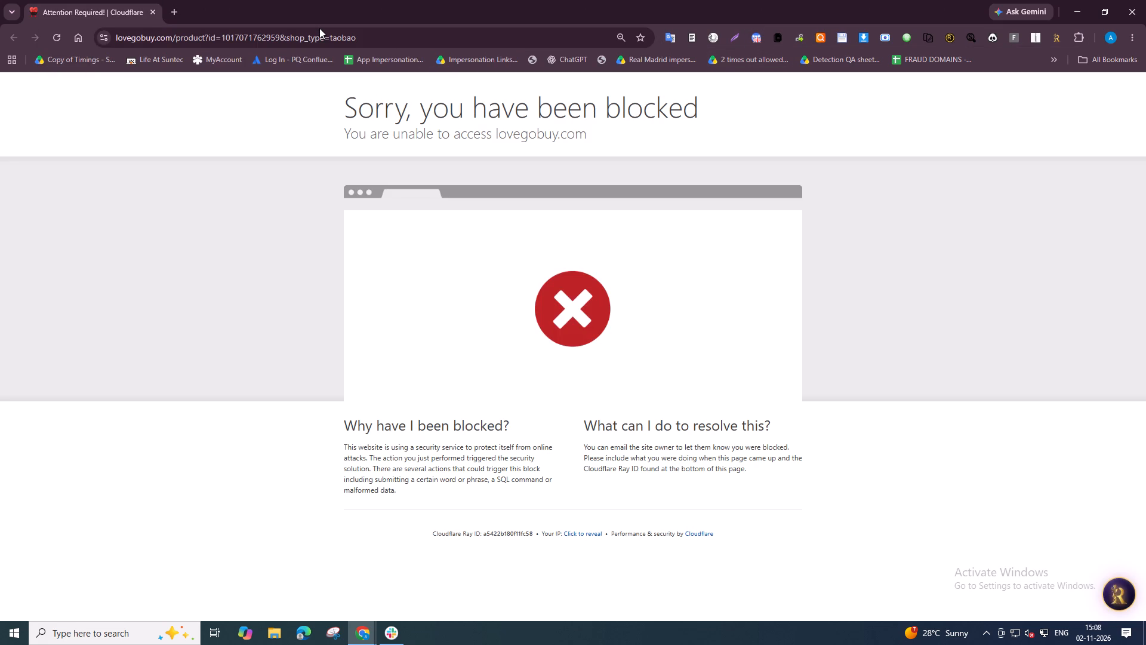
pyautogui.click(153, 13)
# Open the lovegobuy product link from Sheet7 cell B845 in its own tab.
pyautogui.click(206, 193)
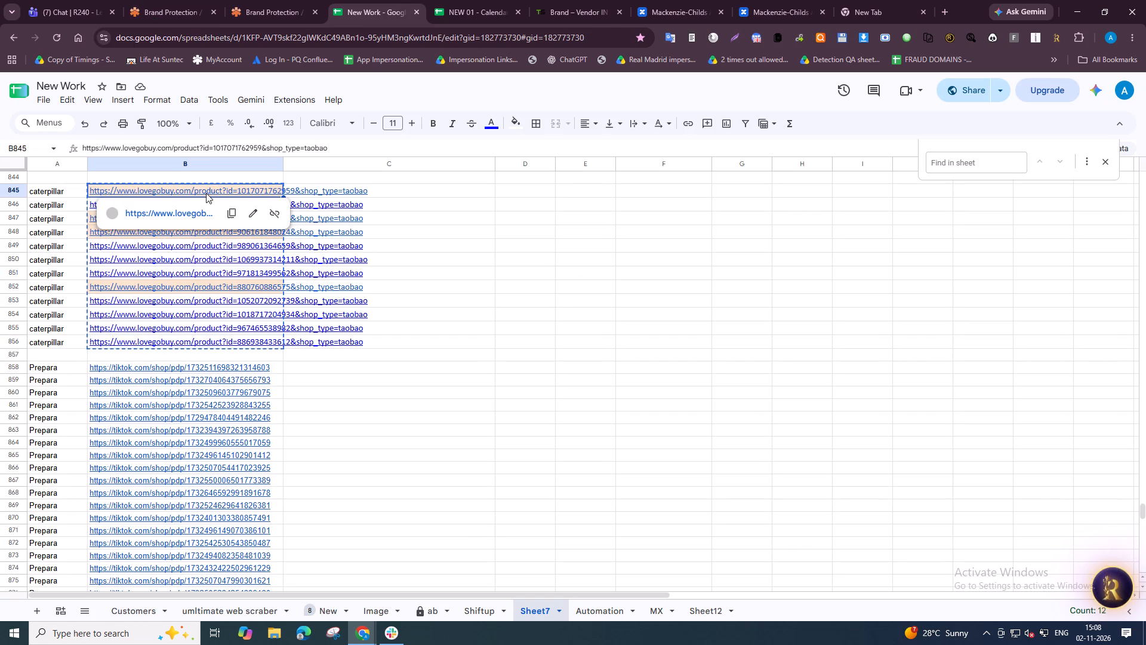
pyautogui.hotkey('alt', 'Return')
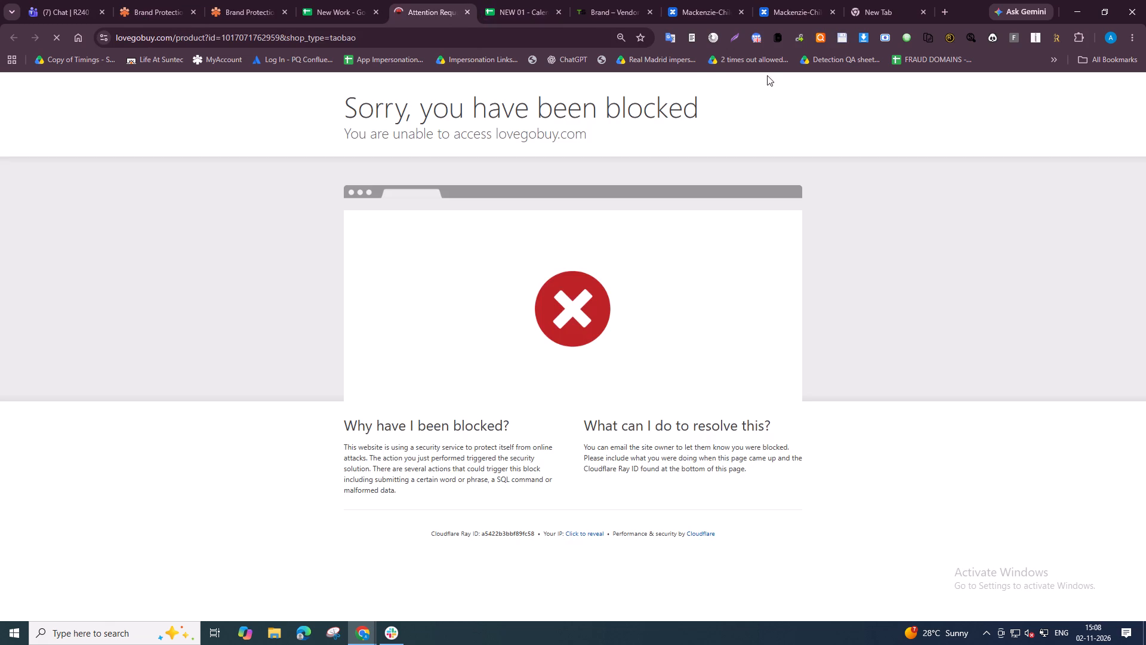
# Disconnect 1ClickVPN and switch its location to United States.
pyautogui.click(761, 45)
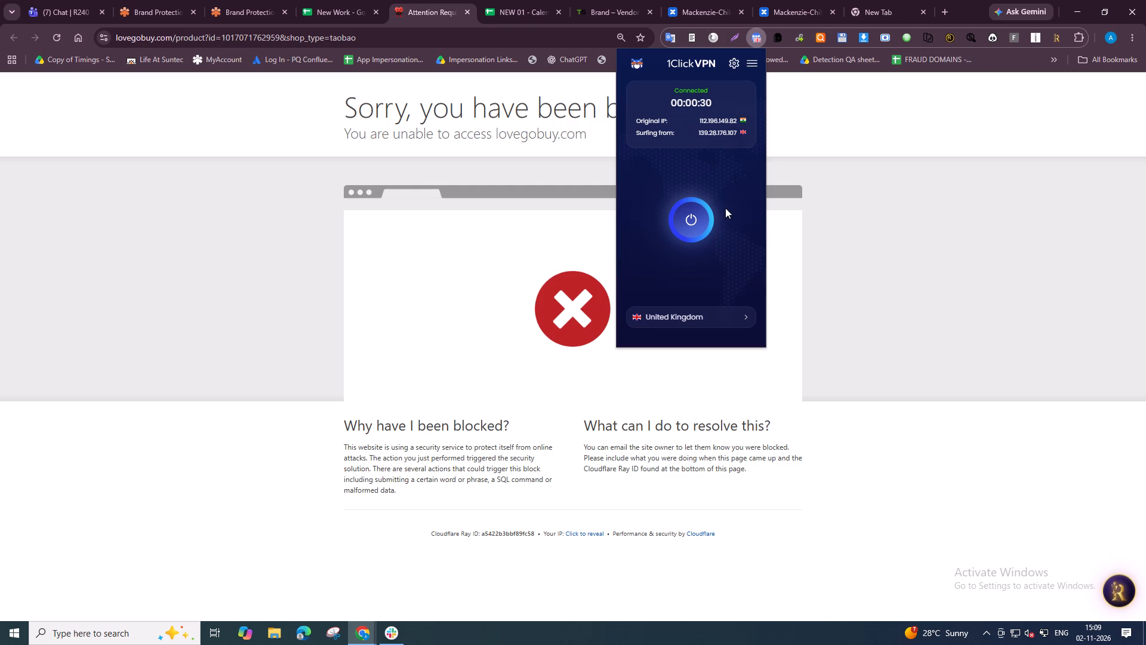
pyautogui.click(717, 214)
pyautogui.click(716, 225)
pyautogui.click(705, 223)
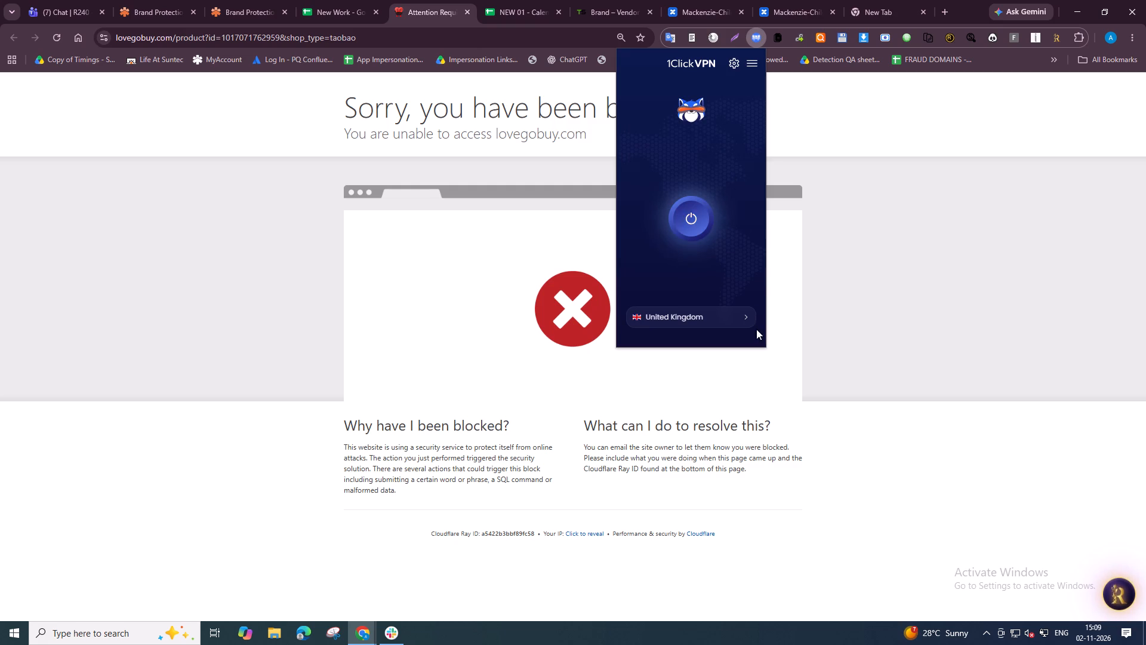
pyautogui.click(747, 319)
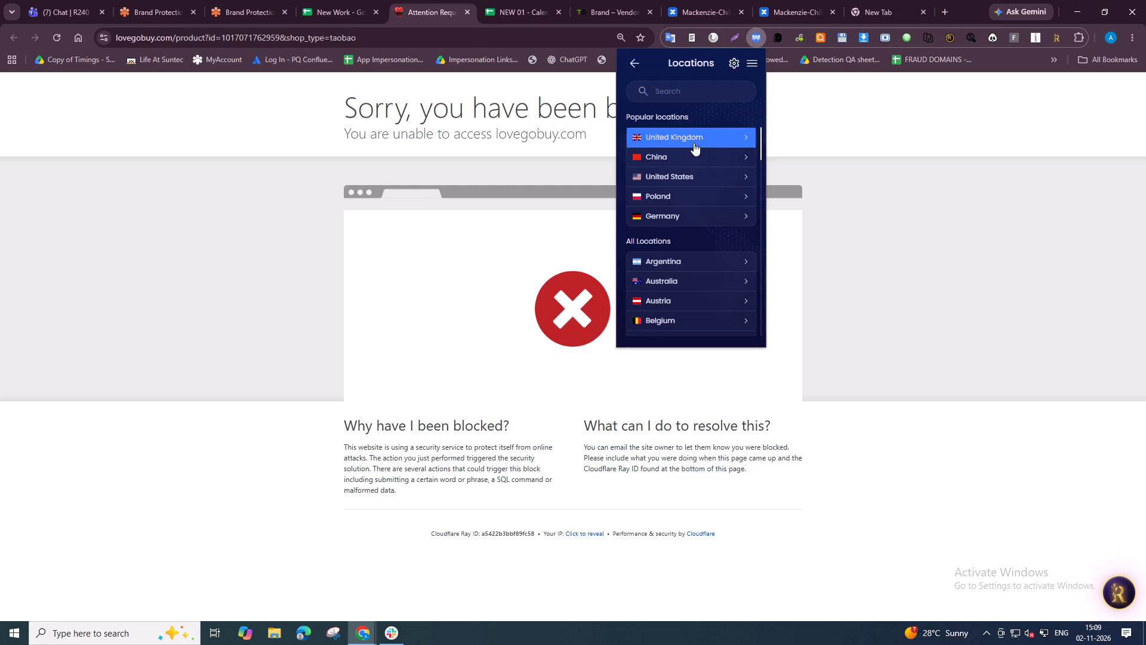
pyautogui.click(688, 176)
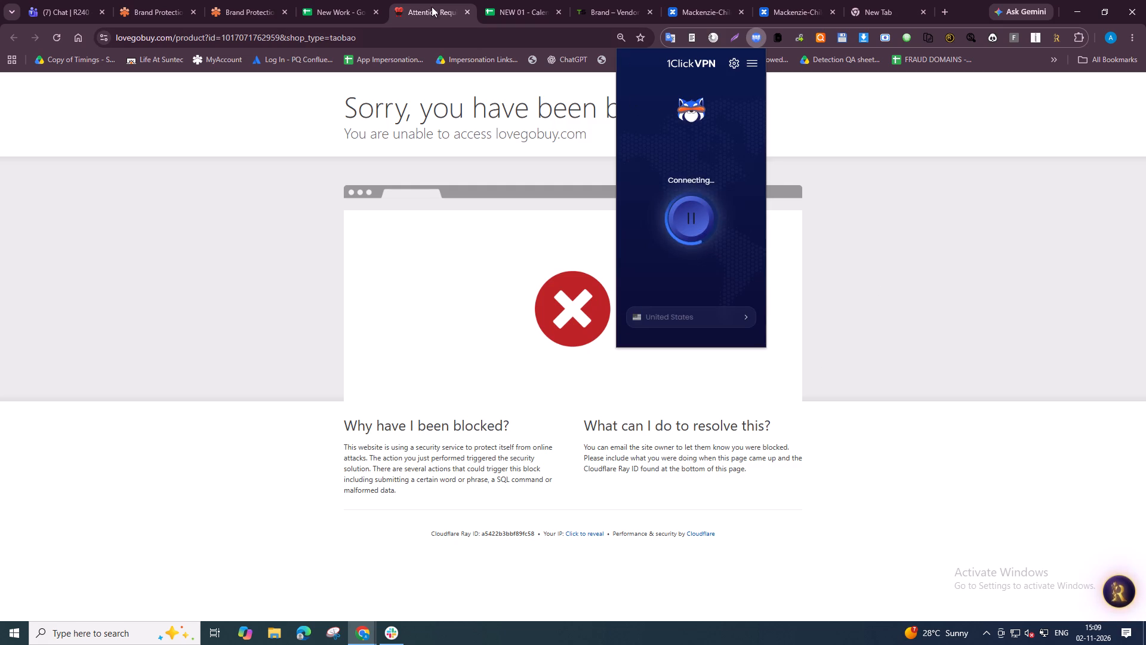
pyautogui.click(411, 30)
pyautogui.press('Return')
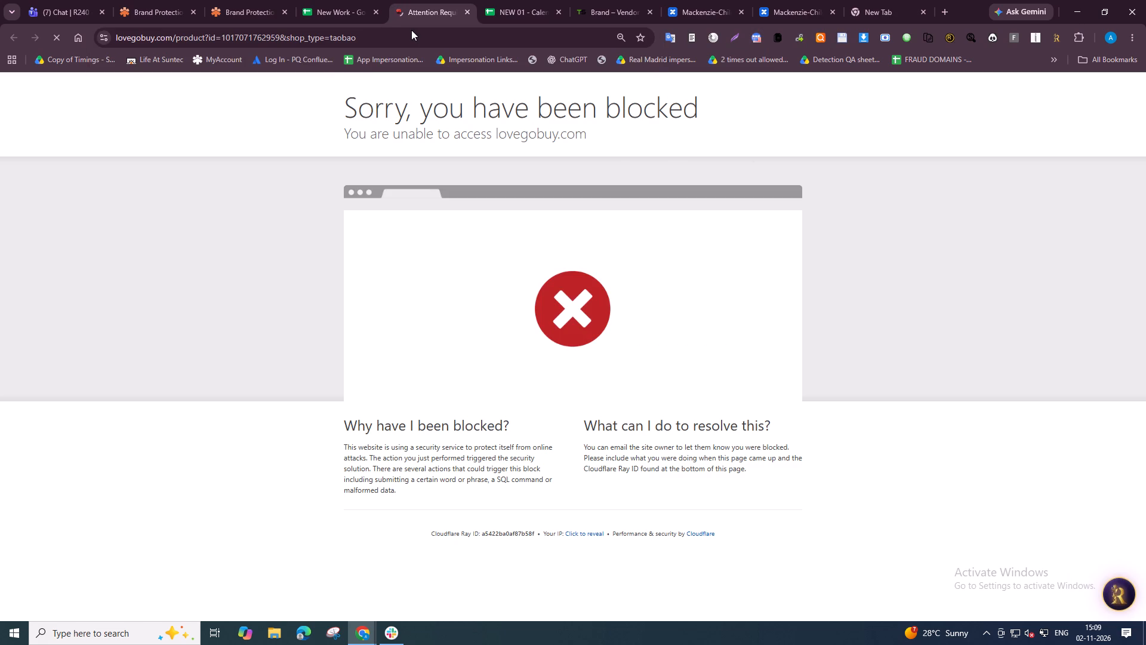
pyautogui.press('Return')
pyautogui.press('Return')
pyautogui.press('Return')
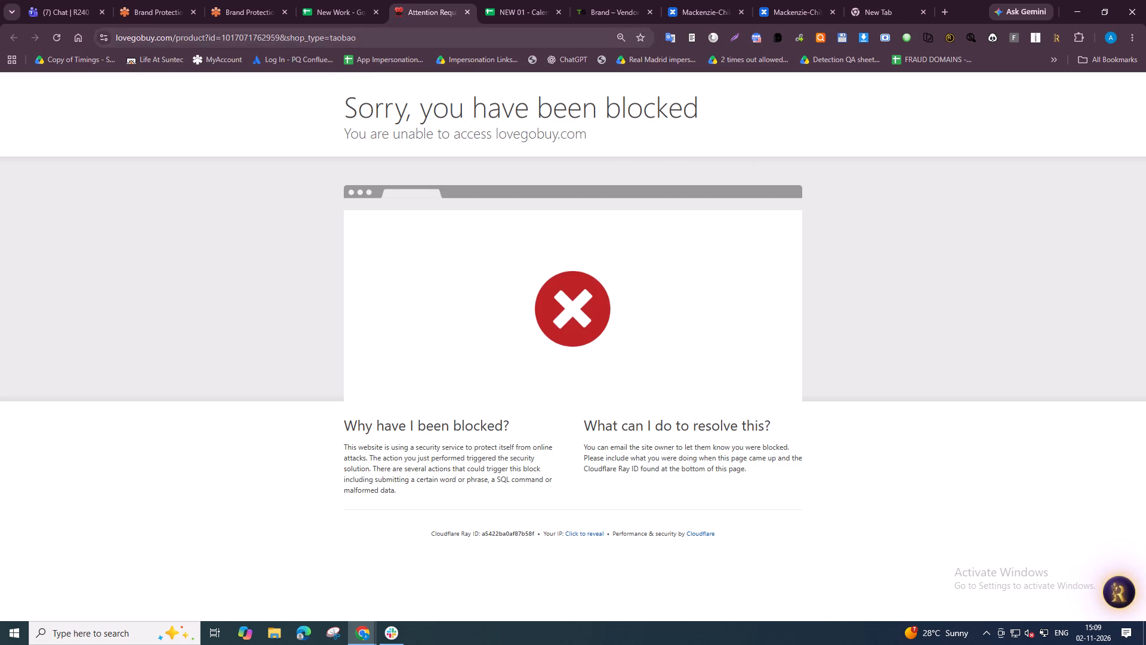
pyautogui.click(429, 40)
pyautogui.press('Return')
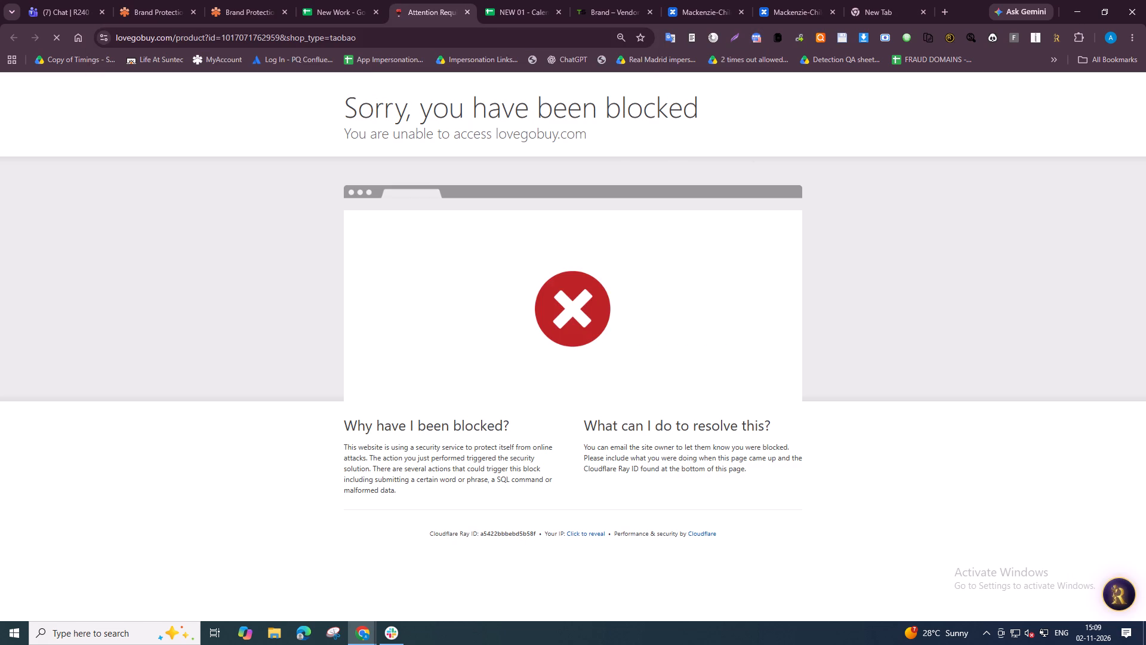
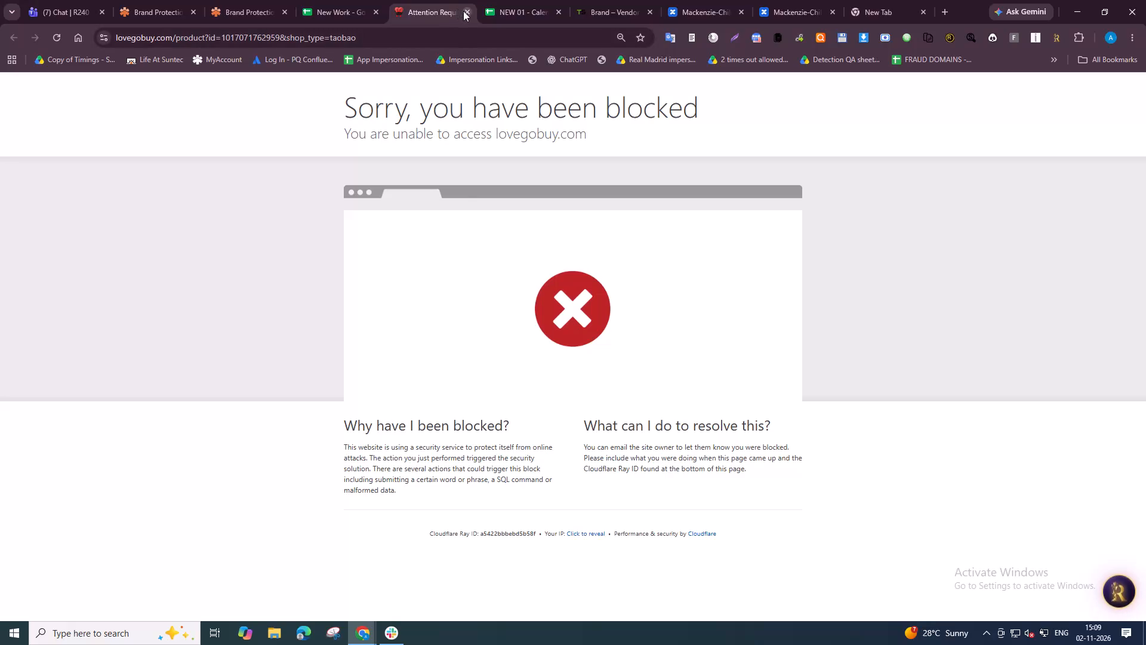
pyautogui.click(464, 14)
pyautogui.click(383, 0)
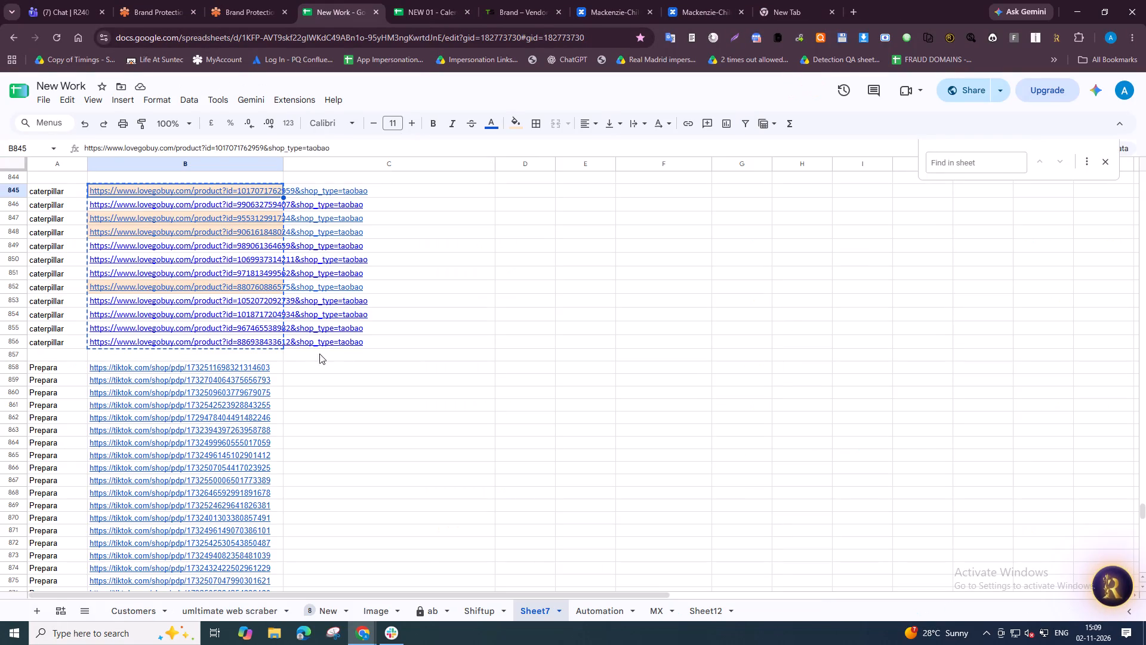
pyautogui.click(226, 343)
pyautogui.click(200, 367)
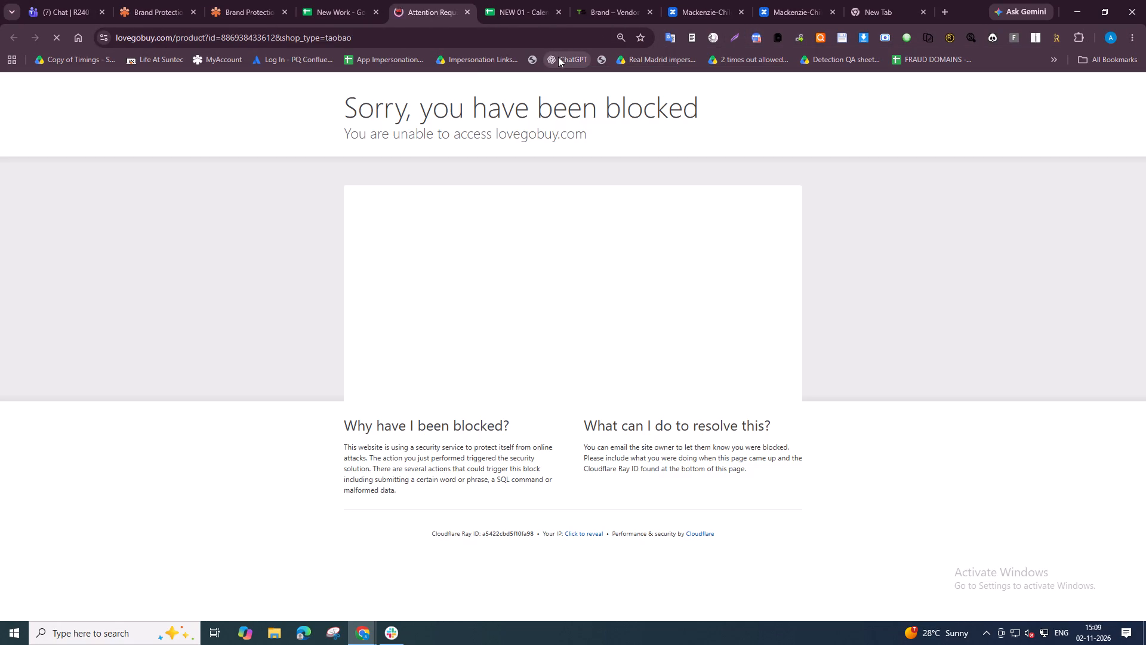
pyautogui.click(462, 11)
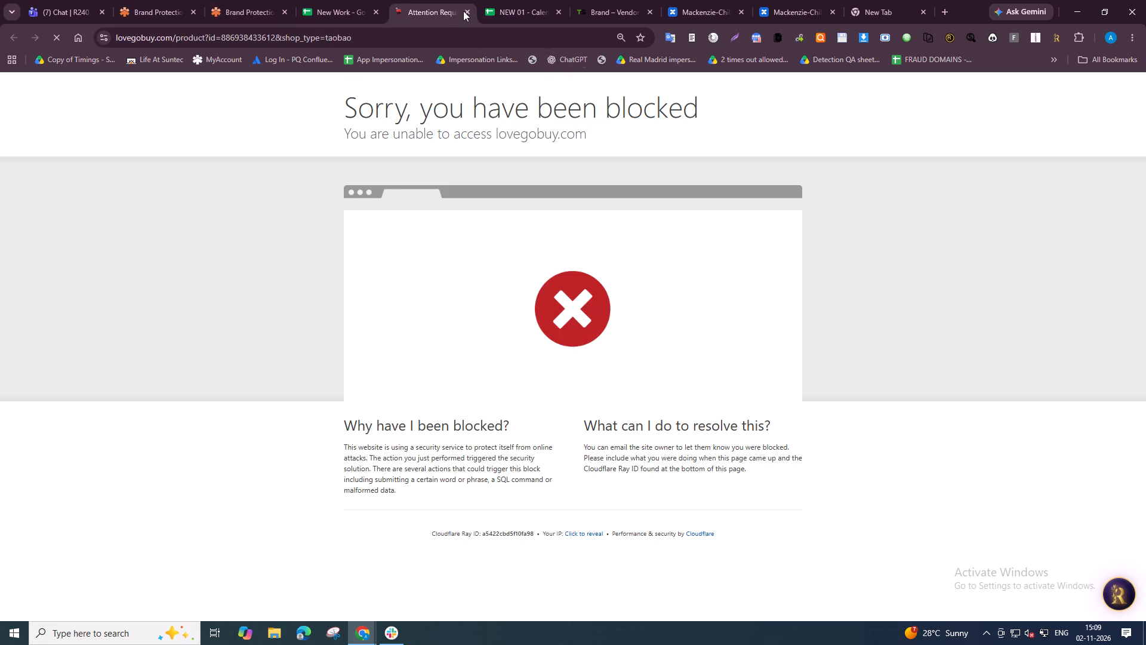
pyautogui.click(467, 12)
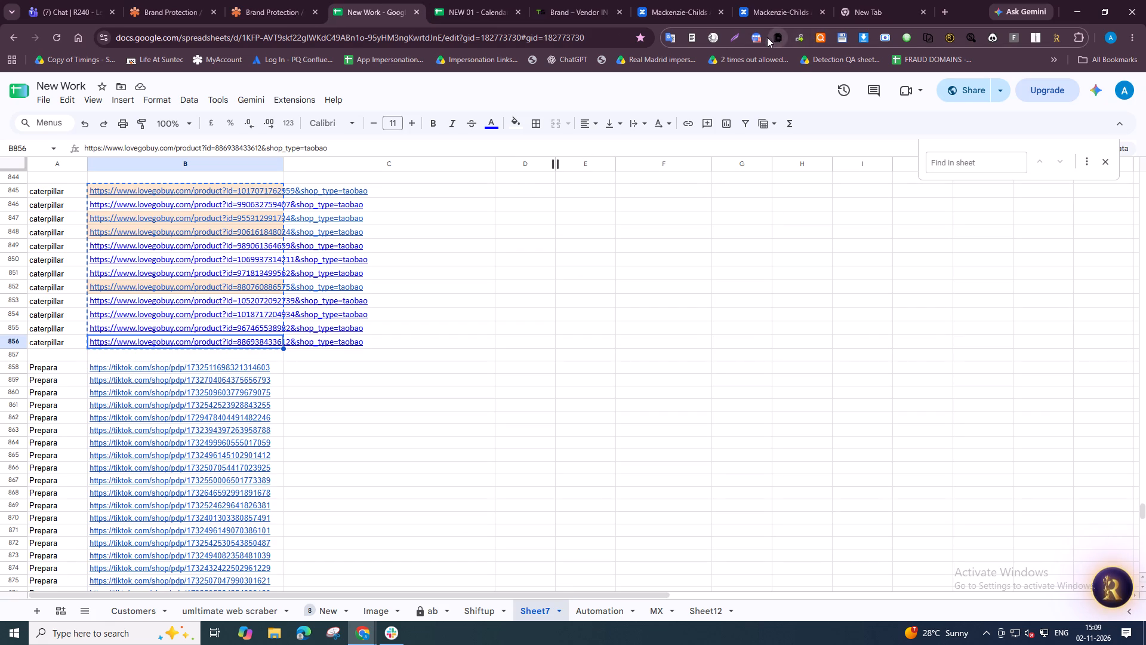
# Switch the 1ClickVPN location to United Kingdom.
pyautogui.click(757, 38)
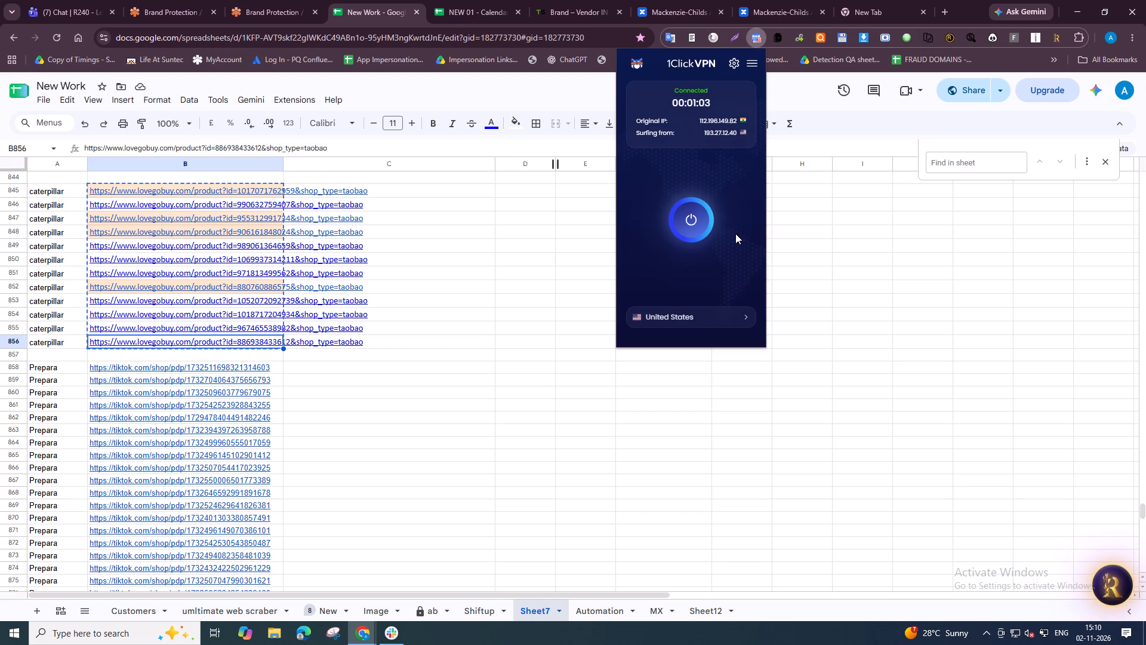
pyautogui.click(716, 327)
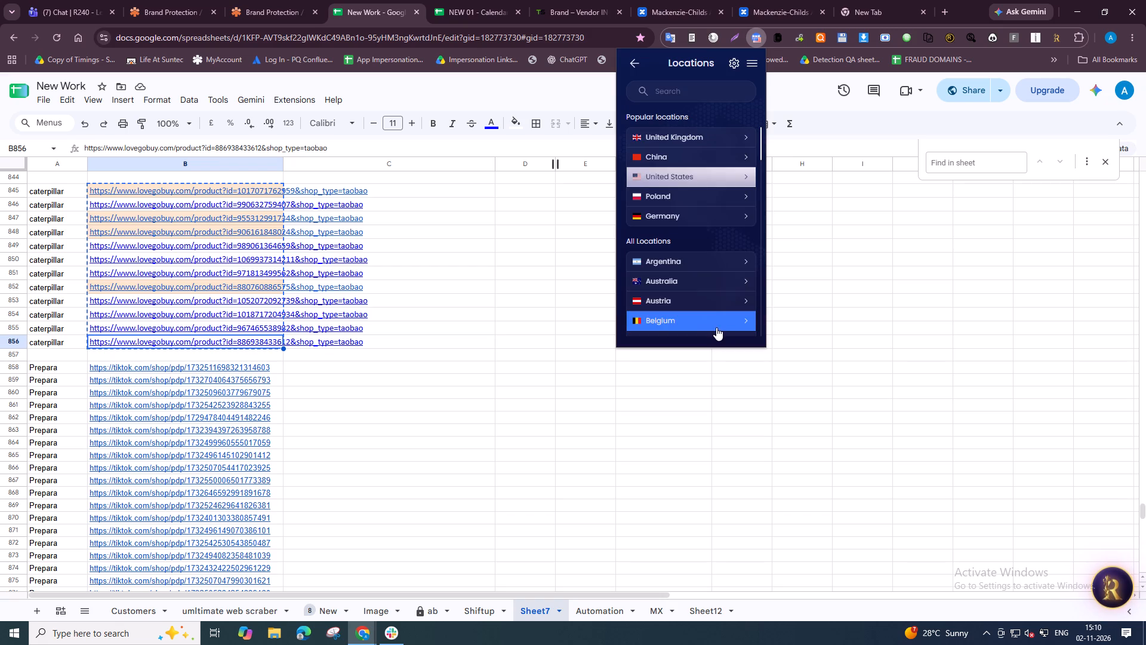
pyautogui.click(704, 143)
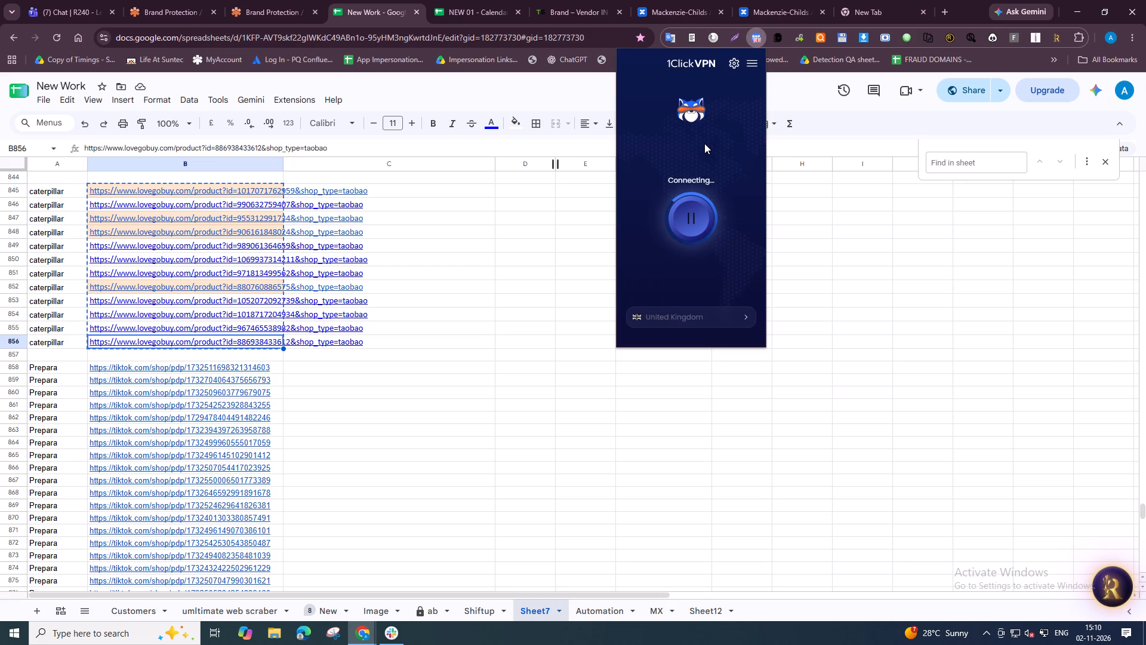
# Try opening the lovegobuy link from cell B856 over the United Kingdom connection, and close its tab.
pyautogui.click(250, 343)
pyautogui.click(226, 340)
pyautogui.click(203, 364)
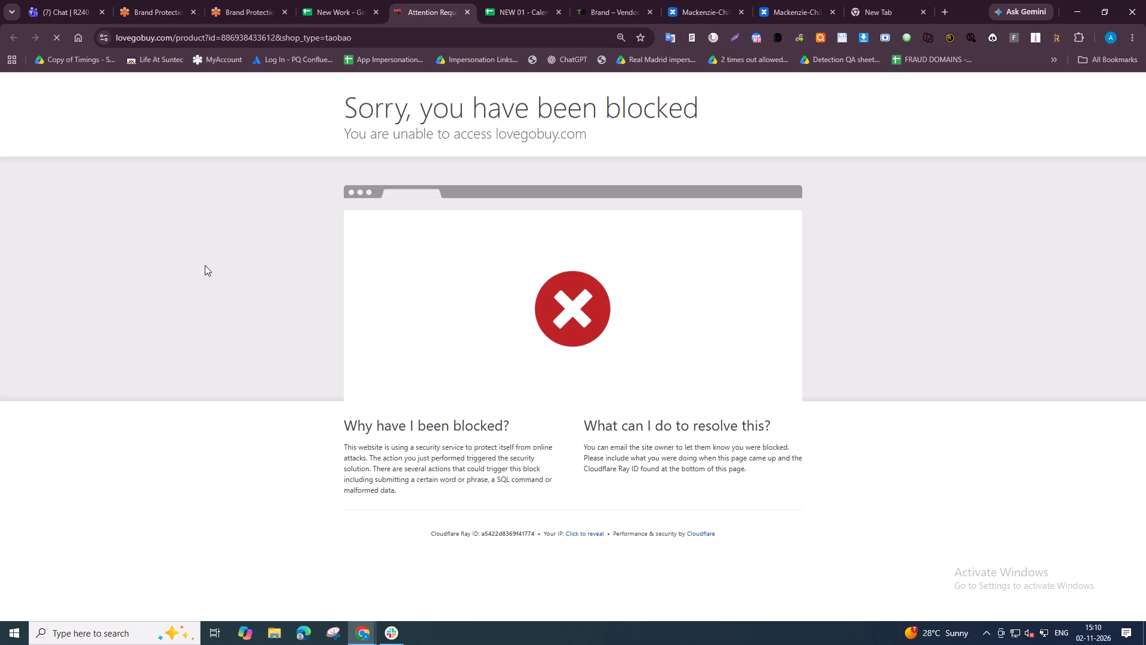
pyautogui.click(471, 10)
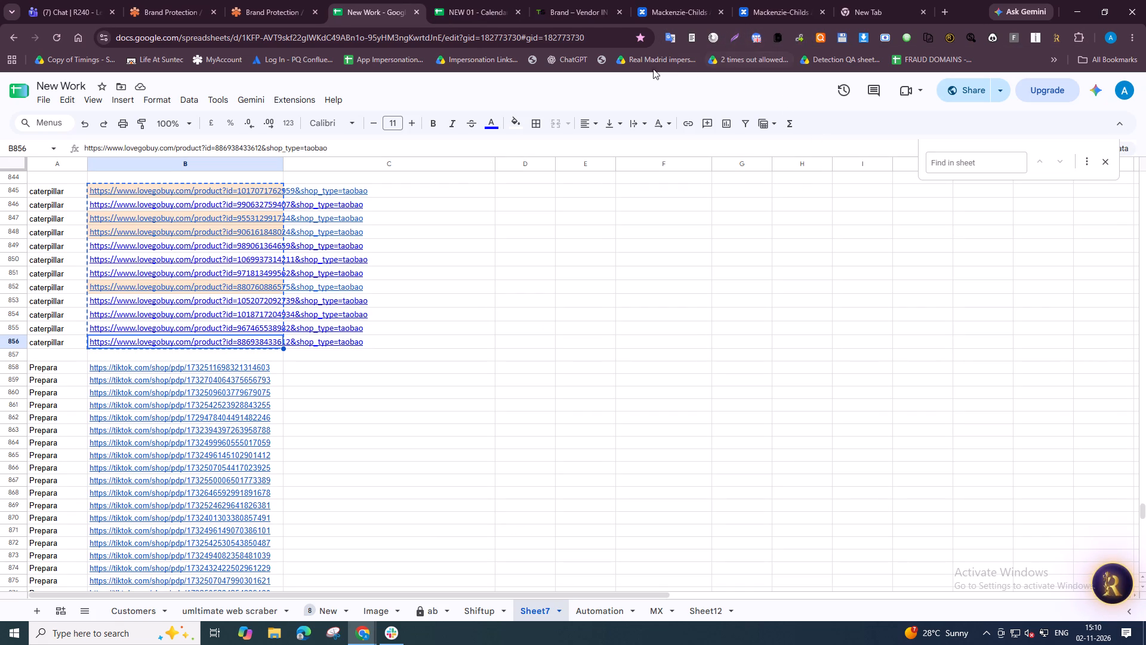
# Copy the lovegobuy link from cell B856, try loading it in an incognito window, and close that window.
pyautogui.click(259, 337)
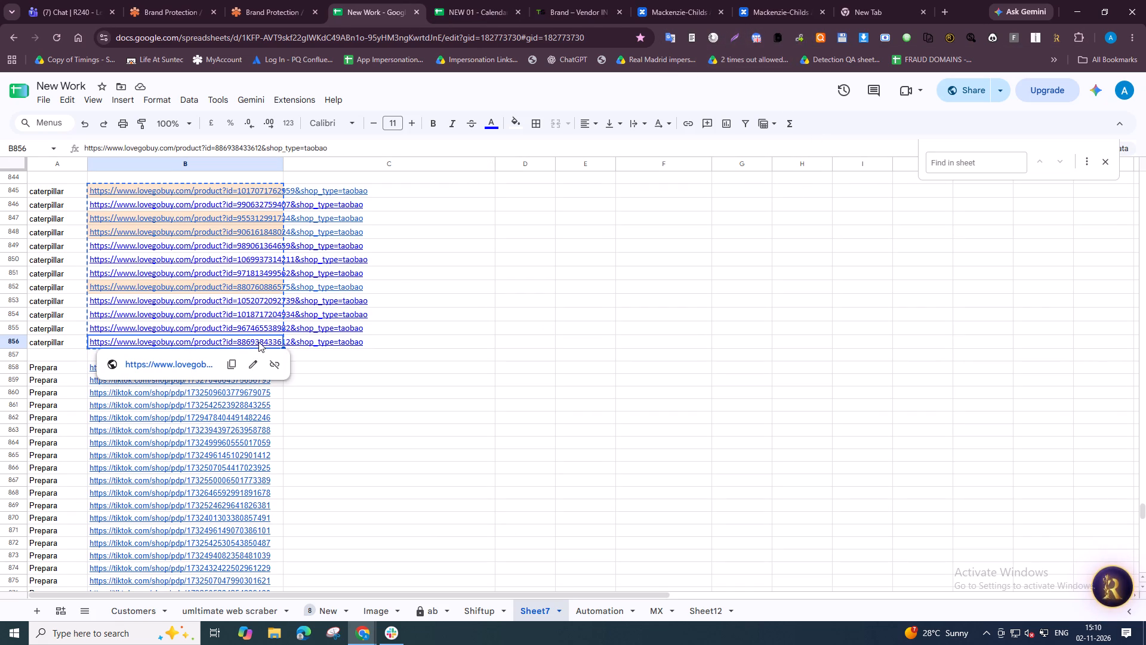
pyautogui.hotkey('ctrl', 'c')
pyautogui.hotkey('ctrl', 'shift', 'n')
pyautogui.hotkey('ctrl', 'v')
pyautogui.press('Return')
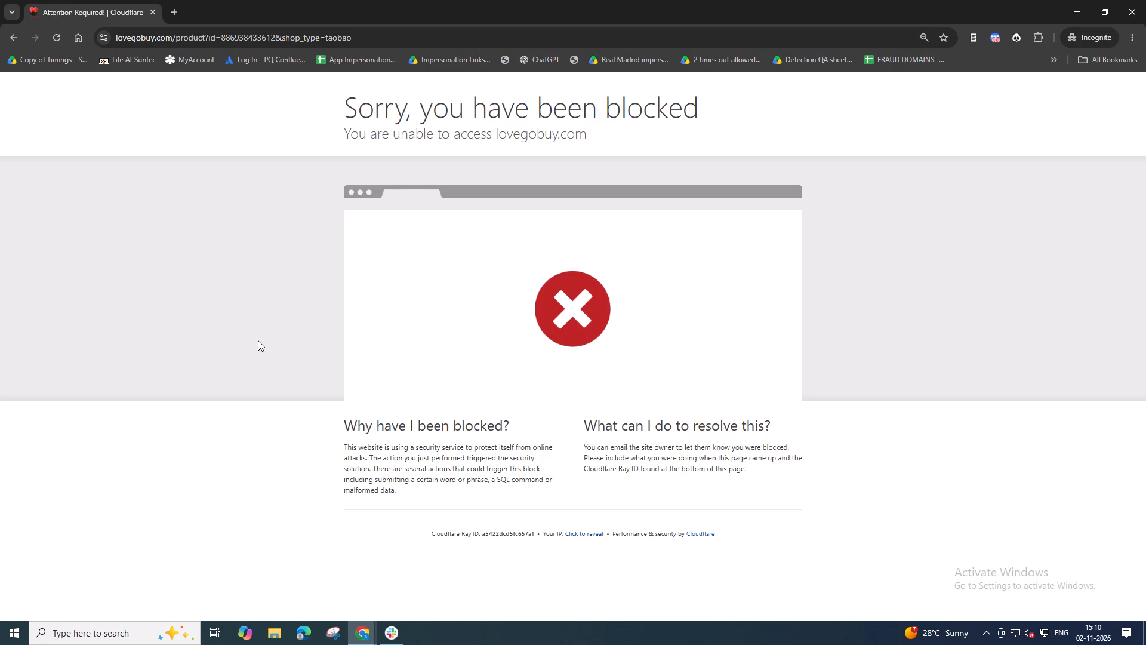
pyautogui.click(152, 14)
# Look back through Sheet7, and examine the last filled rows of the New sheet.
pyautogui.click(545, 305)
pyautogui.scroll(6, 276, 415)
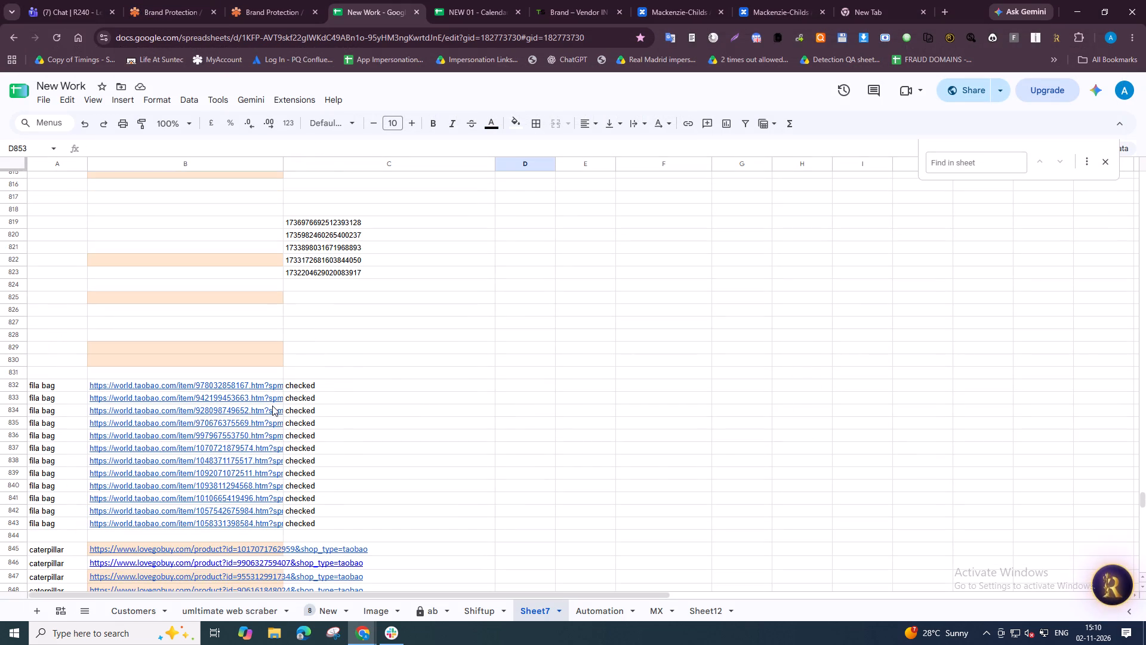
pyautogui.scroll(17, 272, 406)
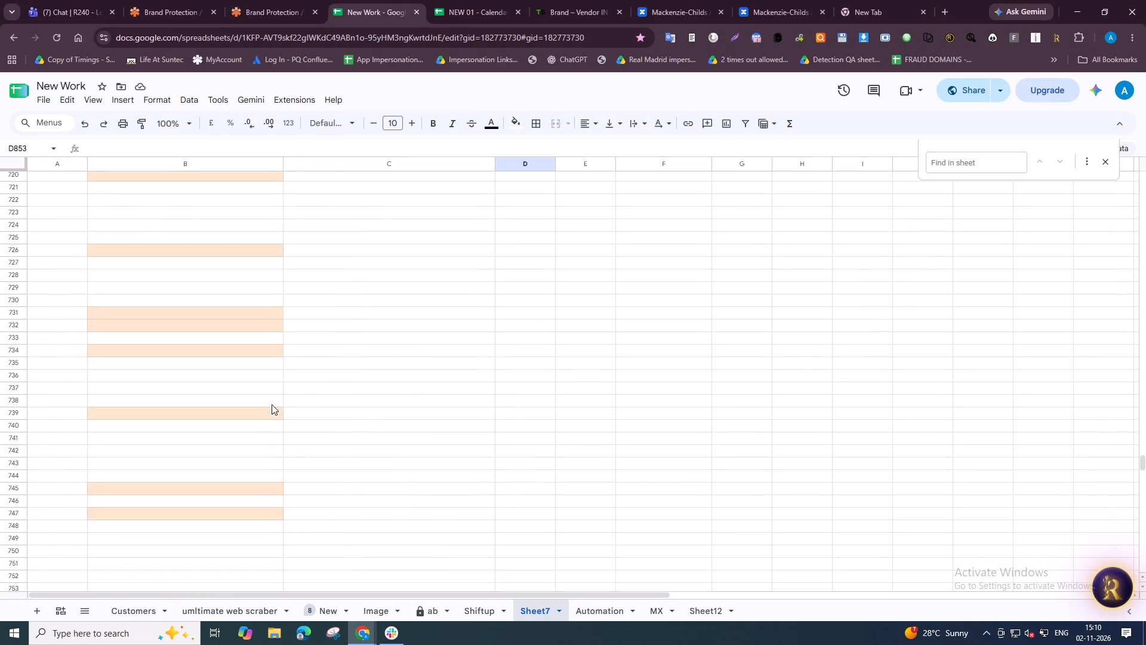
pyautogui.scroll(11, 272, 404)
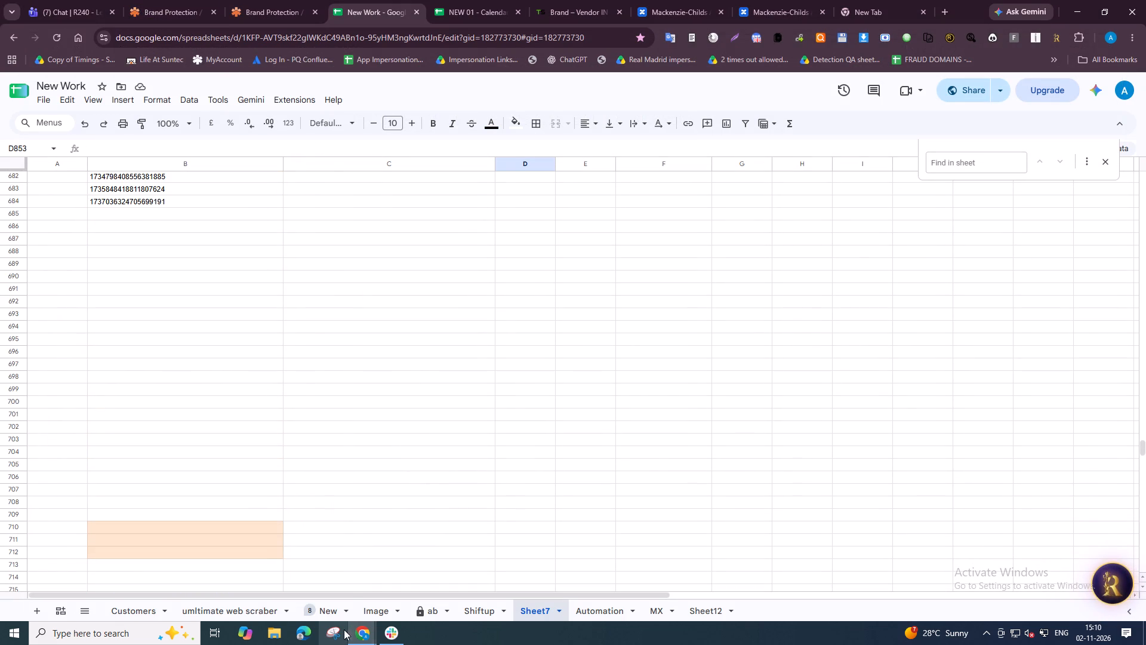
pyautogui.click(338, 613)
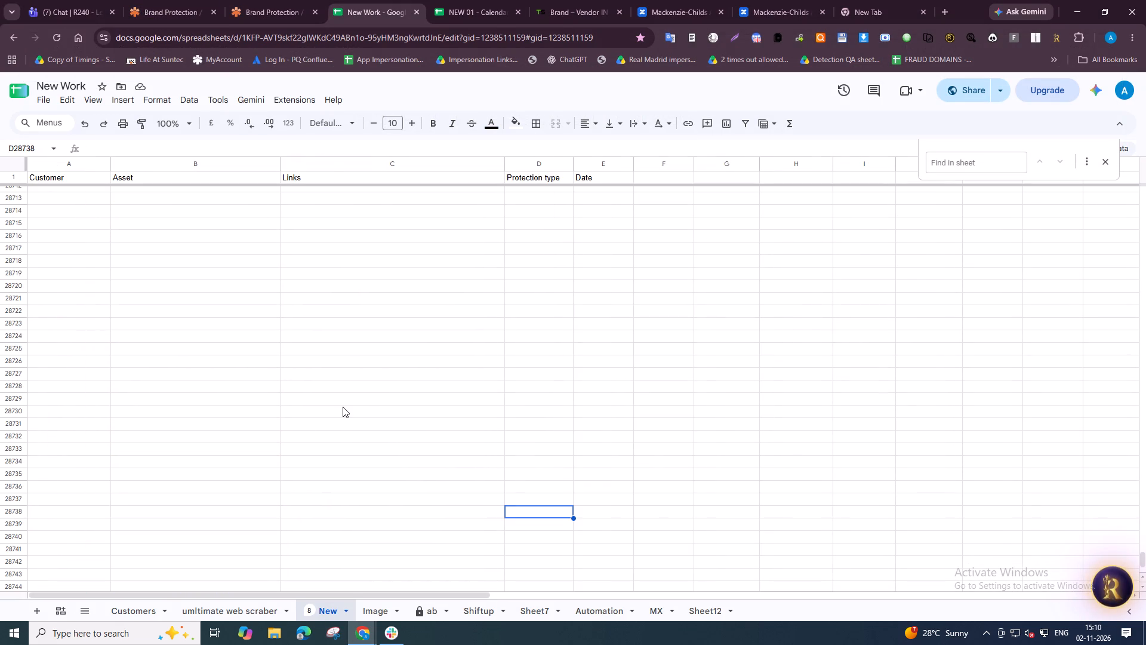
pyautogui.click(343, 407)
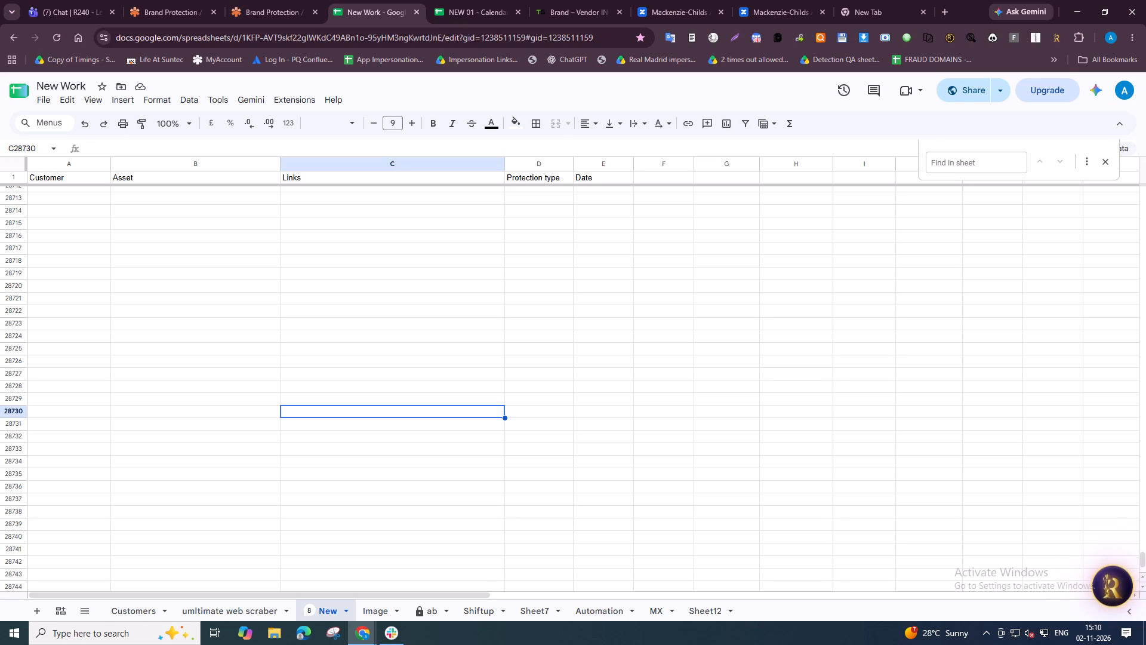
pyautogui.click(341, 546)
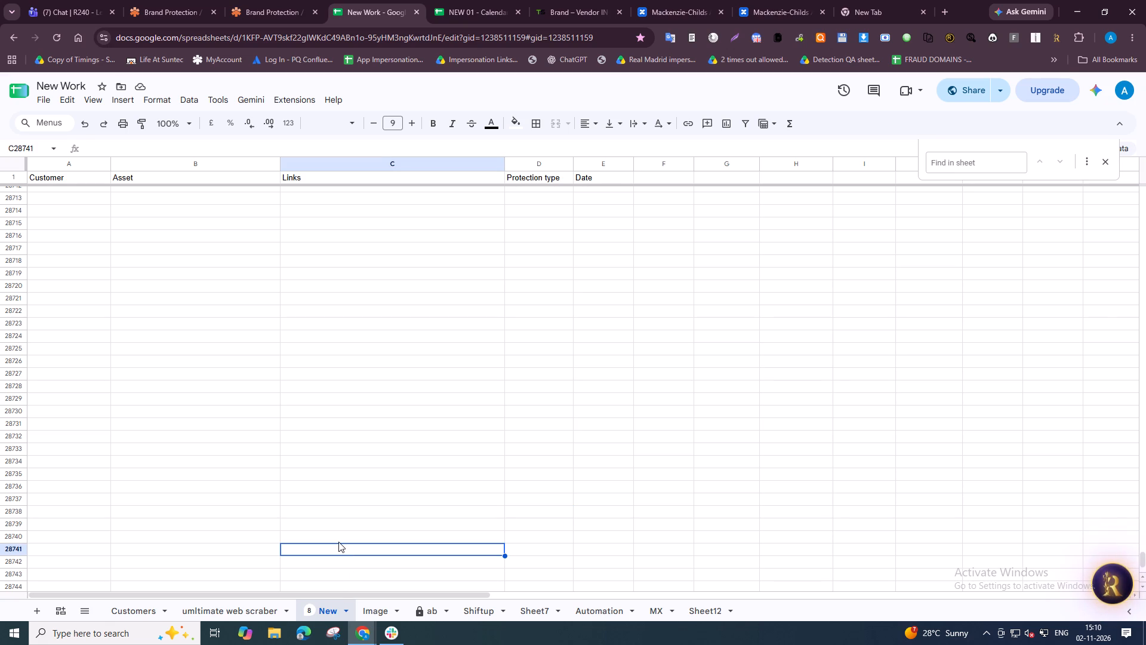
pyautogui.hotkey('ctrl', 'Up')
pyautogui.scroll(3, 338, 542)
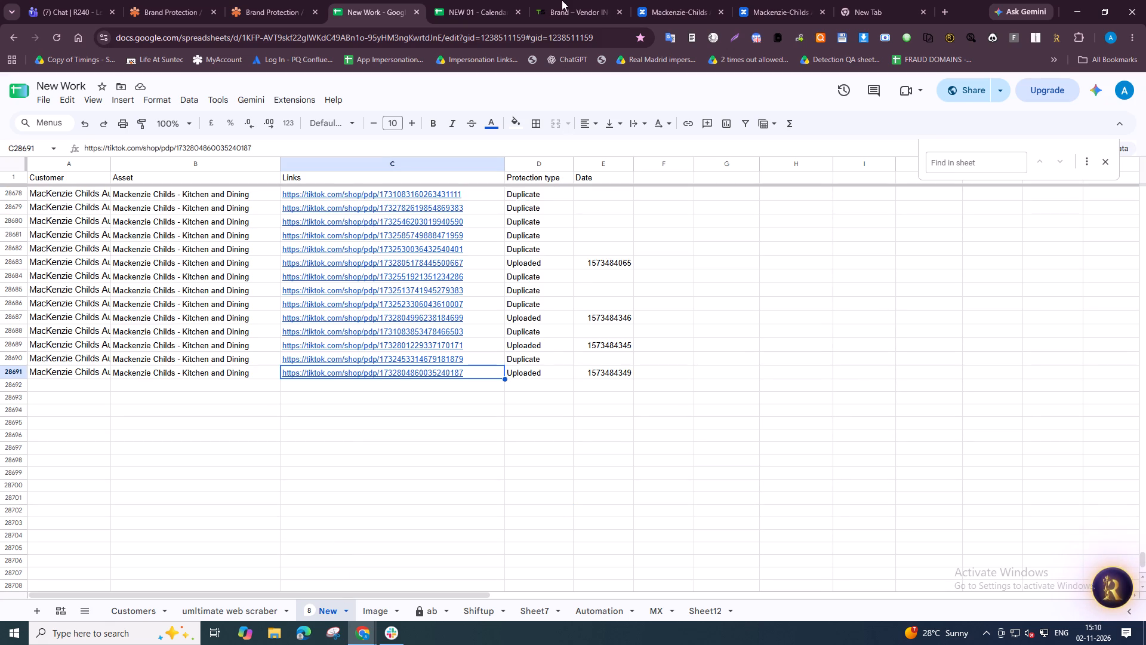
pyautogui.click(562, 0)
pyautogui.click(412, 247)
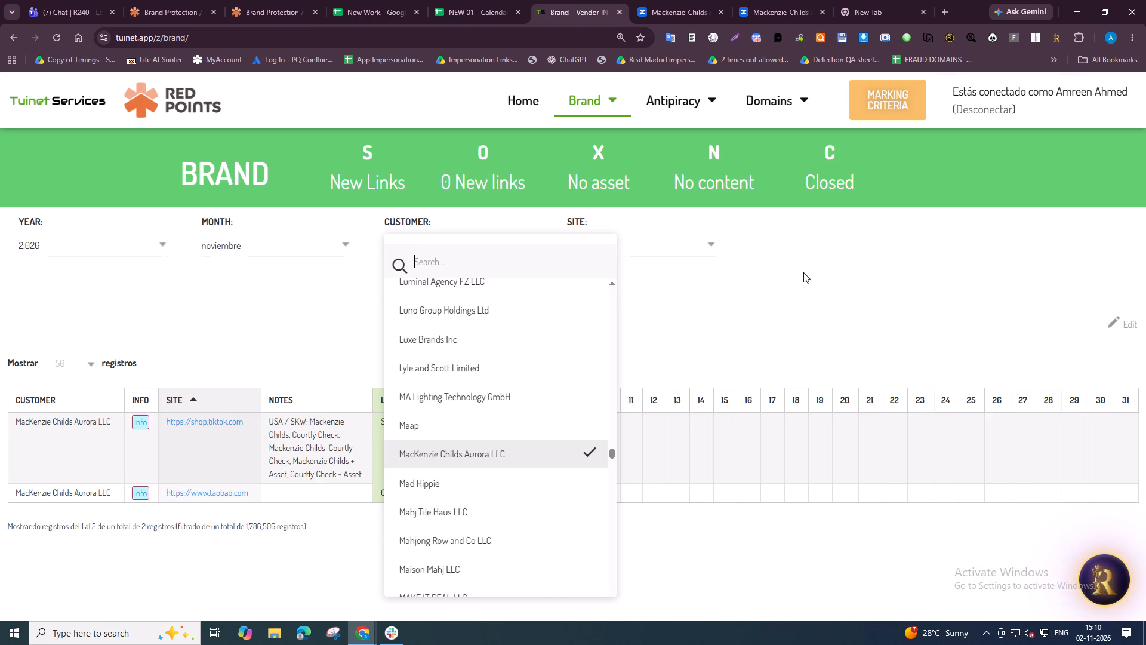
pyautogui.click(803, 272)
pyautogui.doubleClick(443, 441)
pyautogui.click(437, 481)
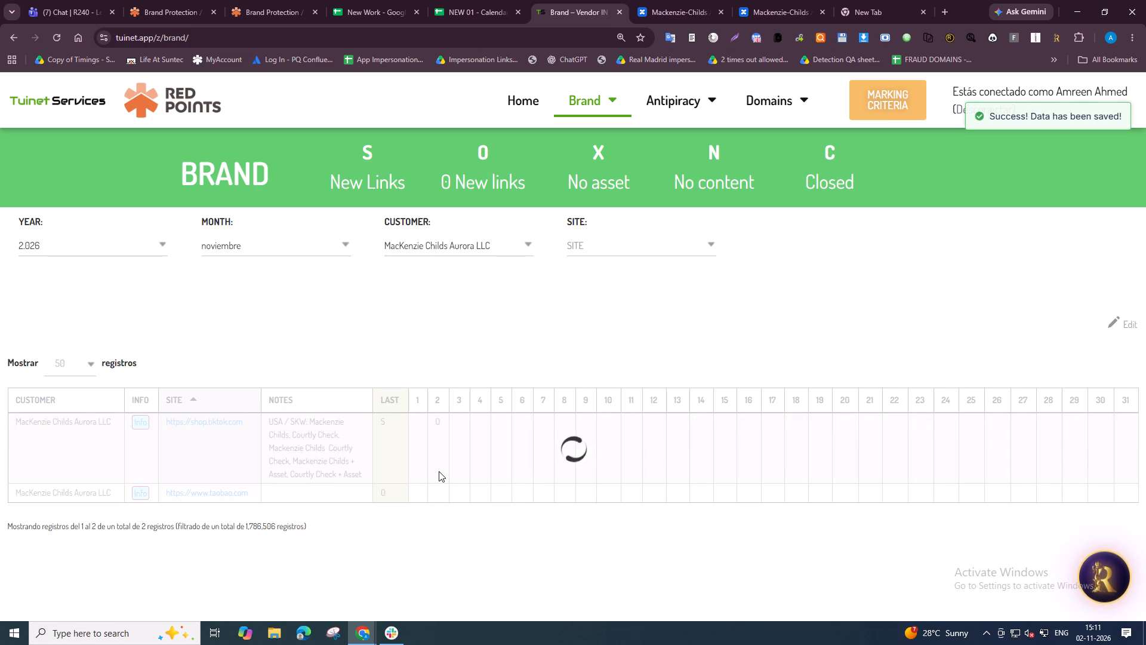
pyautogui.doubleClick(439, 471)
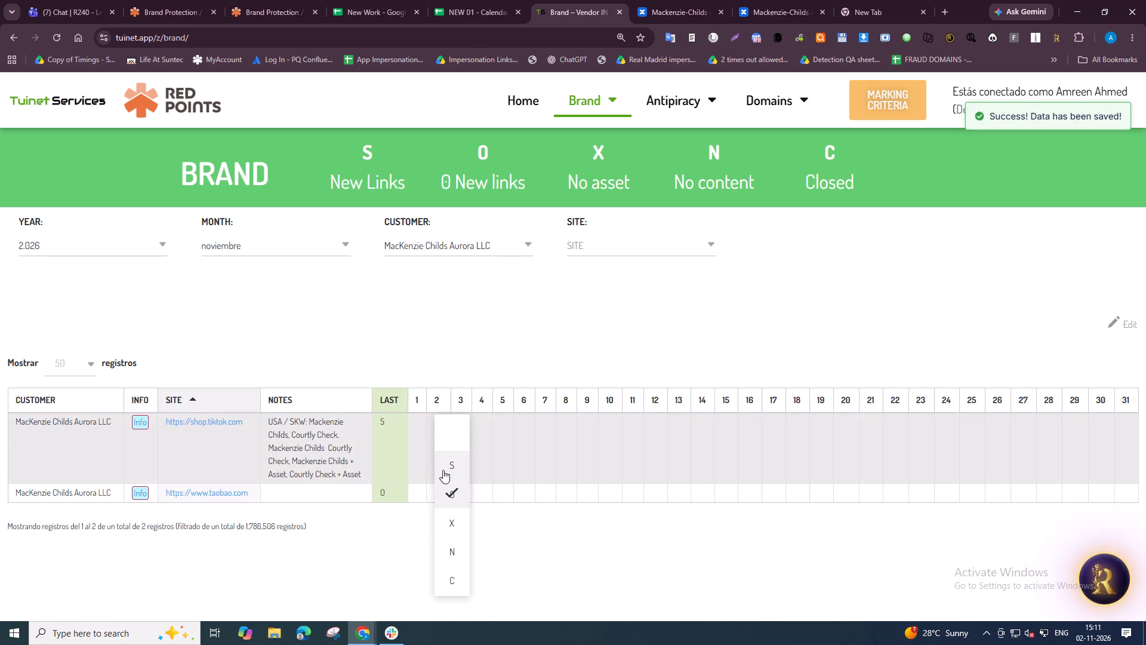
pyautogui.click(449, 469)
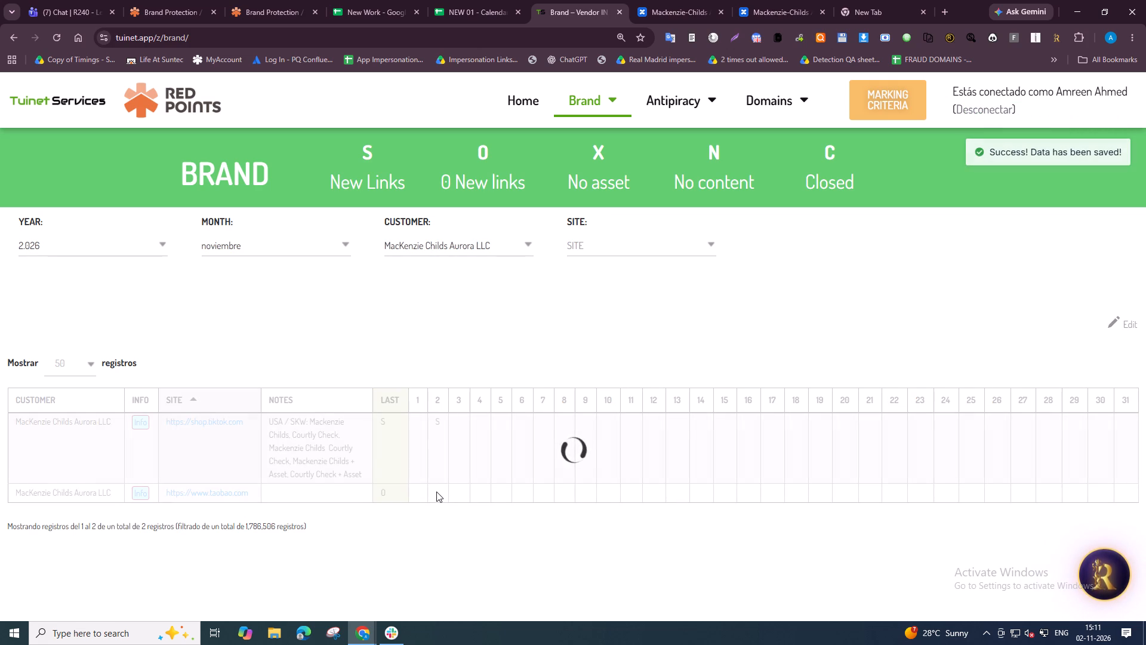
pyautogui.doubleClick(436, 492)
pyautogui.click(439, 401)
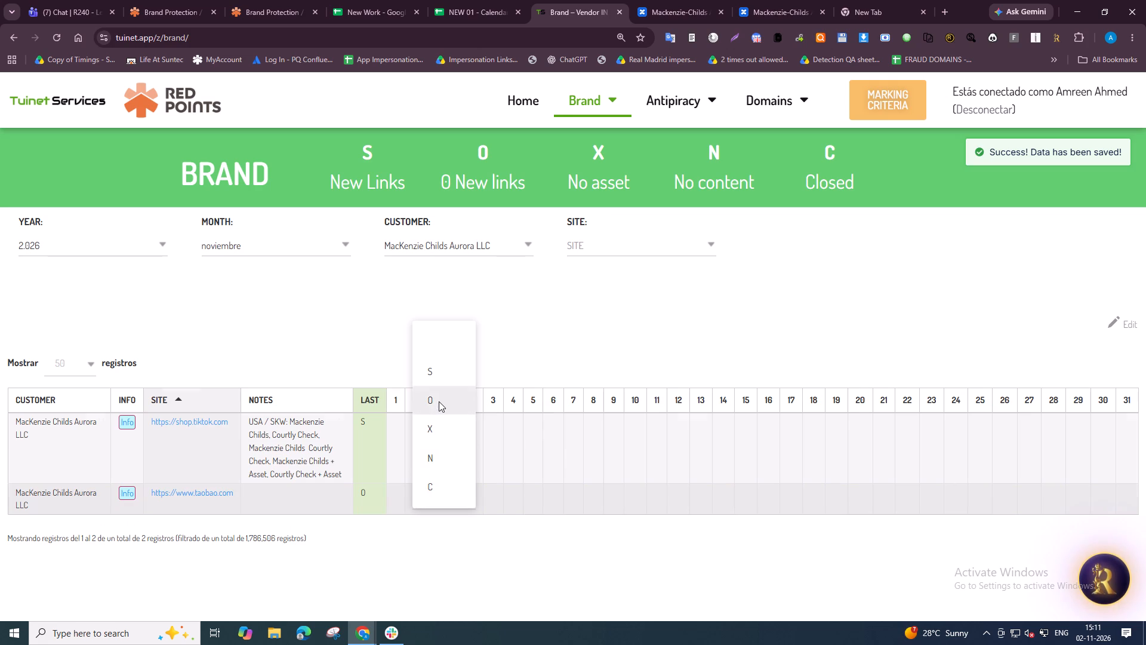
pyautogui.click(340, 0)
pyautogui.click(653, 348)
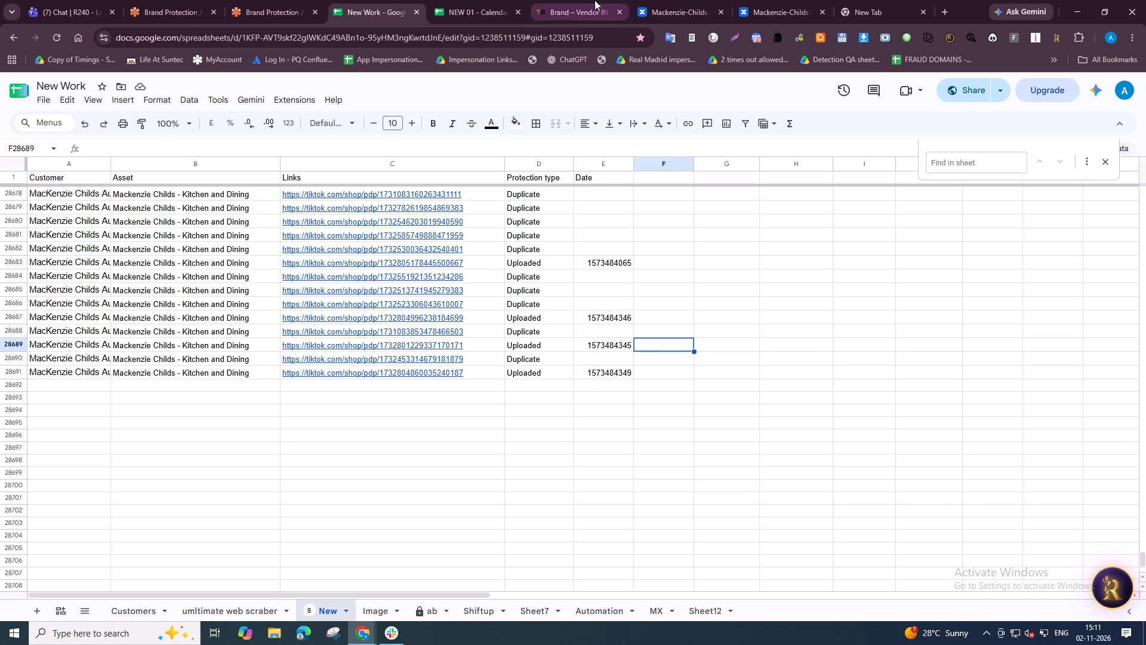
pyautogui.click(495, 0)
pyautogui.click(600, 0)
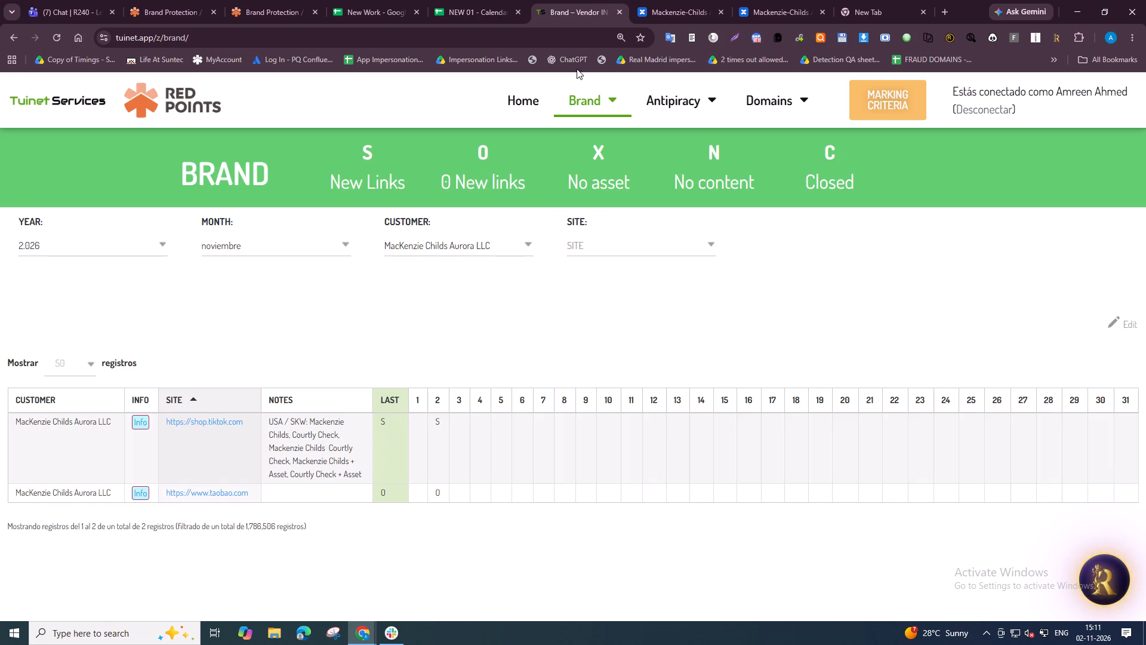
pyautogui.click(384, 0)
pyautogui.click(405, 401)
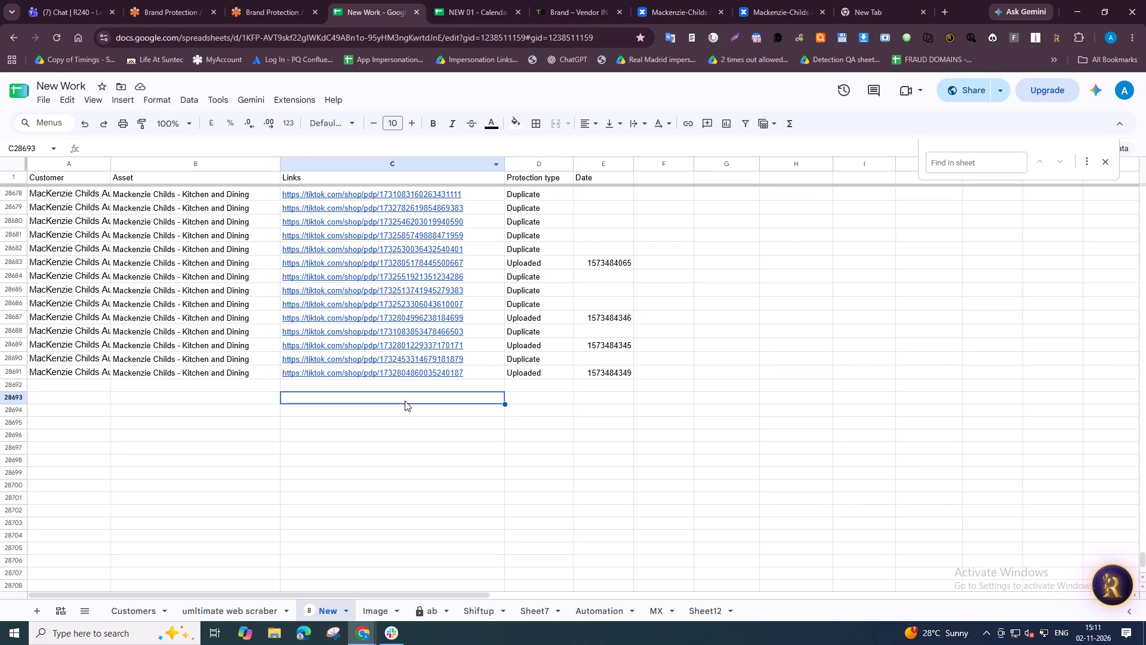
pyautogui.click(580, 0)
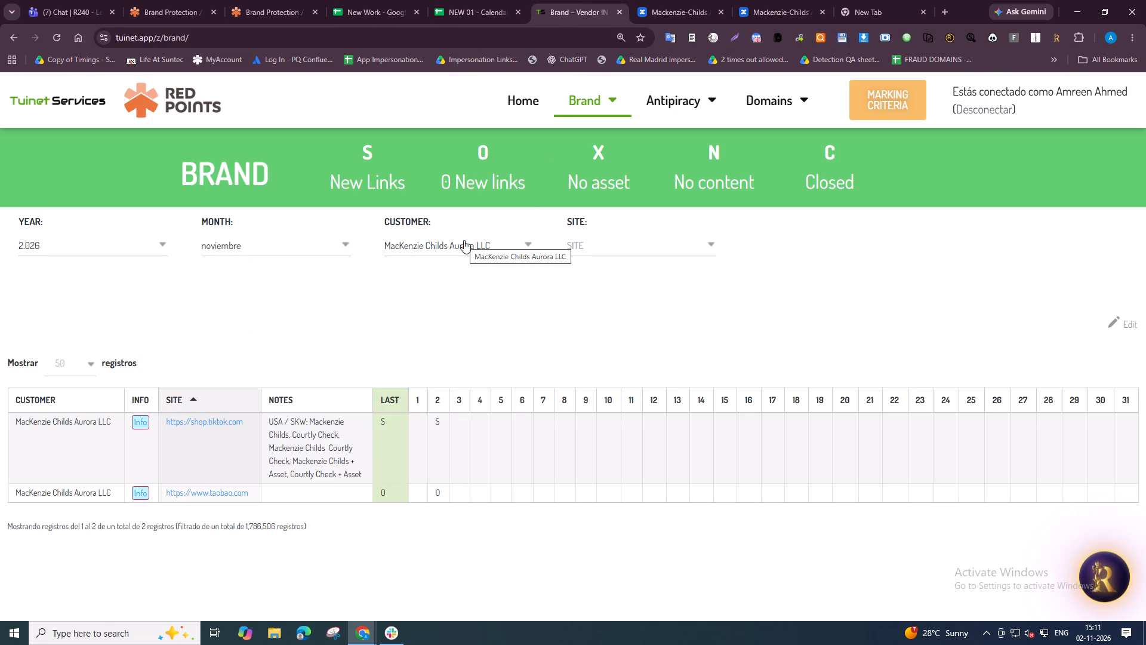
# Copy the customer name Natures Sunshine Products from the NS-2 calendar sheet and filter the Brand tracker by that customer.
pyautogui.click(469, 0)
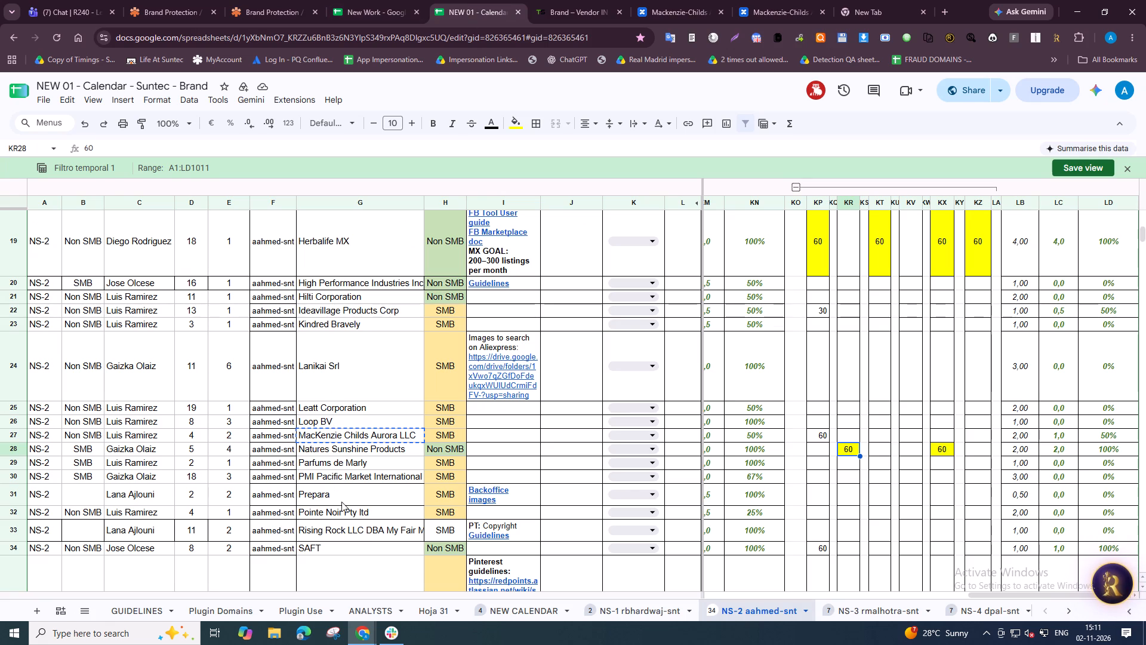
pyautogui.scroll(6, 341, 499)
pyautogui.scroll(7, 359, 434)
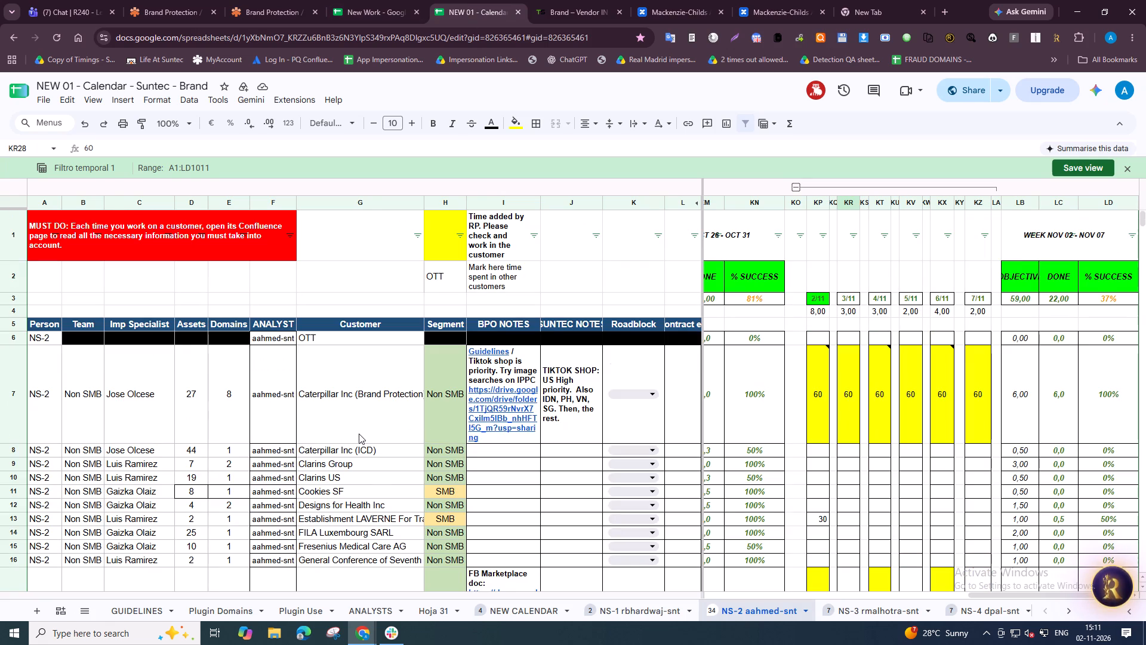
pyautogui.scroll(-4, 366, 533)
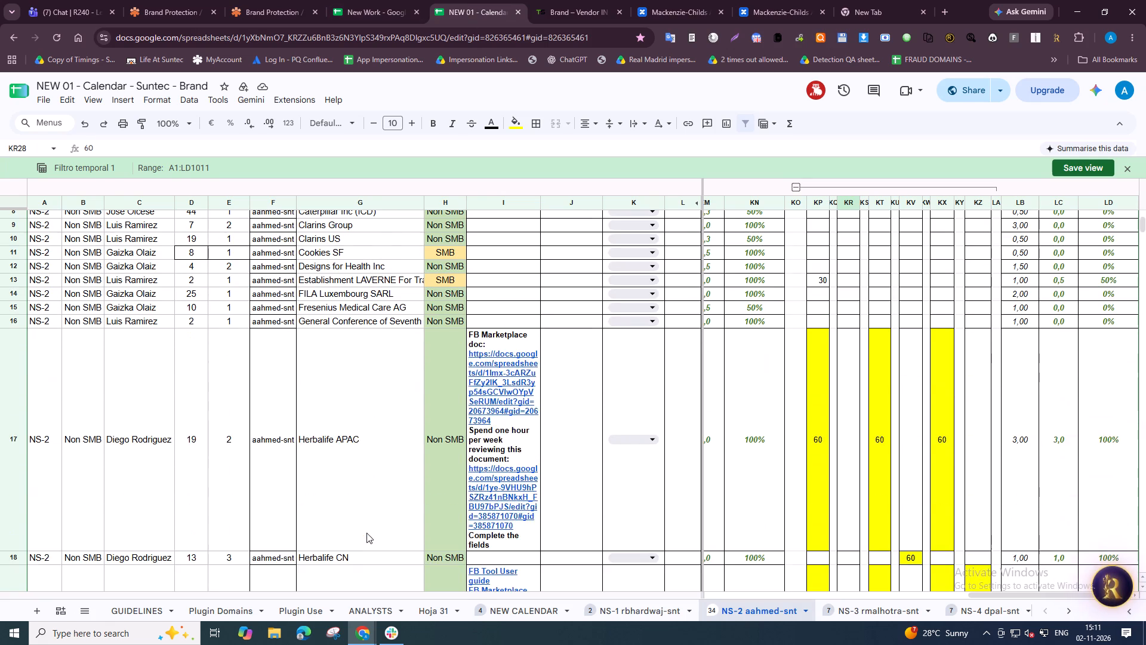
pyautogui.scroll(-5, 366, 529)
pyautogui.click(371, 509)
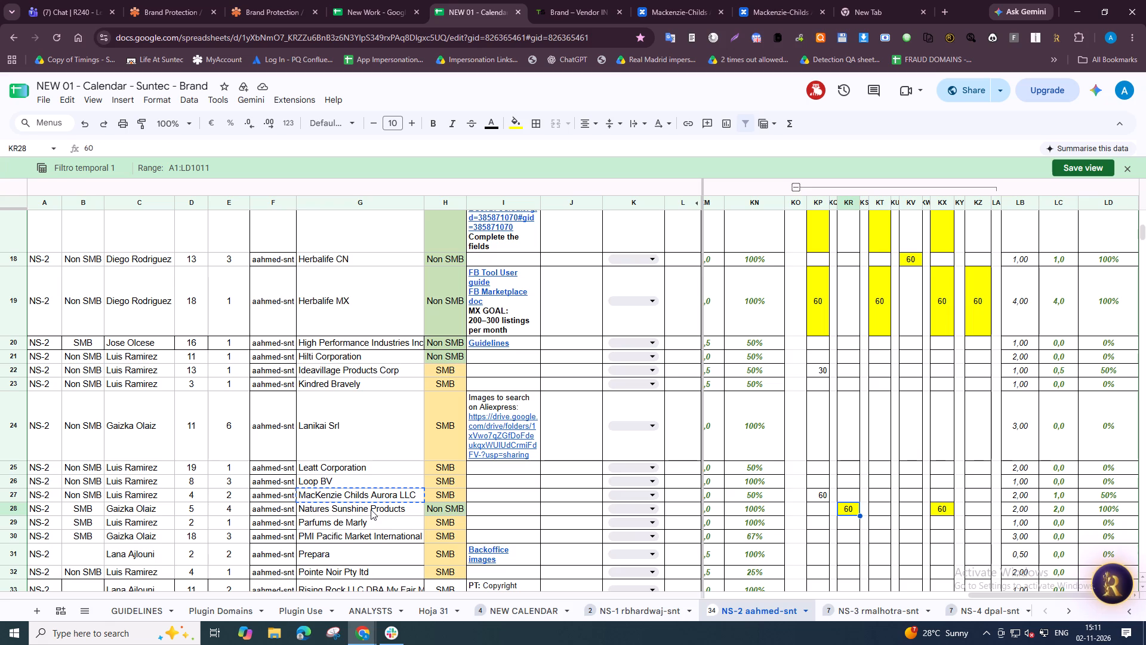
pyautogui.hotkey('ctrl', 'c')
pyautogui.click(601, 0)
pyautogui.click(445, 254)
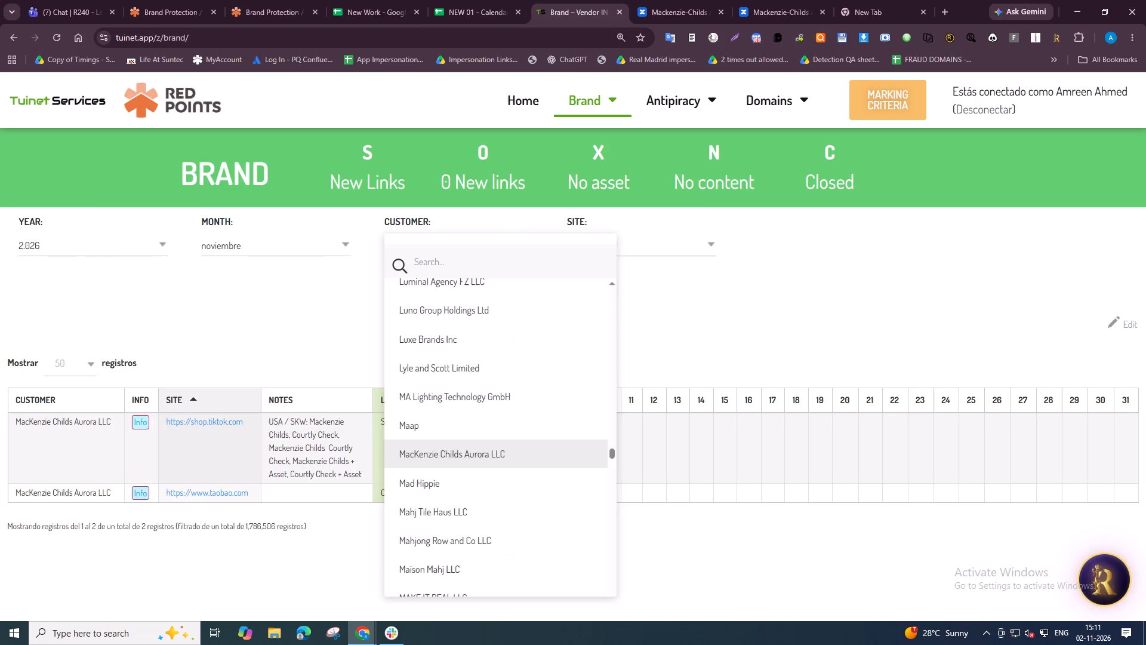
pyautogui.hotkey('ctrl', 'v')
pyautogui.click(463, 293)
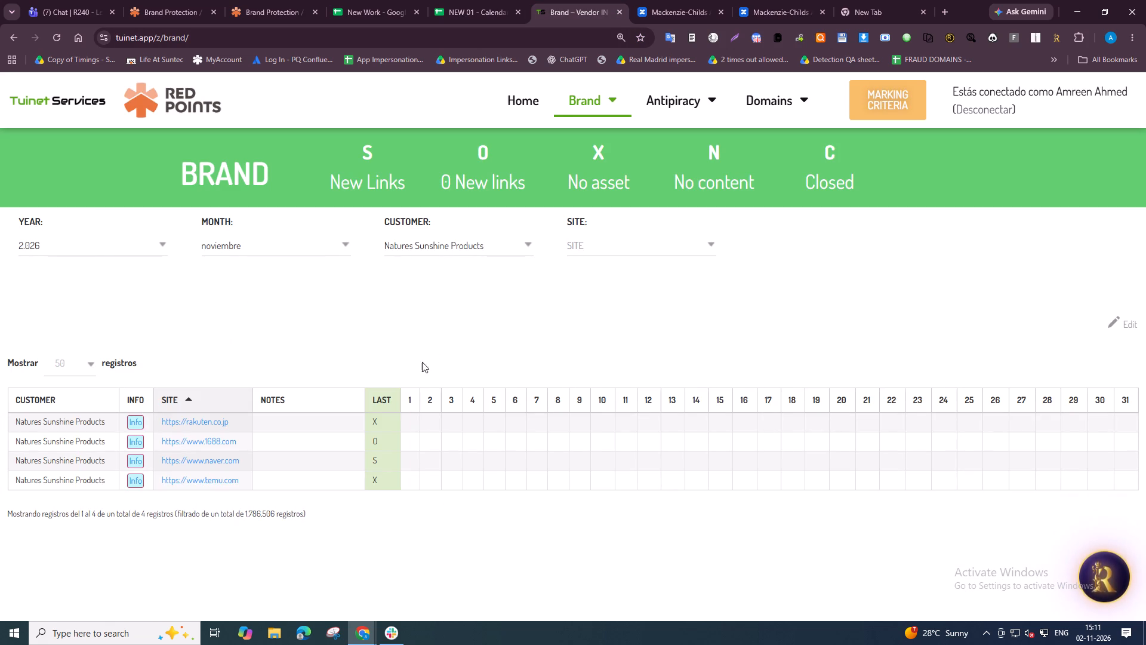
pyautogui.middleClick(228, 463)
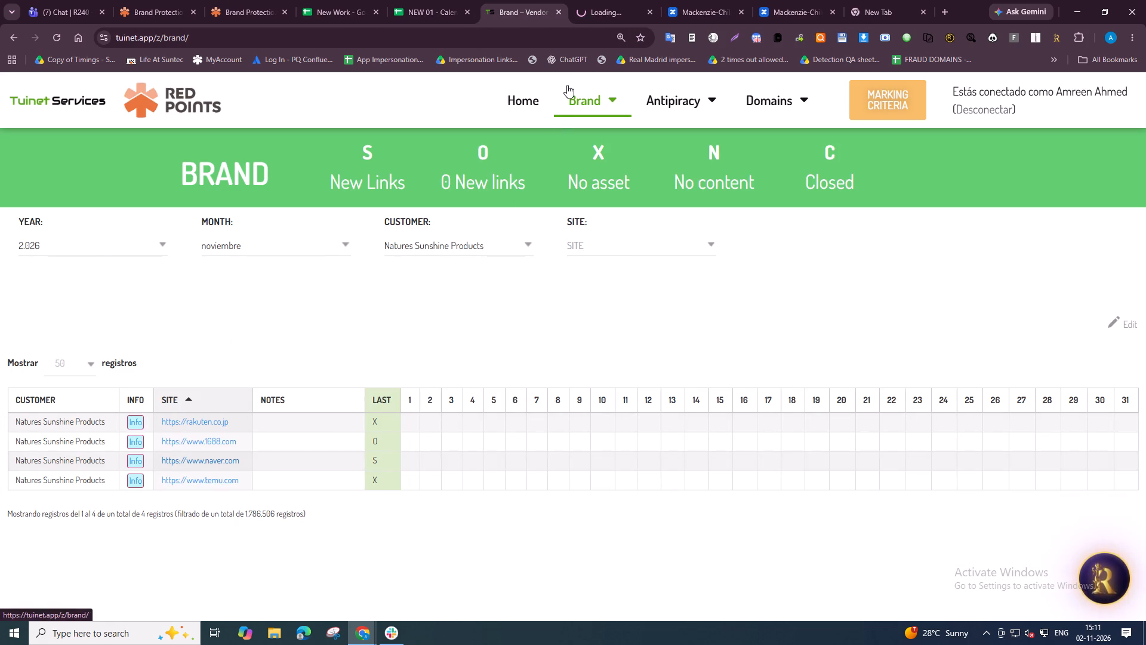
pyautogui.moveTo(598, 0); pyautogui.dragTo(547, 148)
pyautogui.click(820, 163)
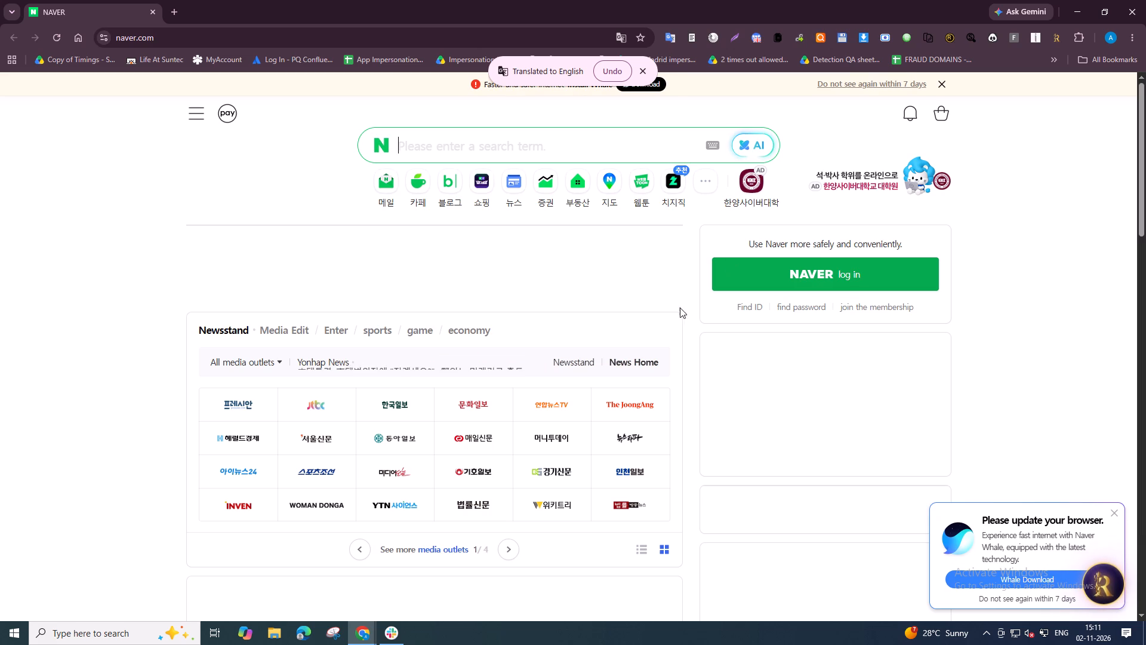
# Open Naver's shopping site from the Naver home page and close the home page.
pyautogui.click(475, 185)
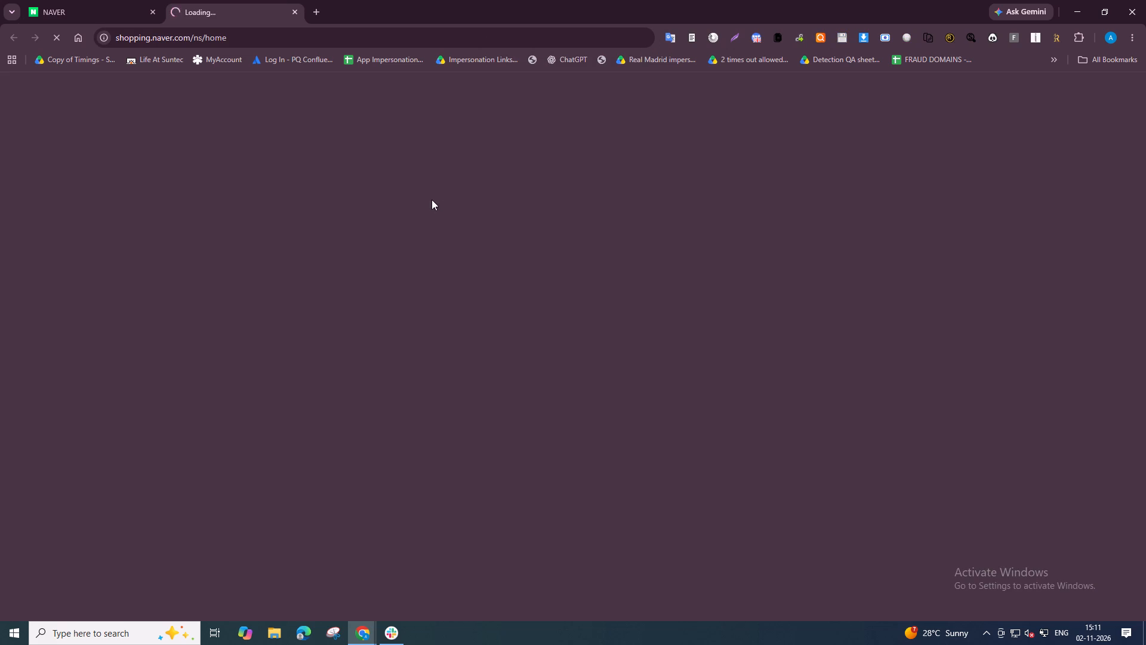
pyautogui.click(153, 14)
# Copy the text Natures Sunshine from the customer name in the Brand tracker.
pyautogui.hotkey('alt', 'Tab')
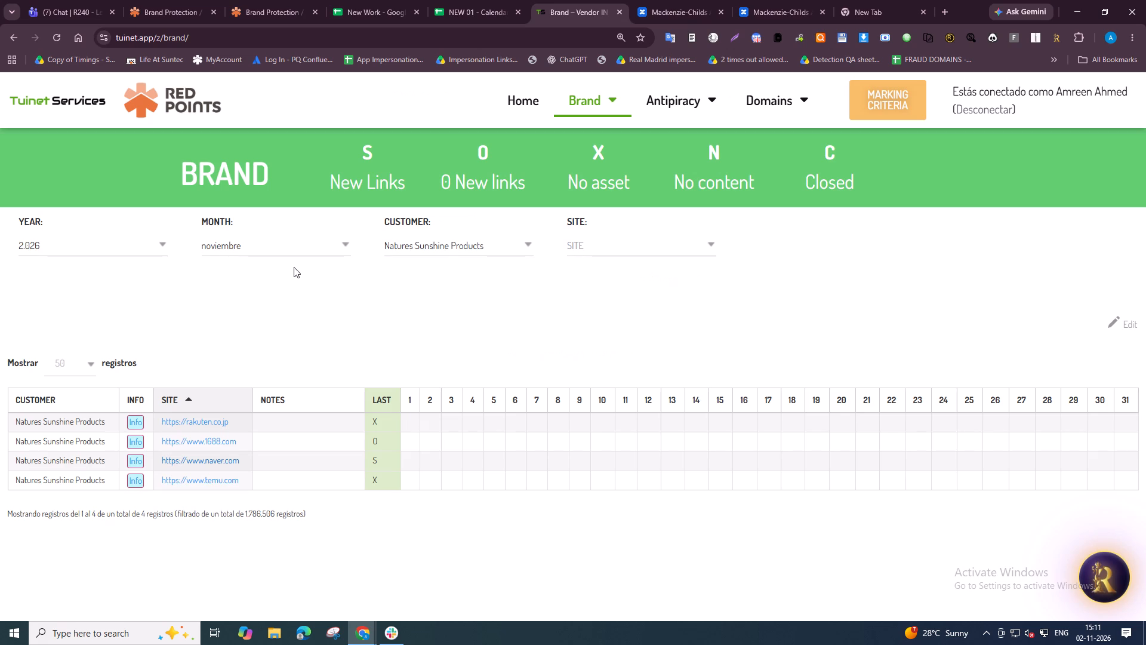
pyautogui.moveTo(15, 425); pyautogui.dragTo(73, 421)
pyautogui.hotkey('ctrl', 'c')
# Disable the 1ClickVPN Proxy for Chrome extension and close the extensions page.
pyautogui.hotkey('alt', 'Tab')
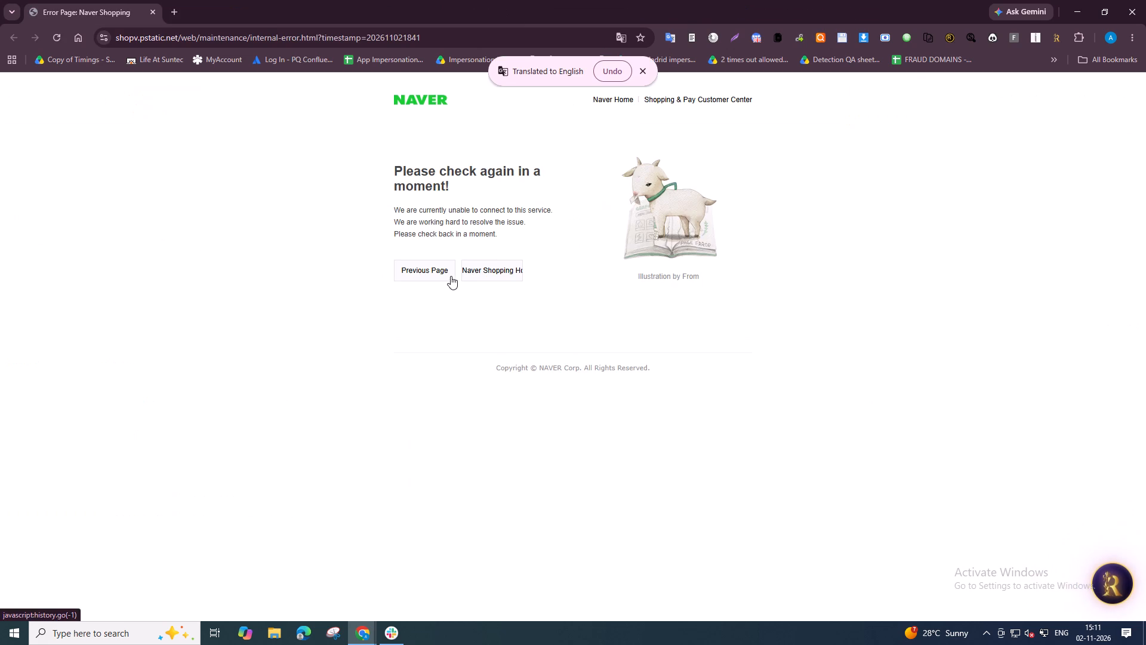
pyautogui.click(441, 274)
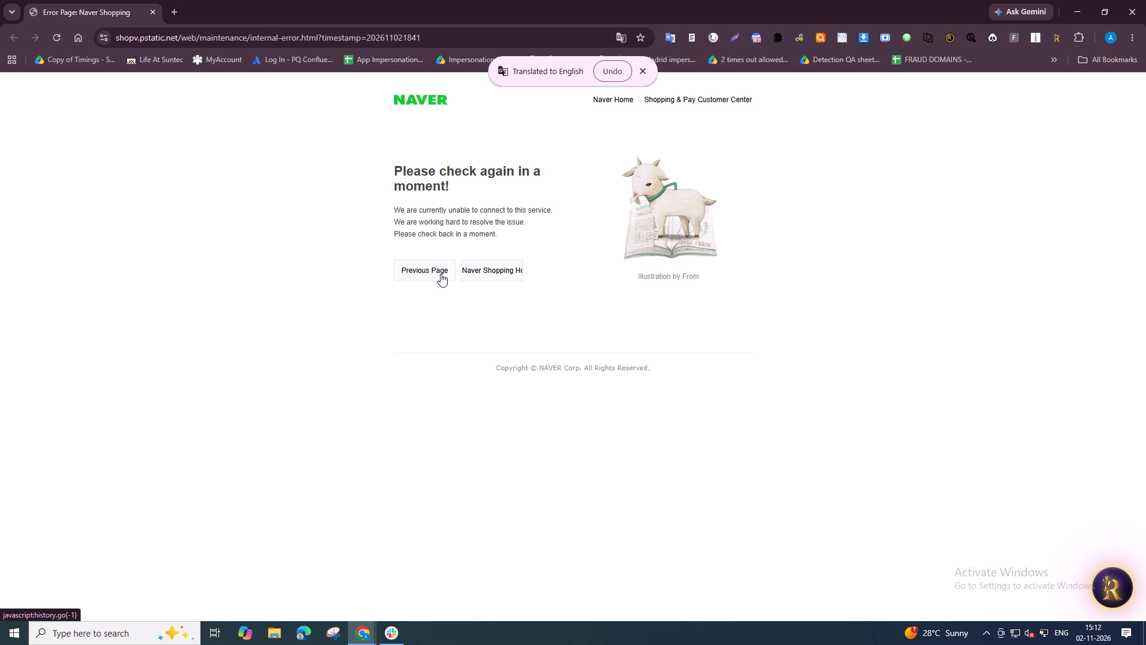
pyautogui.click(756, 41)
pyautogui.click(1076, 39)
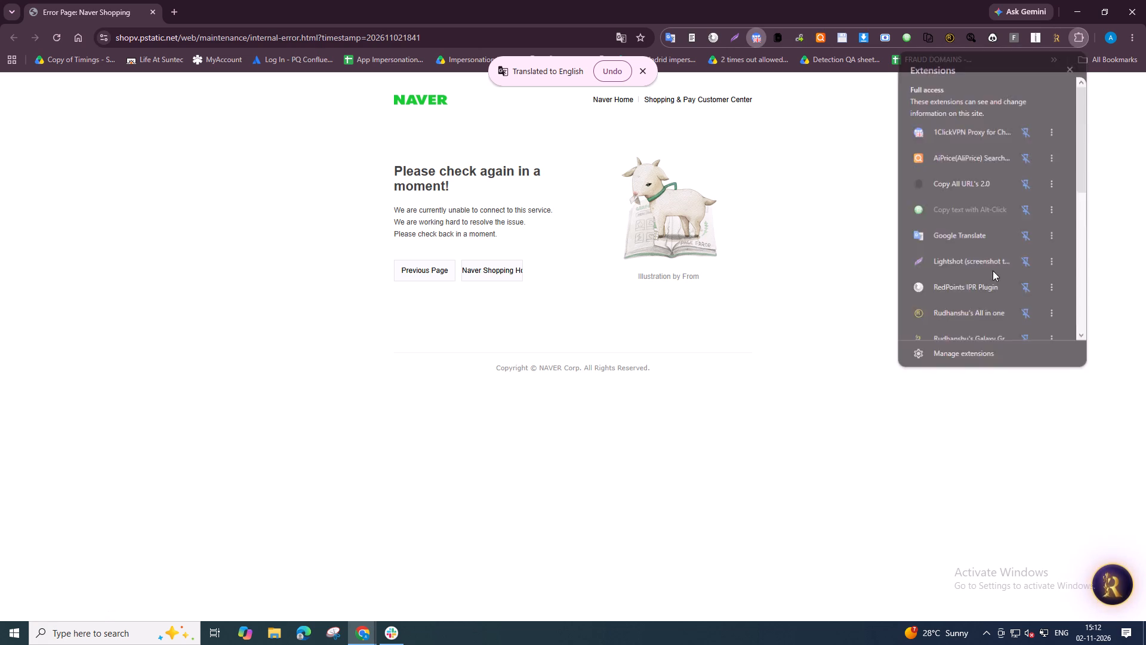
pyautogui.click(984, 352)
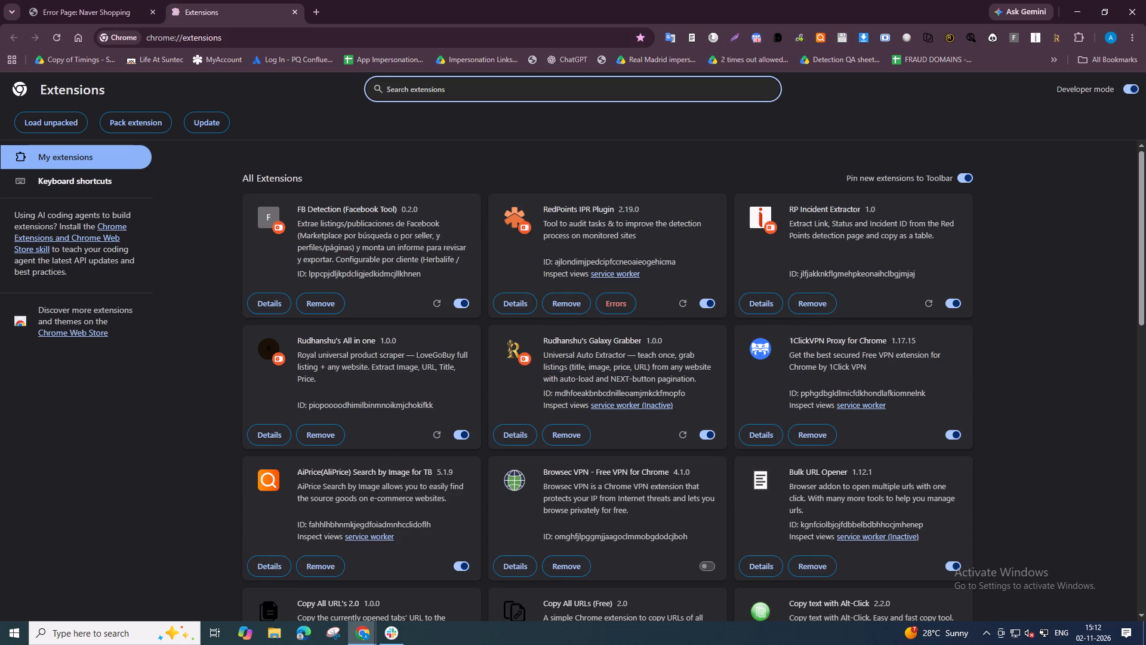
pyautogui.click(945, 438)
pyautogui.click(947, 435)
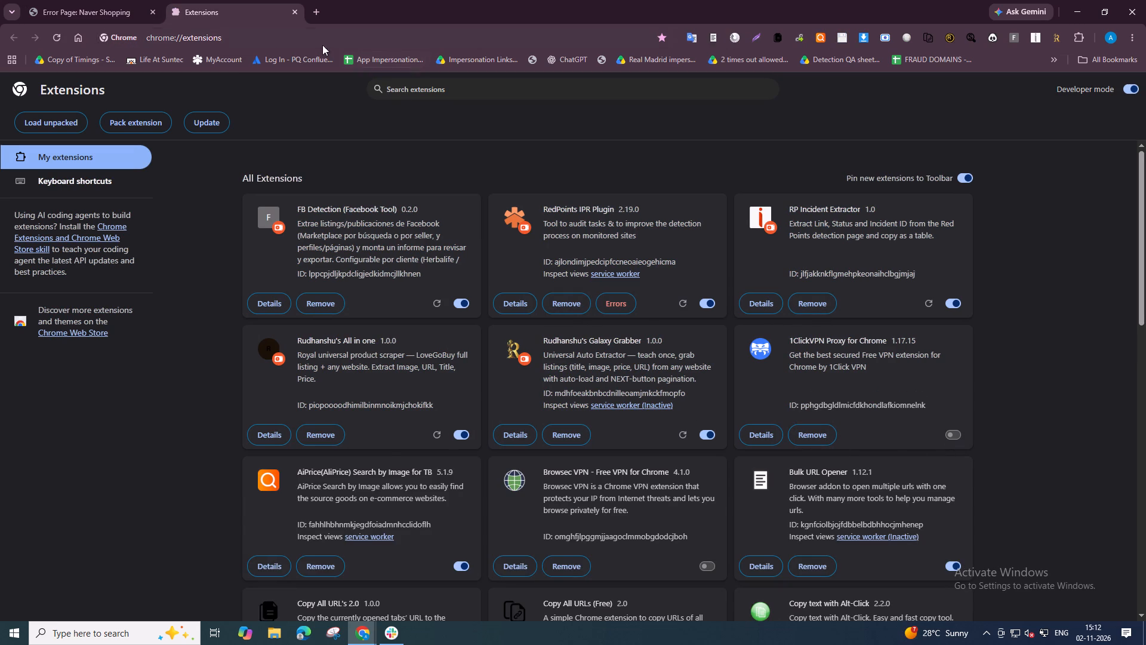
pyautogui.click(302, 12)
pyautogui.click(295, 9)
pyautogui.click(59, 38)
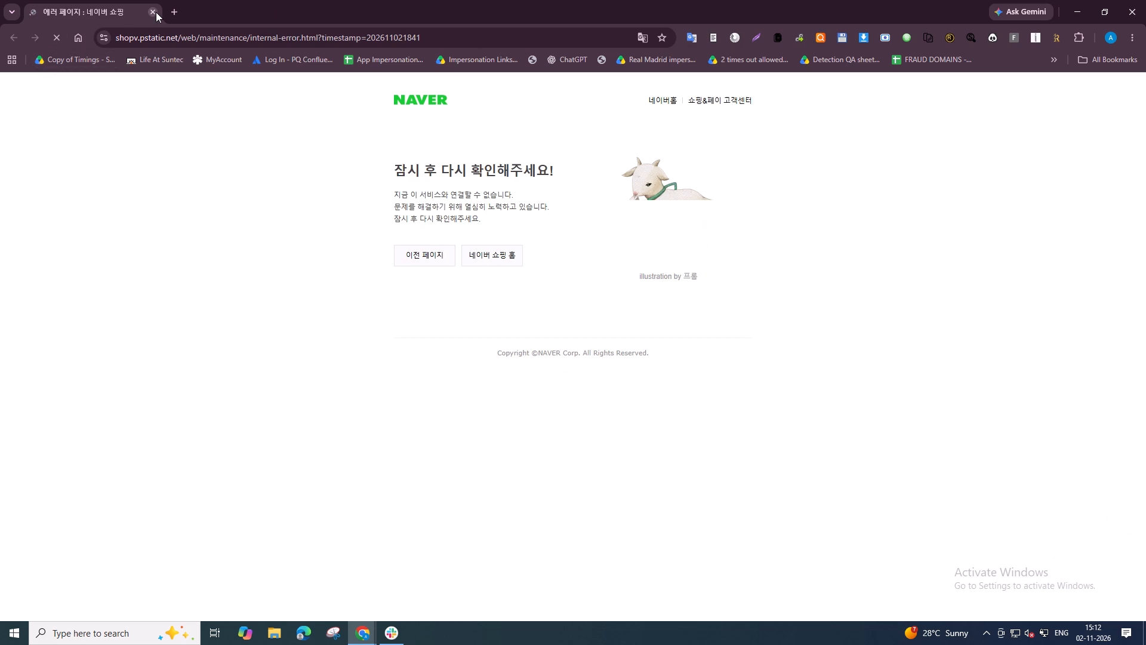
pyautogui.click(156, 12)
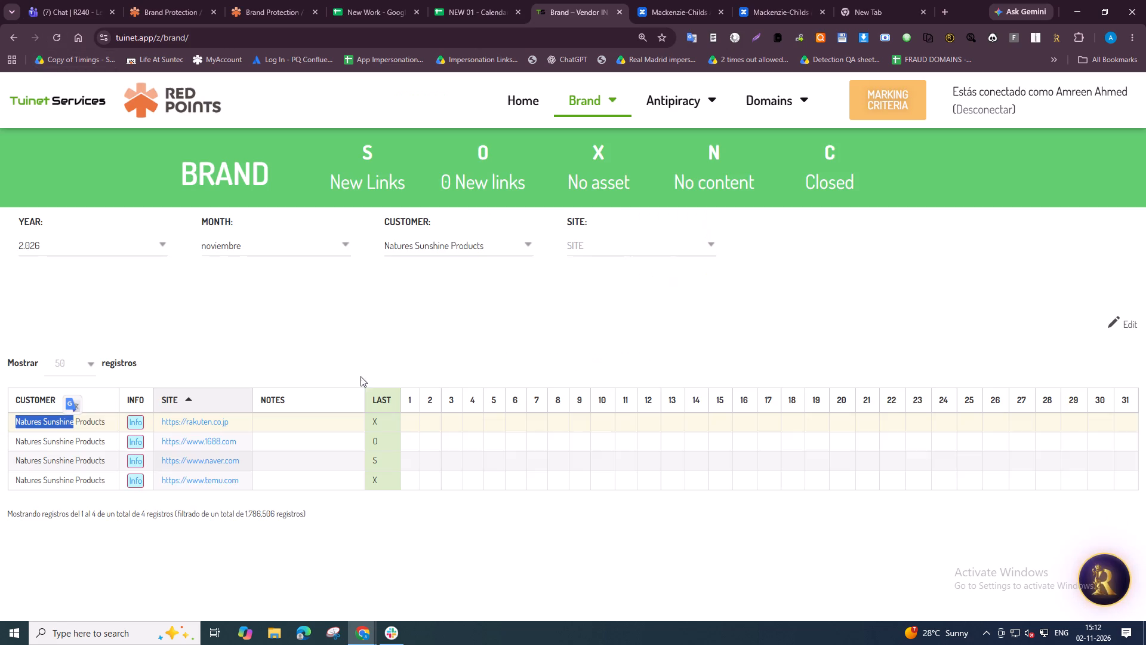
pyautogui.middleClick(207, 460)
pyautogui.click(625, 0)
pyautogui.moveTo(625, 0); pyautogui.dragTo(625, 128)
pyautogui.click(876, 139)
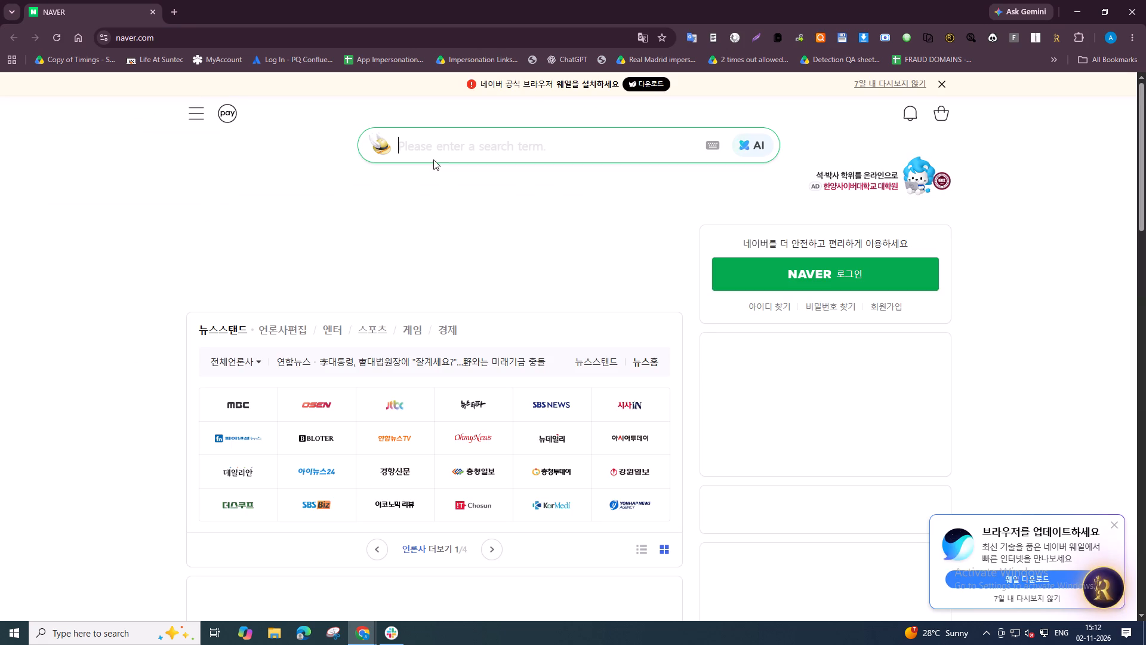
# Open Naver's shopping store, close the Naver home page, and search the store for Natures Sunshine.
pyautogui.scroll(-5, 434, 278)
pyautogui.scroll(6, 440, 295)
pyautogui.click(480, 186)
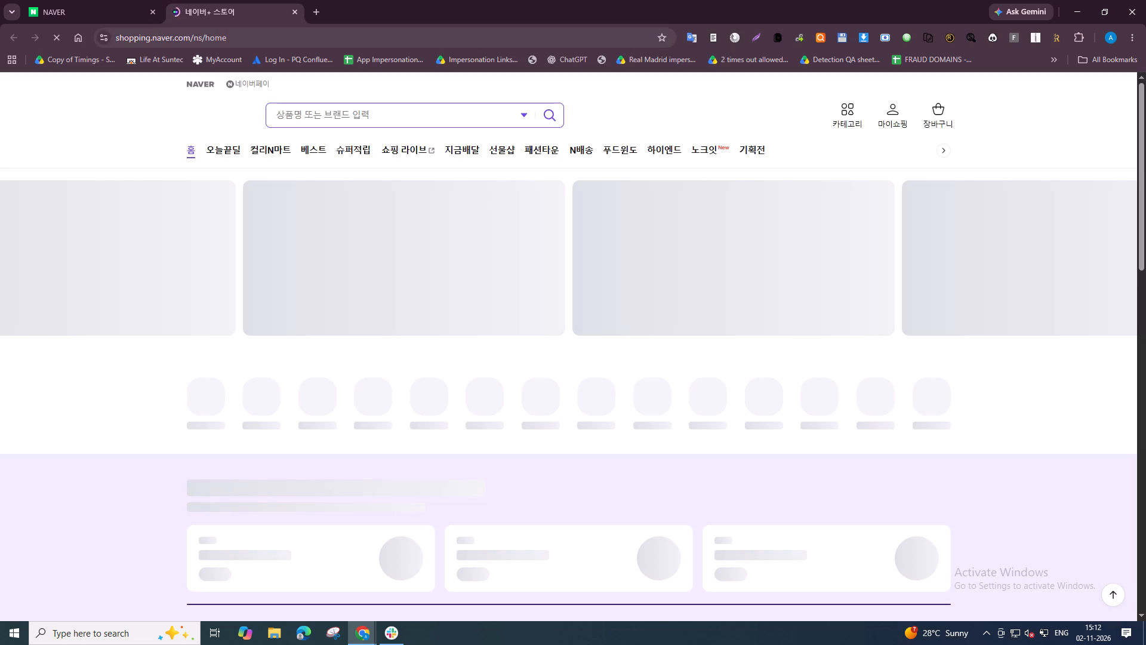
pyautogui.click(429, 101)
pyautogui.hotkey('ctrl', 'v')
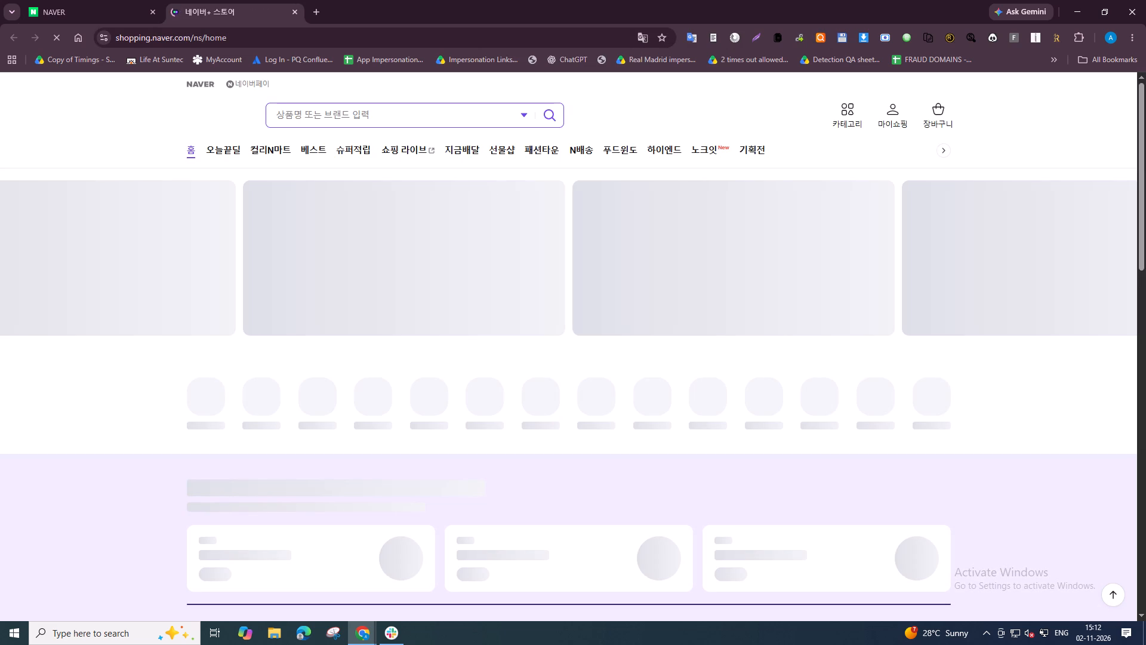
pyautogui.click(365, 118)
pyautogui.click(154, 11)
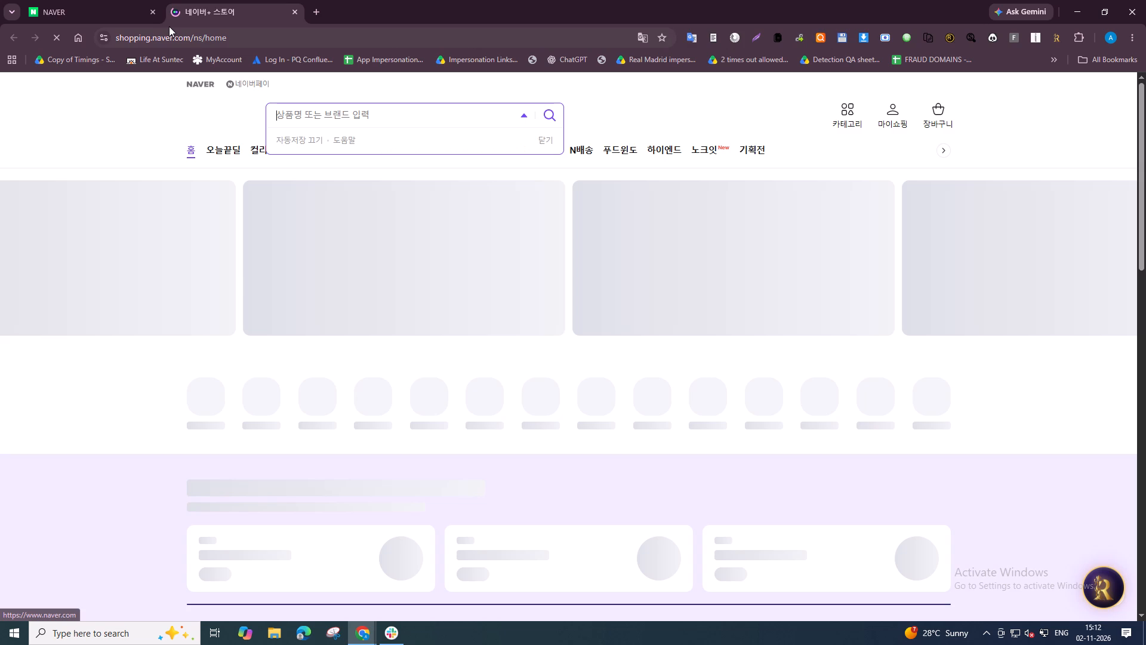
pyautogui.hotkey('ctrl', 'v')
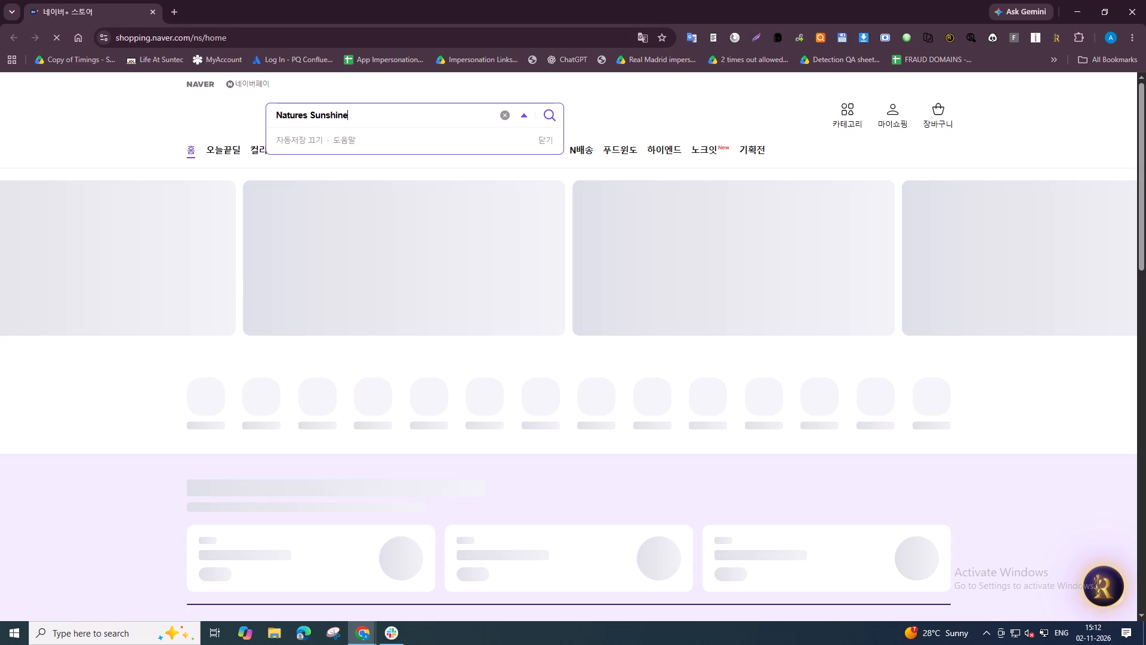
pyautogui.press('Return')
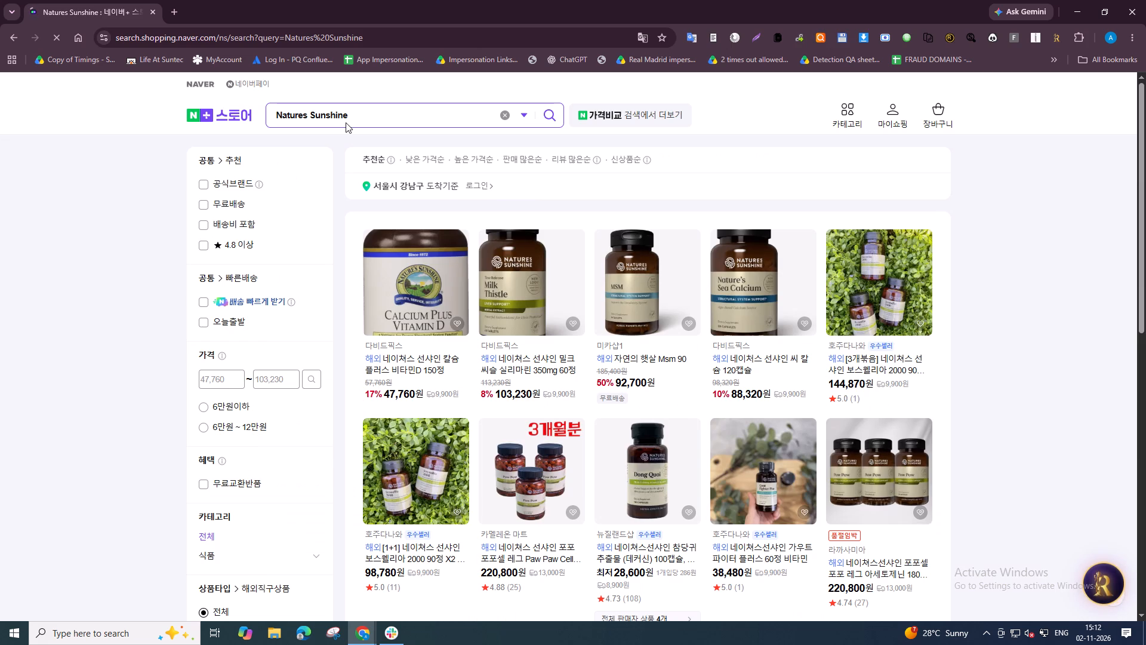
# Examine the Natures Sunshine product listings in the Naver store search results.
pyautogui.scroll(-18, 346, 122)
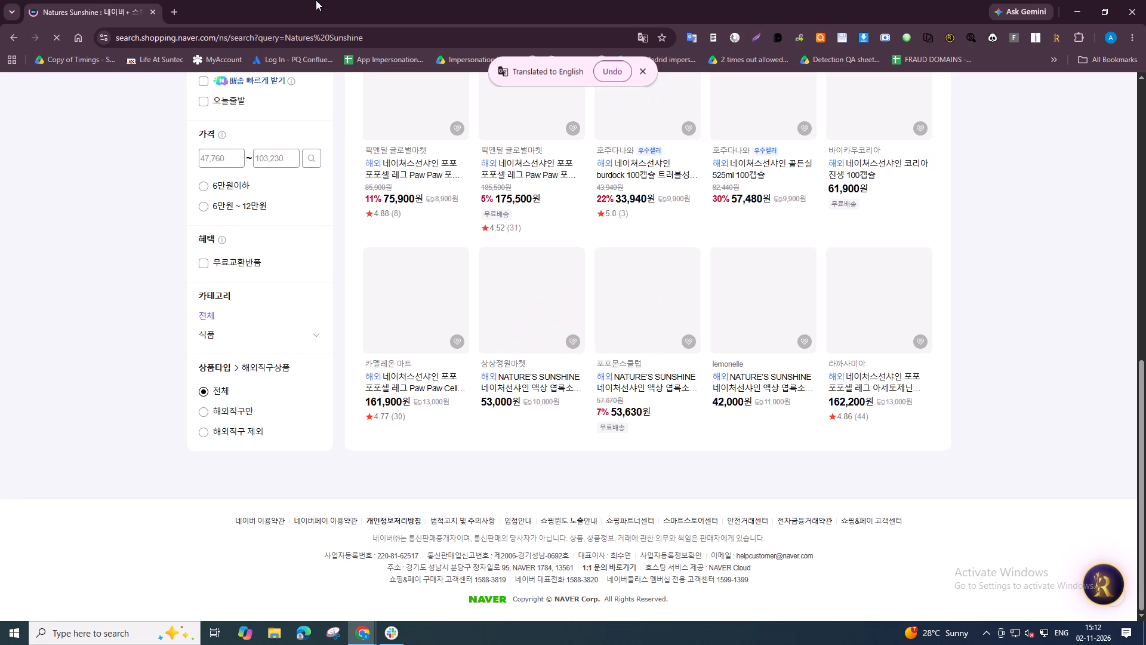
pyautogui.click(542, 66)
pyautogui.click(644, 72)
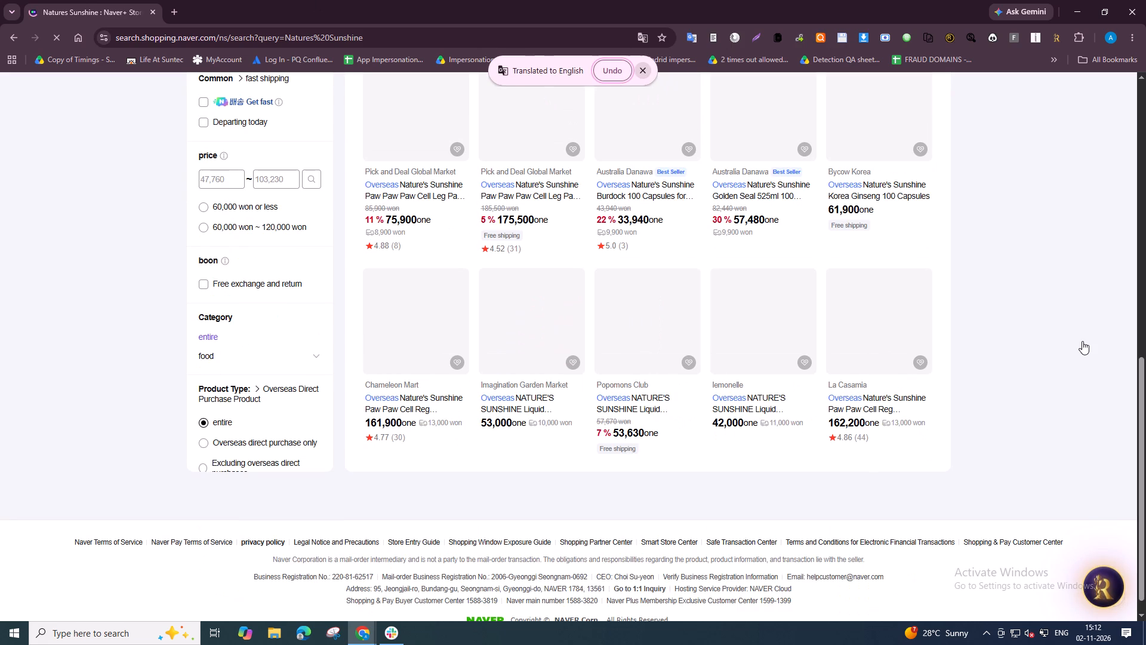
pyautogui.scroll(15, 1006, 358)
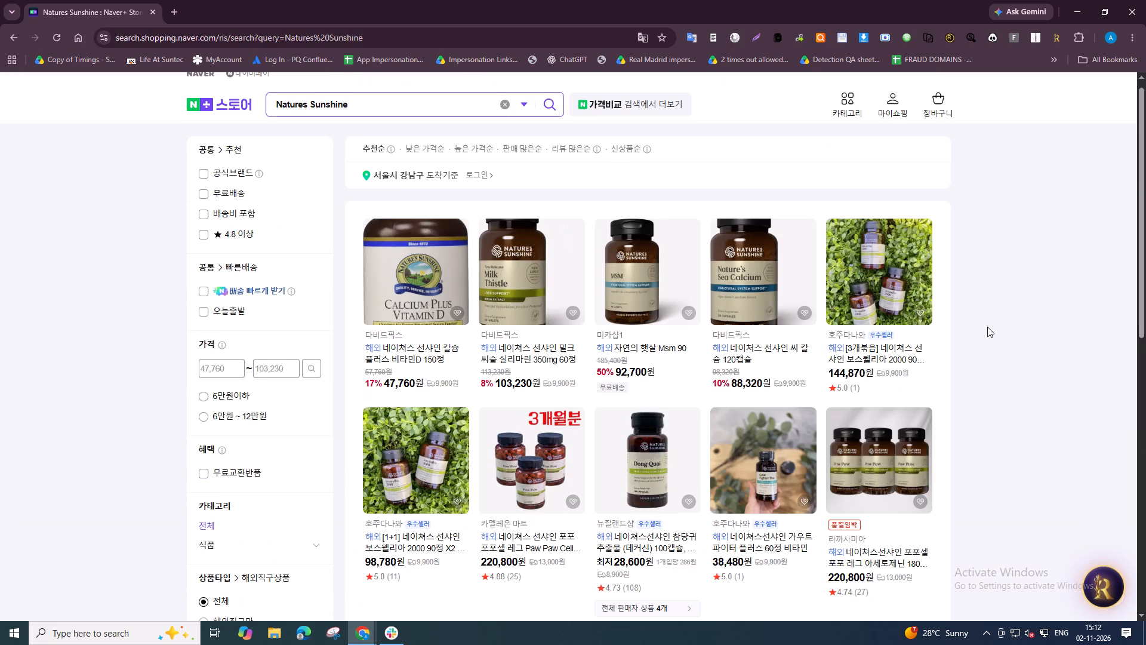
pyautogui.scroll(-14, 987, 327)
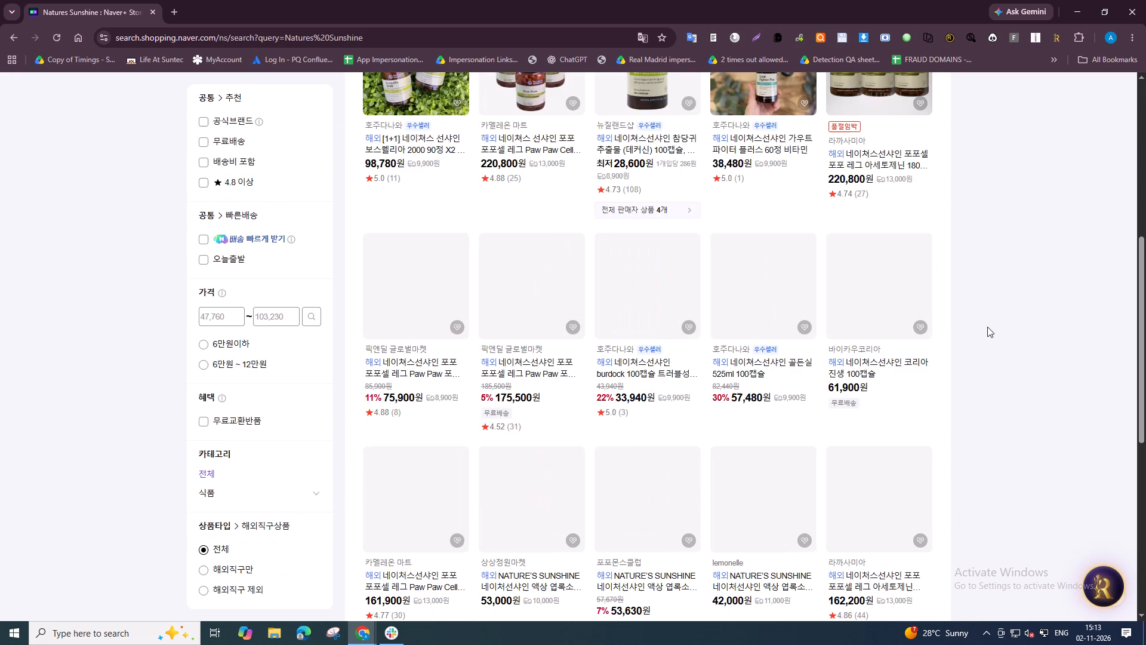
pyautogui.scroll(-5, 987, 327)
pyautogui.scroll(4, 987, 327)
pyautogui.scroll(-12, 987, 327)
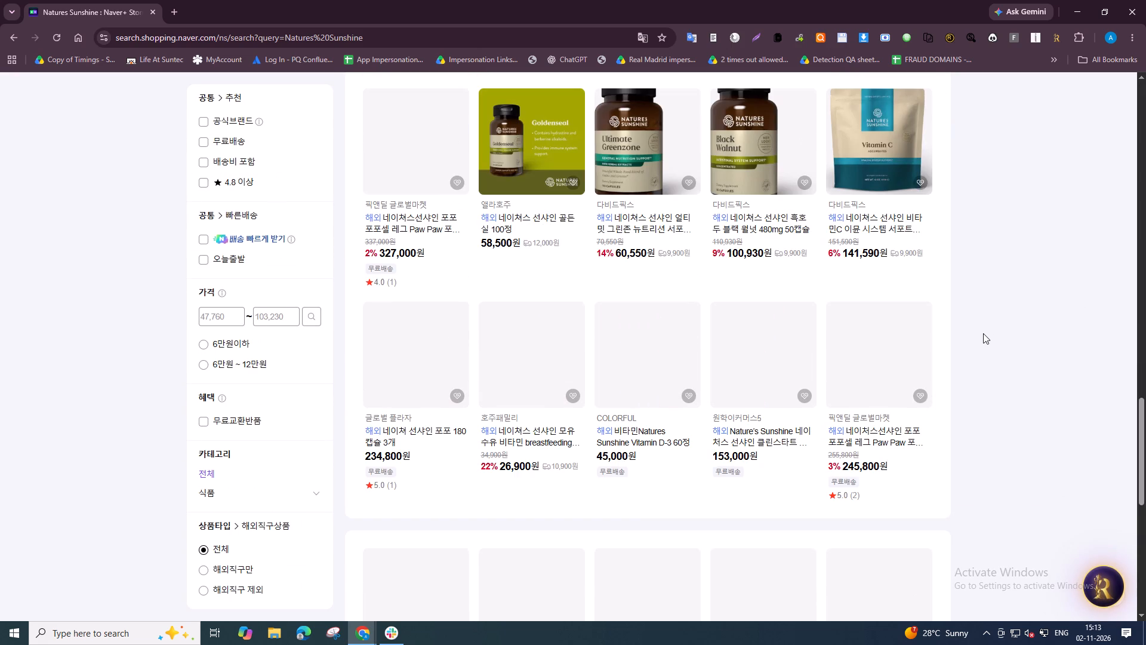
pyautogui.scroll(-13, 983, 333)
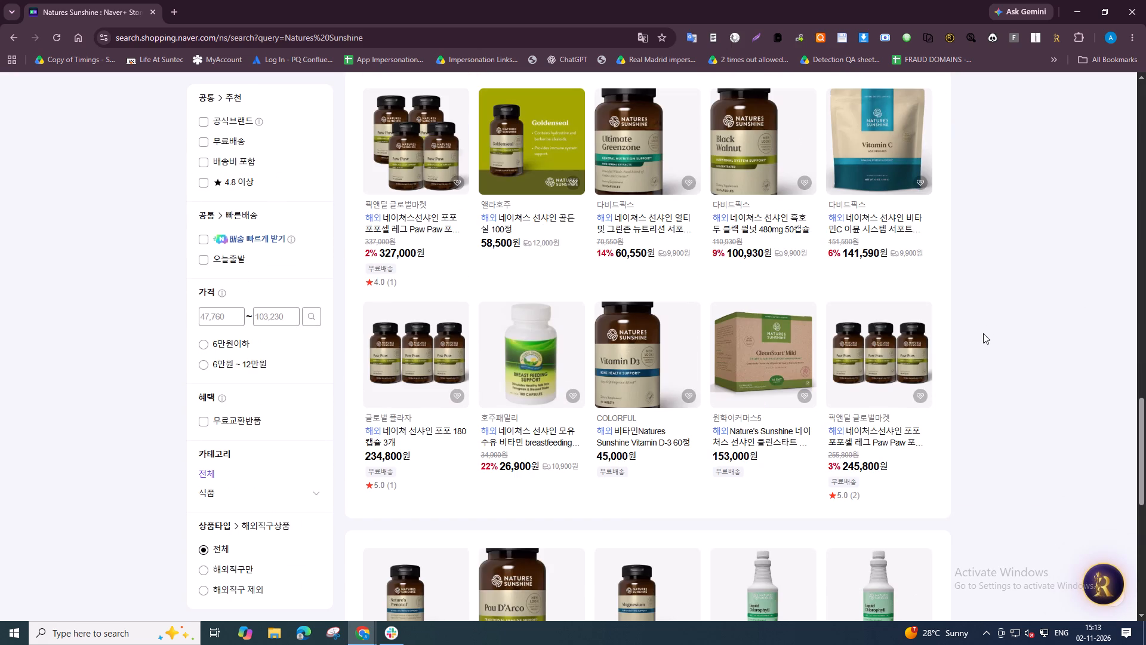
pyautogui.scroll(-12, 981, 338)
pyautogui.scroll(7, 971, 346)
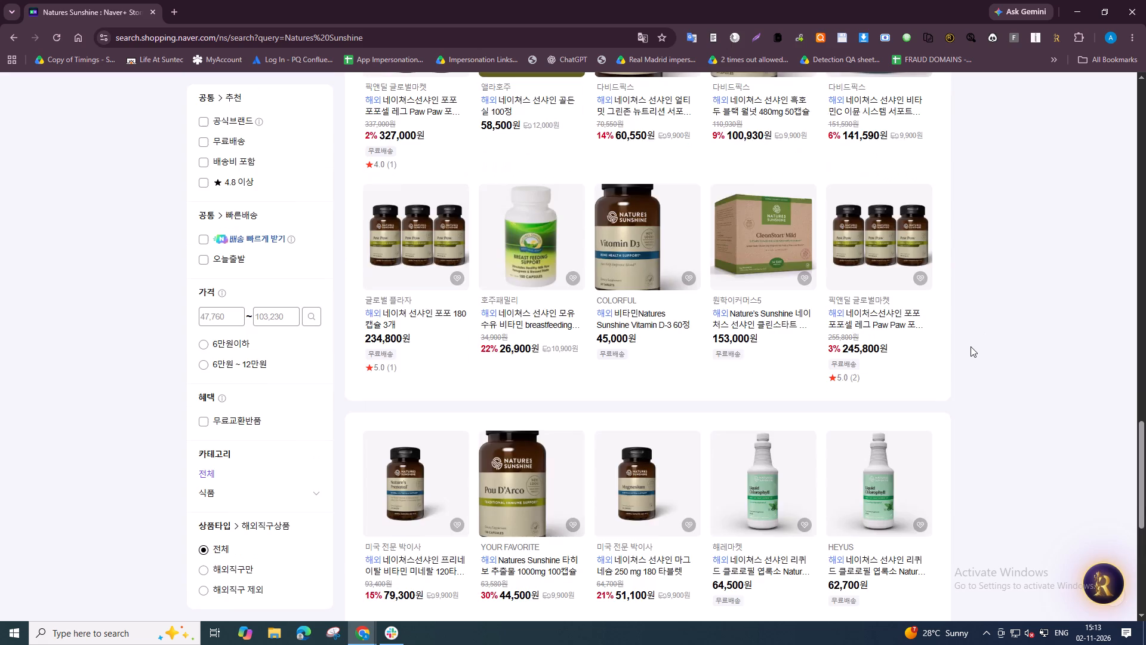
pyautogui.scroll(20, 971, 346)
pyautogui.scroll(8, 971, 346)
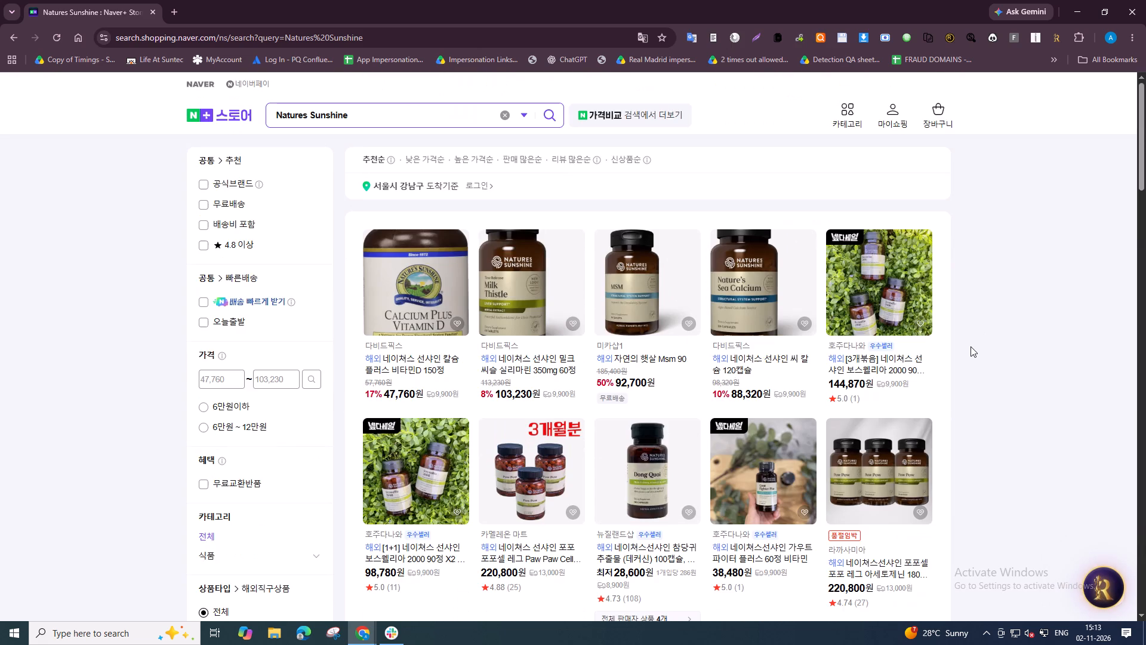
pyautogui.scroll(-12, 971, 346)
pyautogui.scroll(1, 972, 365)
pyautogui.scroll(-20, 975, 365)
pyautogui.scroll(-3, 978, 392)
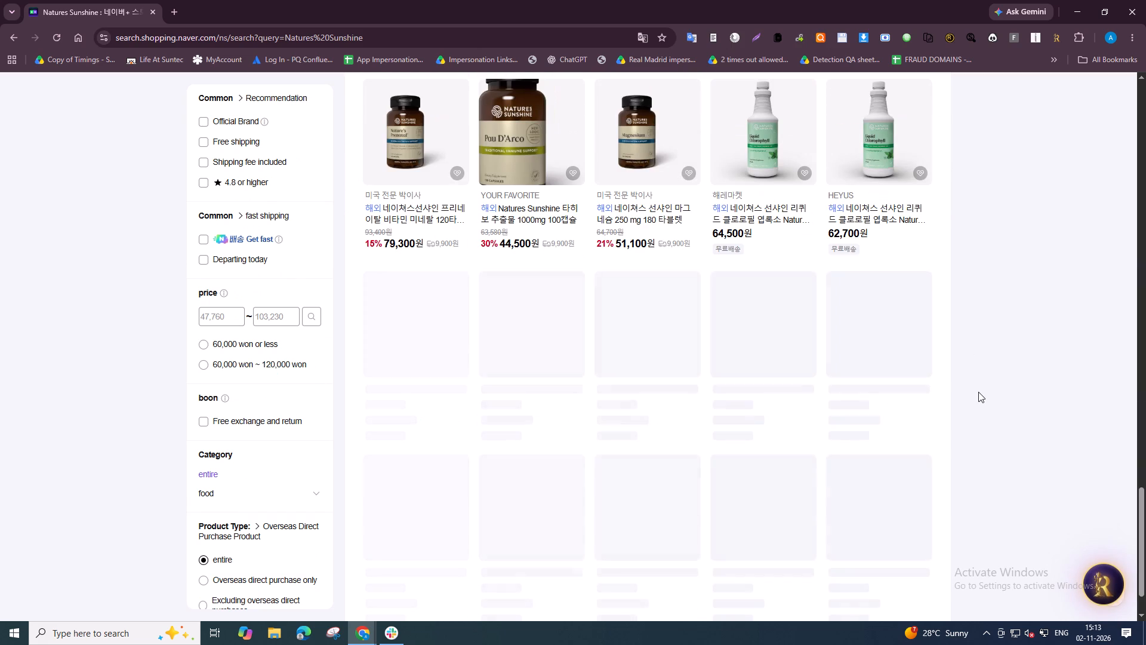
# Translate the Natures Sunshine search results page to English.
pyautogui.rightClick(978, 392)
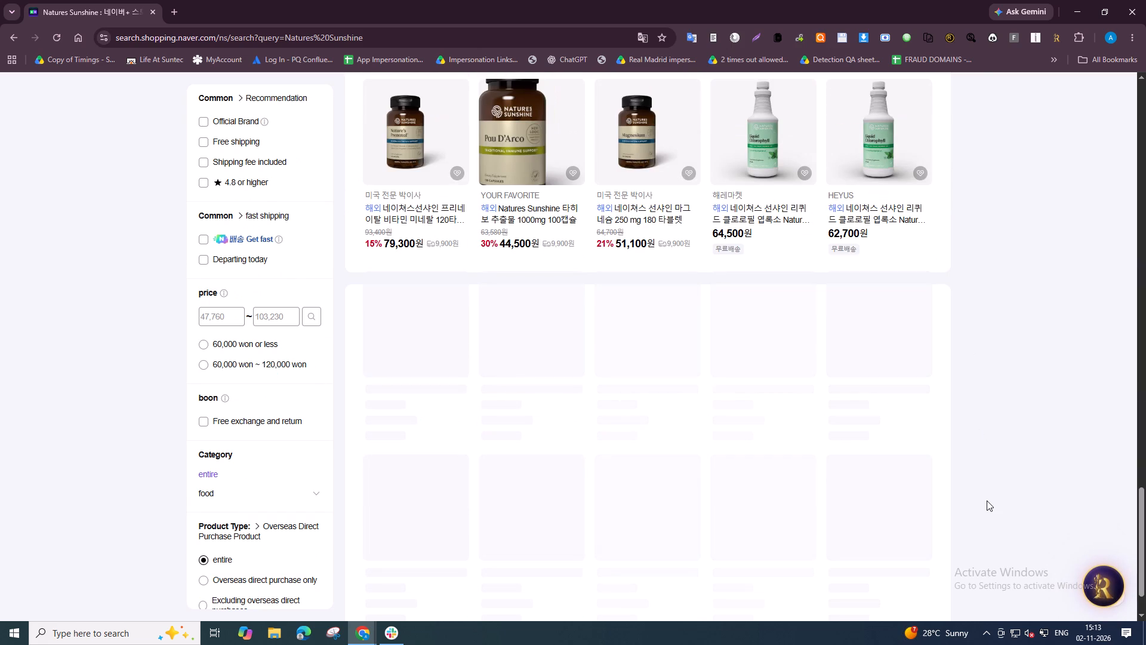
pyautogui.click(941, 279)
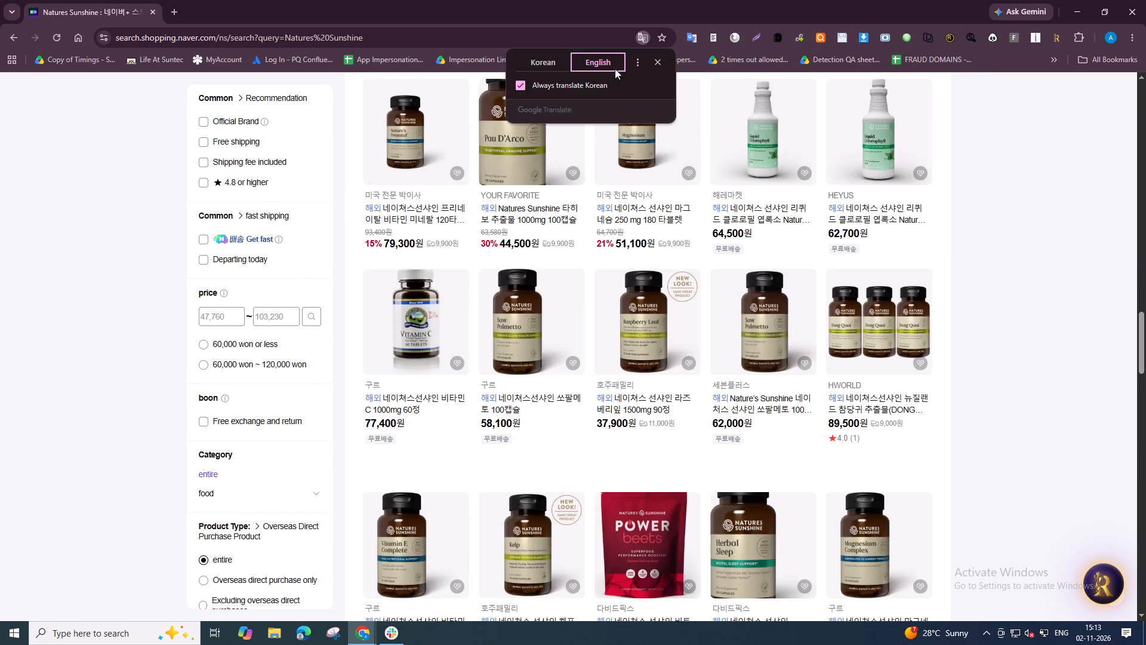
pyautogui.click(650, 62)
# Examine the remaining Natures Sunshine product listings further down the Naver store search results.
pyautogui.scroll(-6, 747, 295)
pyautogui.scroll(-15, 756, 402)
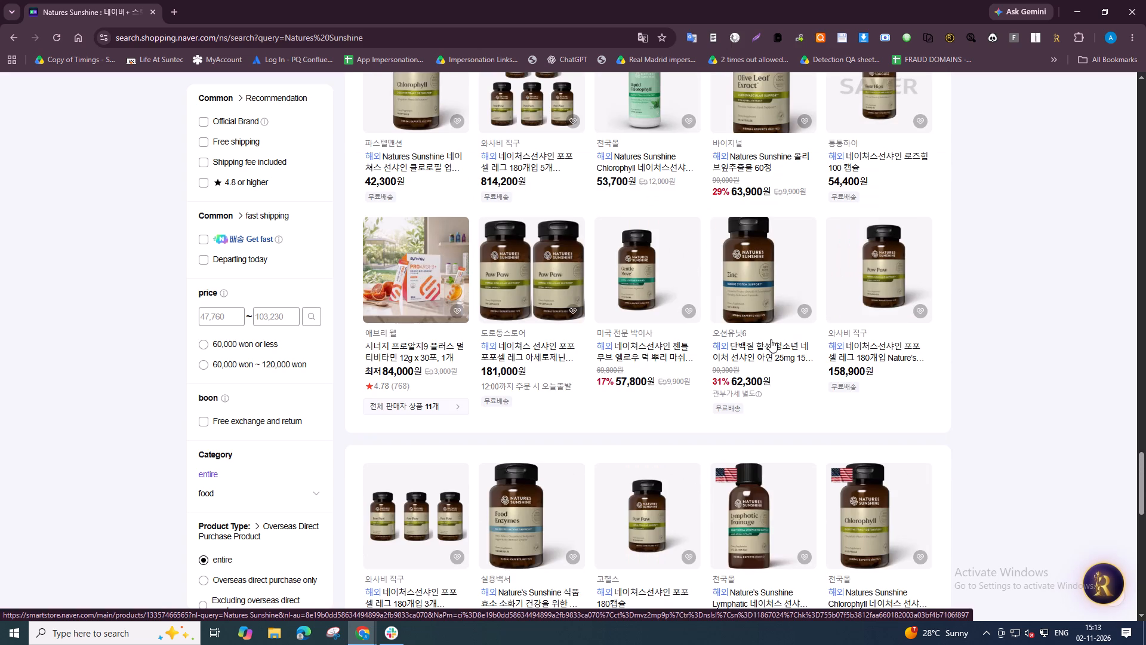
pyautogui.scroll(-5, 771, 339)
pyautogui.scroll(4, 771, 339)
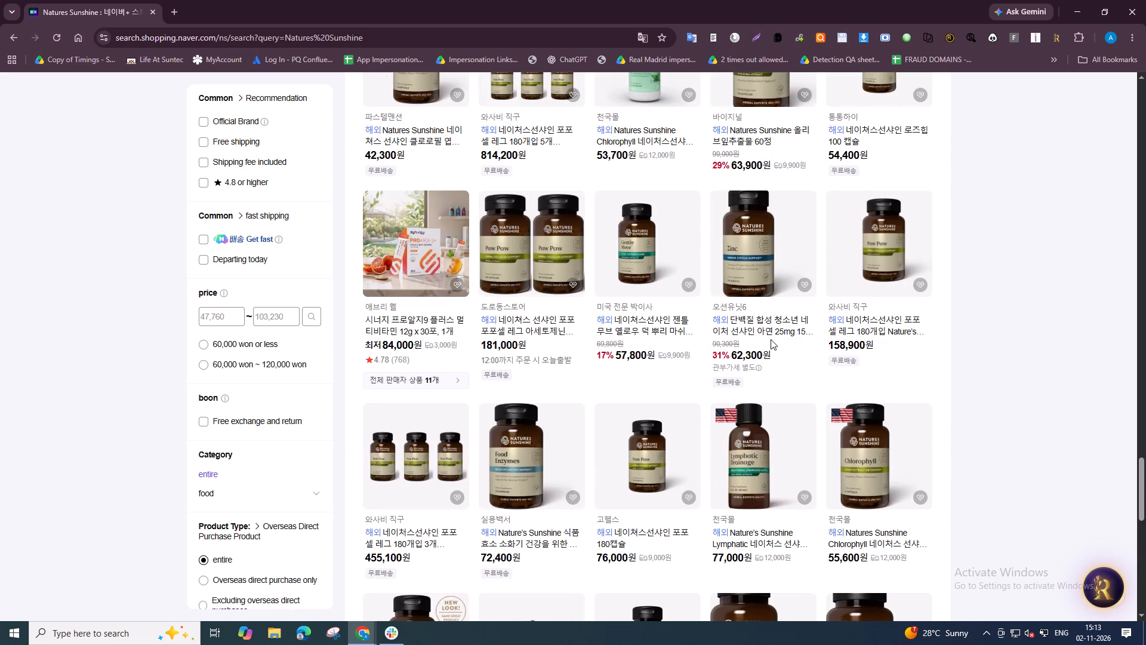
pyautogui.scroll(-16, 771, 339)
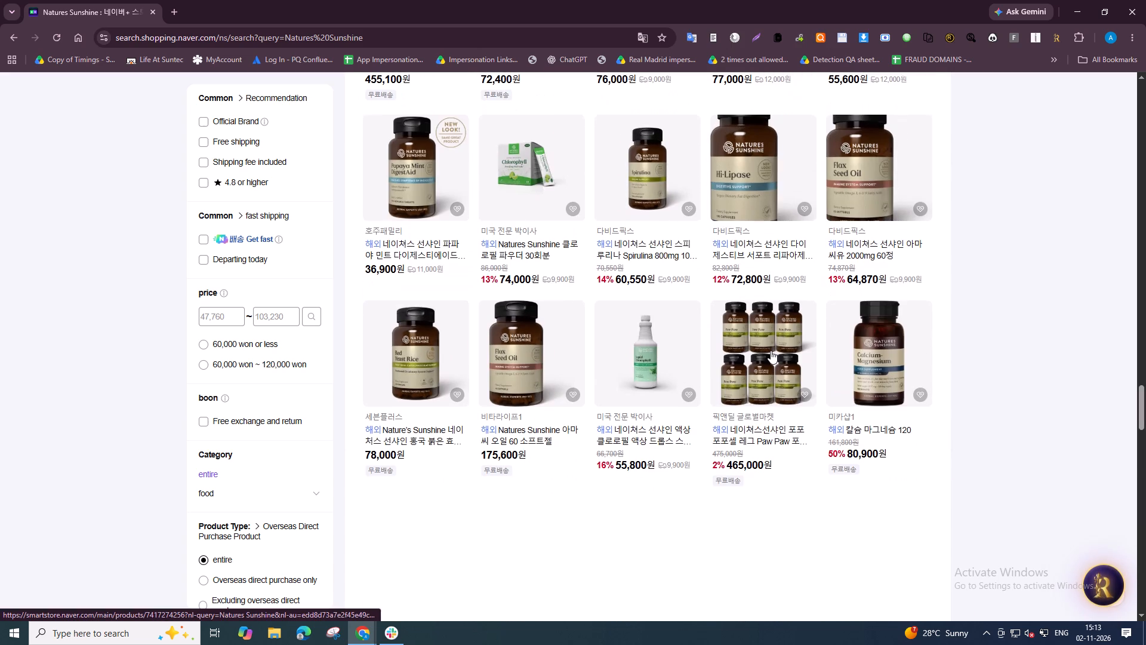
pyautogui.scroll(8, 771, 351)
pyautogui.scroll(-3, 771, 351)
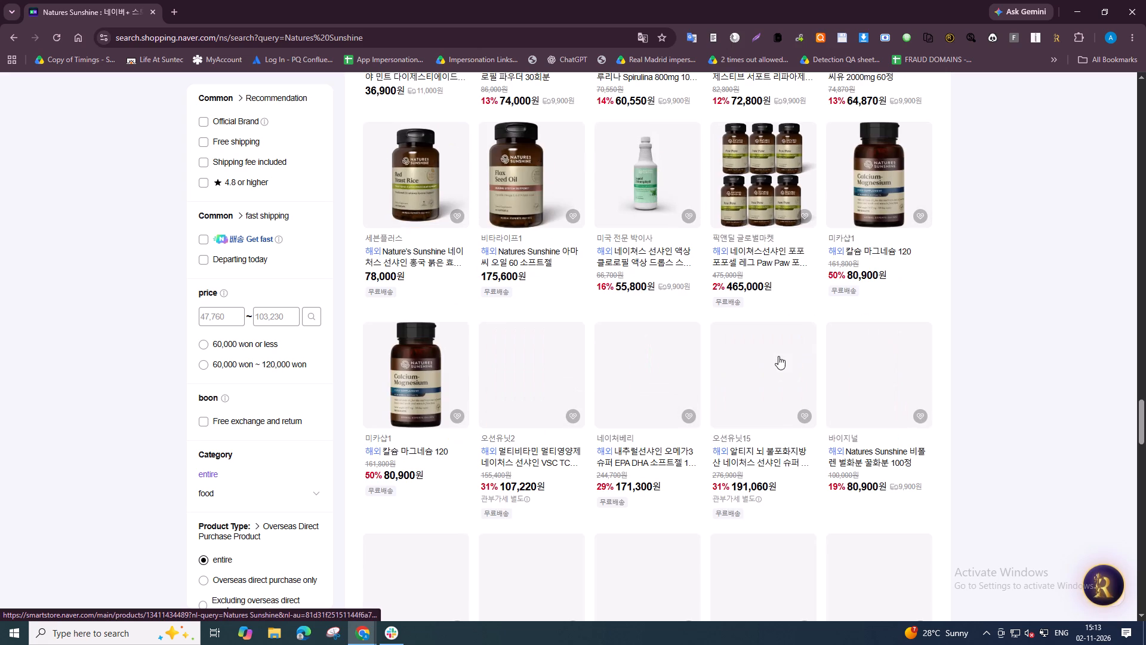
pyautogui.scroll(-6, 887, 360)
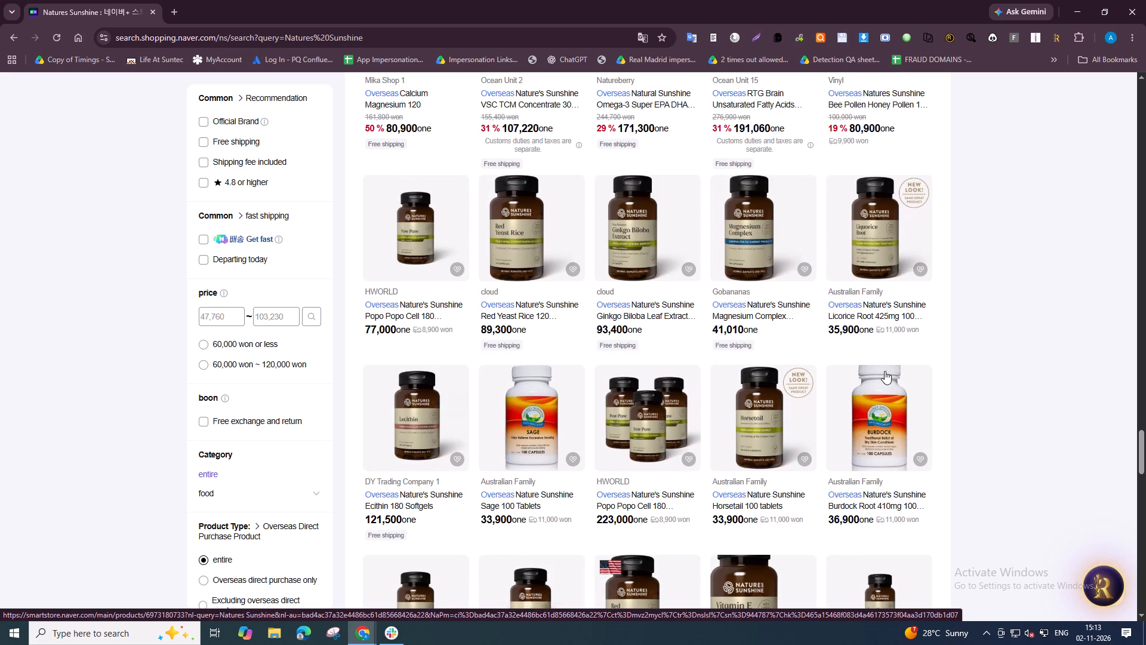
pyautogui.scroll(-19, 885, 371)
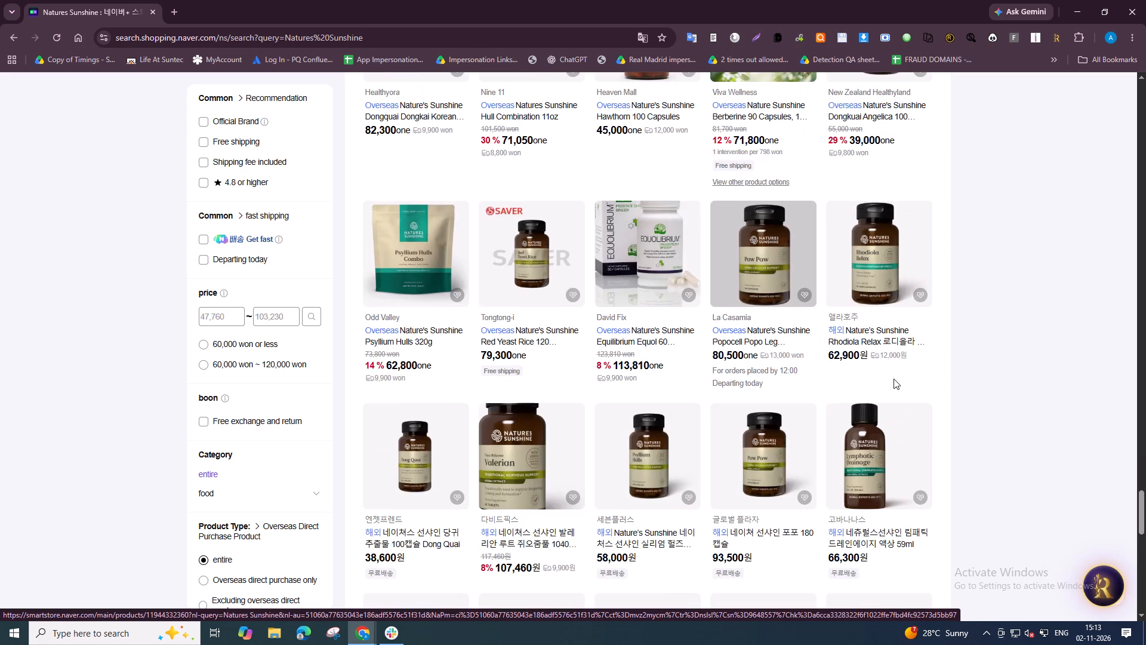
pyautogui.scroll(-5, 895, 397)
pyautogui.scroll(7, 894, 400)
pyautogui.scroll(20, 897, 403)
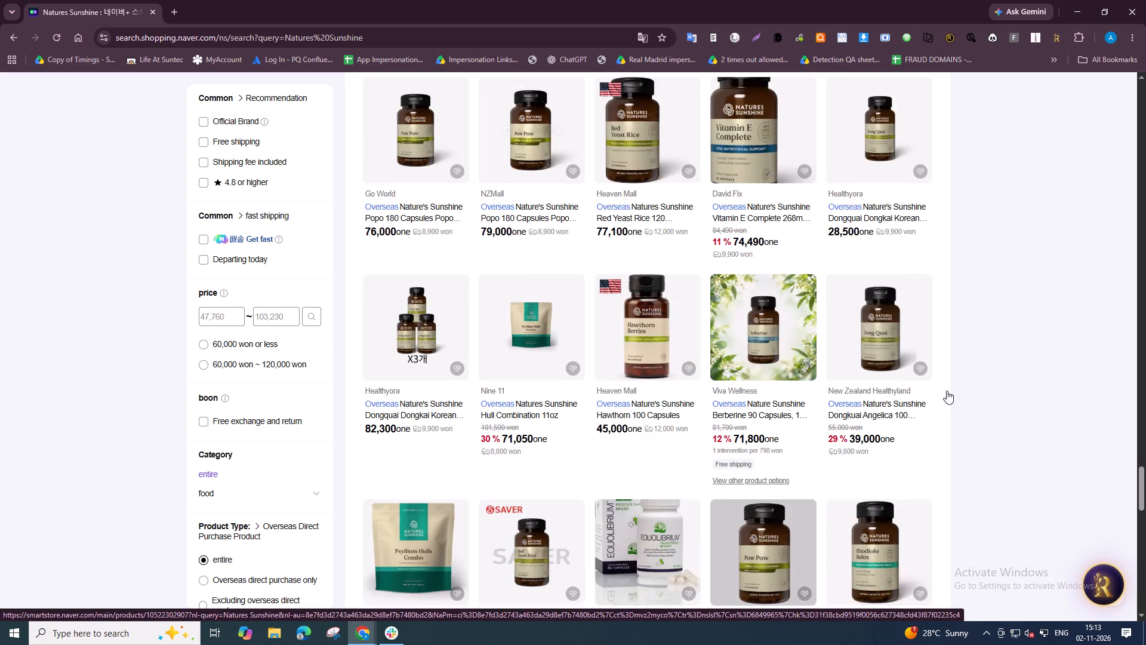
pyautogui.scroll(20, 947, 391)
pyautogui.scroll(20, 947, 391)
pyautogui.scroll(7, 947, 391)
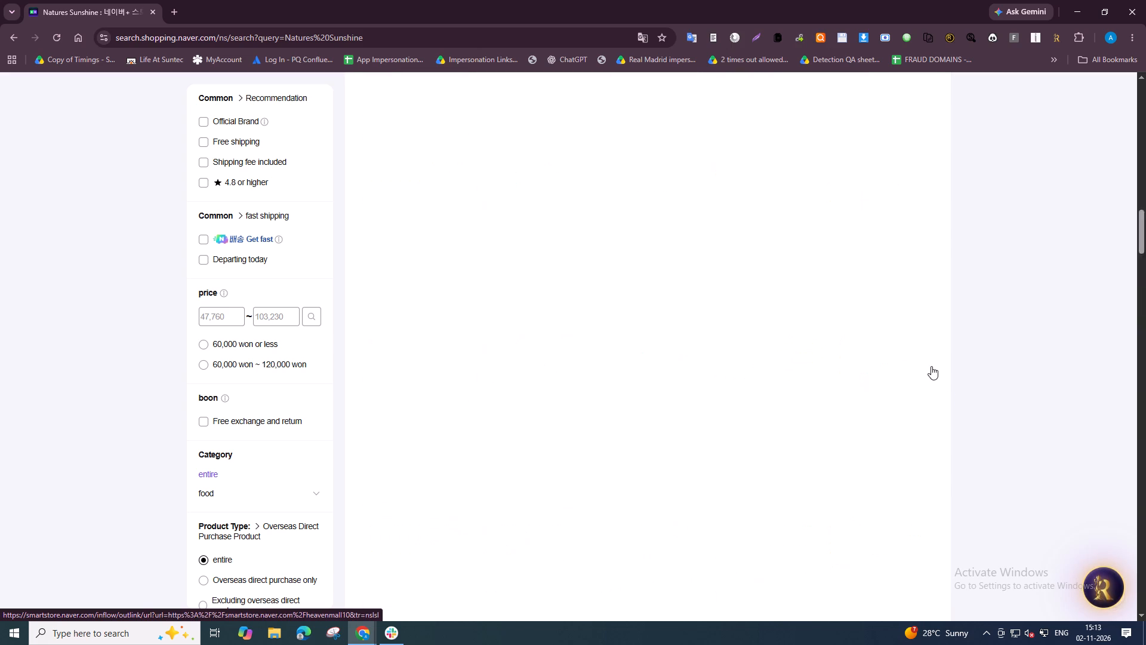
pyautogui.scroll(20, 931, 366)
pyautogui.scroll(13, 931, 366)
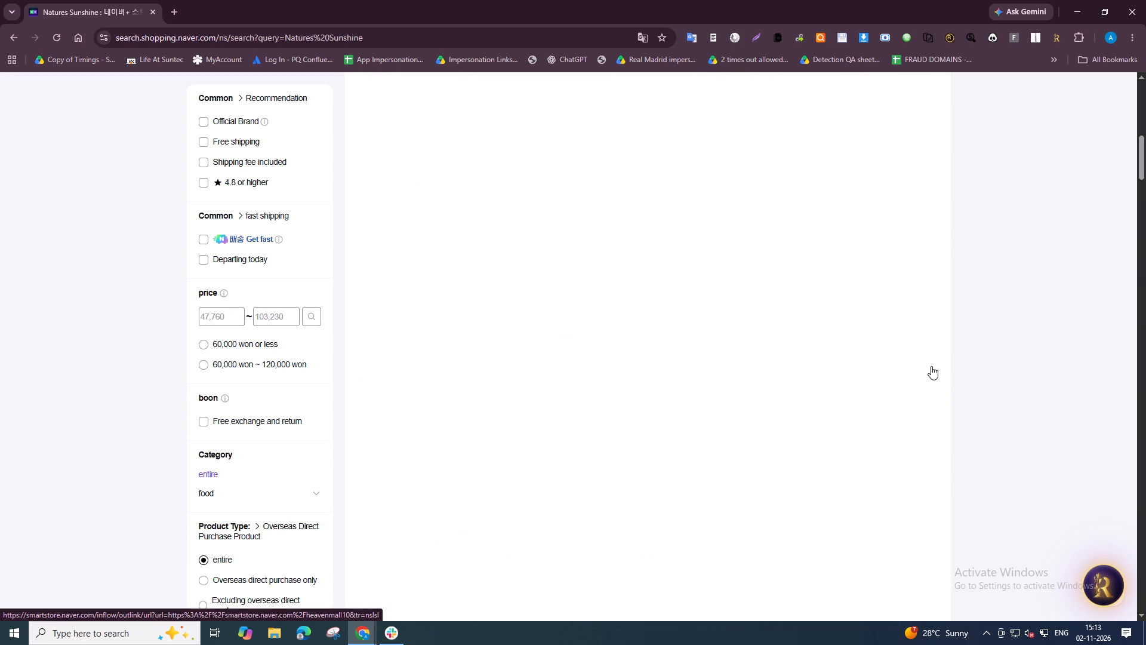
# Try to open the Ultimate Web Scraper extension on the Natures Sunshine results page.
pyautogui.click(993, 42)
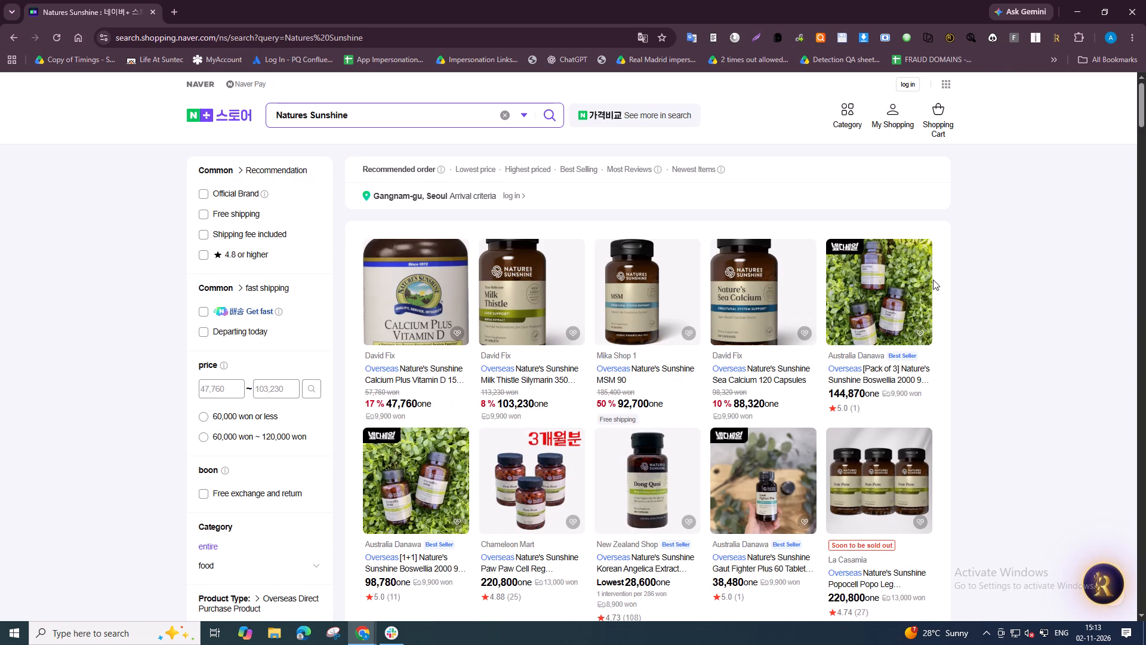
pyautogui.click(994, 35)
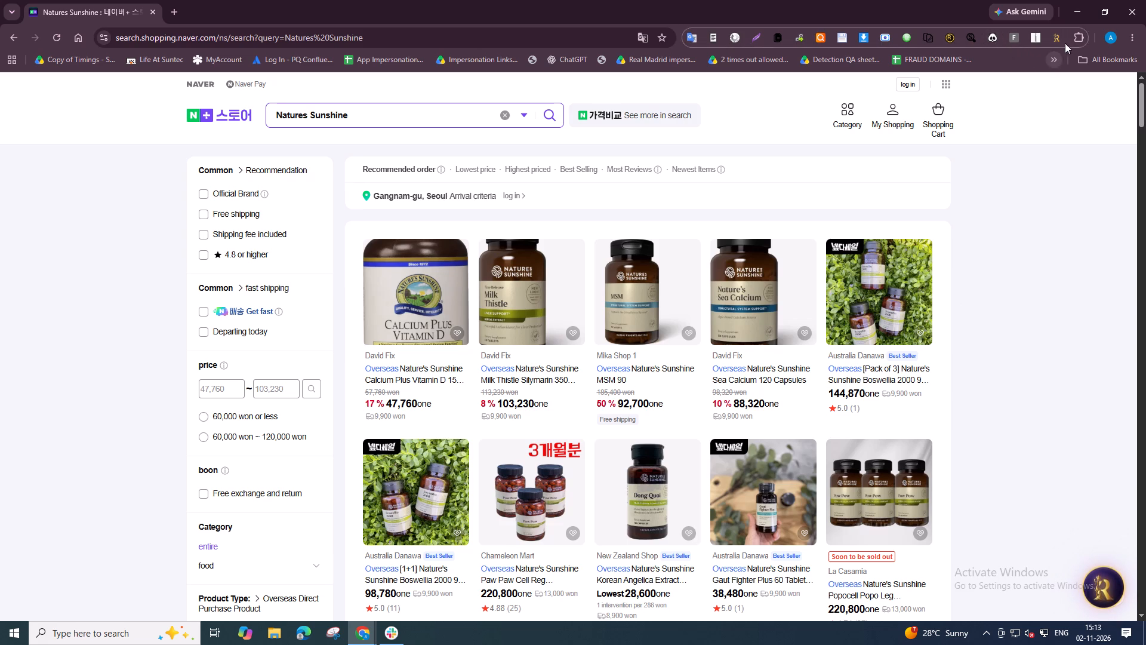
# Open the browser's Extensions page, clear all logged errors of the extension, and close that page.
pyautogui.click(1079, 36)
pyautogui.click(1006, 358)
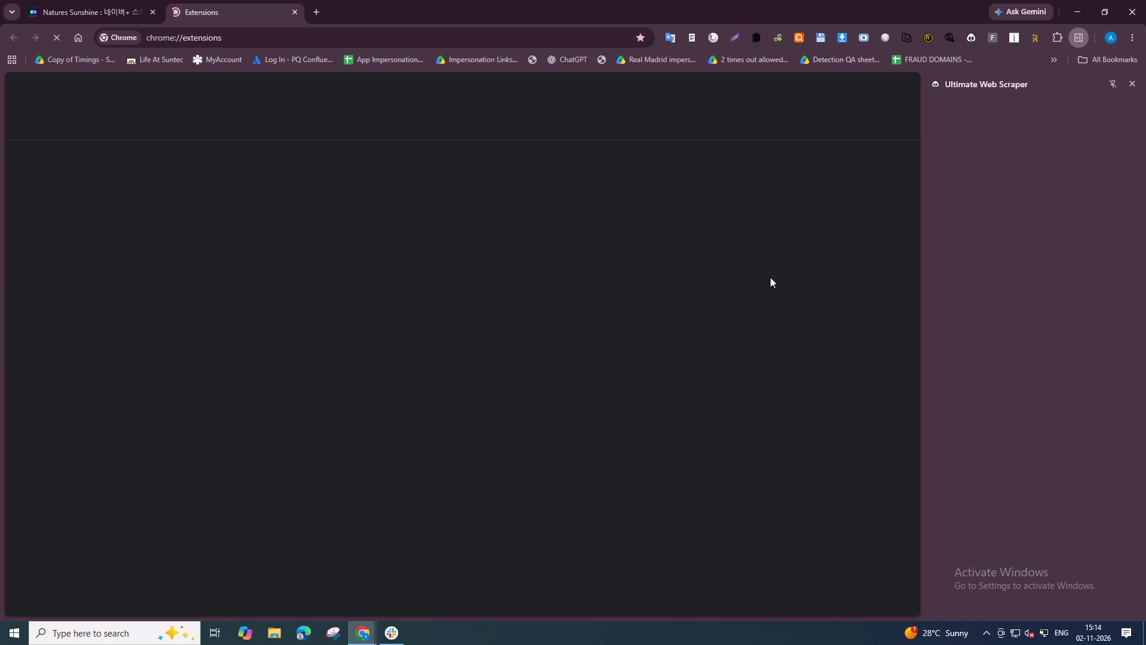
pyautogui.click(621, 303)
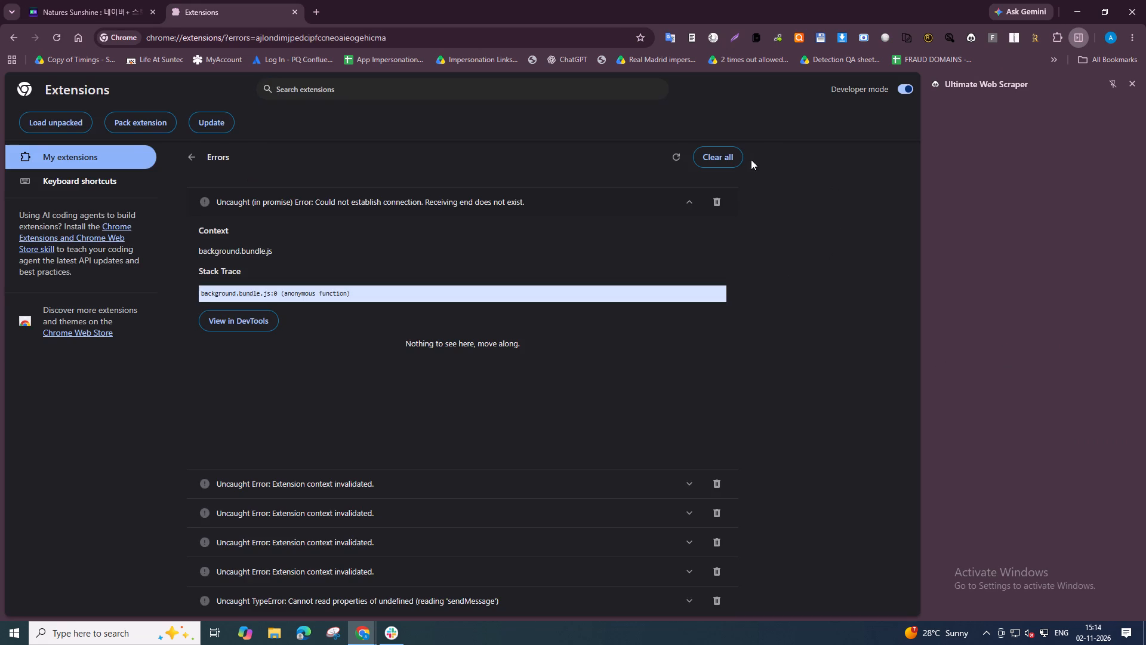
pyautogui.click(731, 159)
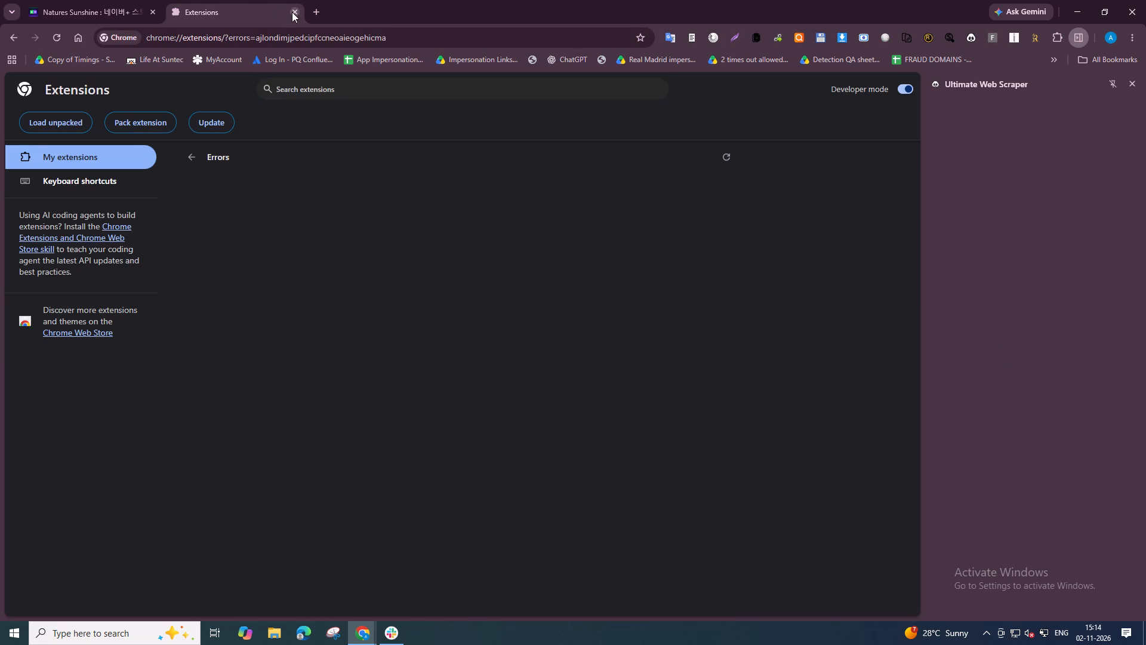
pyautogui.click(292, 12)
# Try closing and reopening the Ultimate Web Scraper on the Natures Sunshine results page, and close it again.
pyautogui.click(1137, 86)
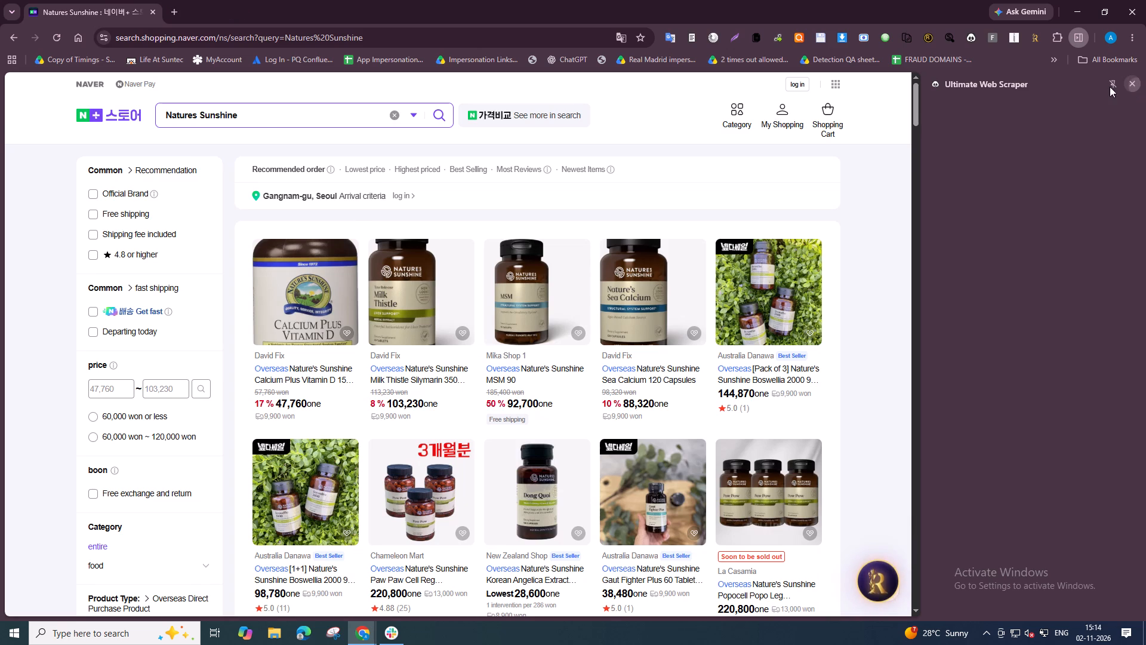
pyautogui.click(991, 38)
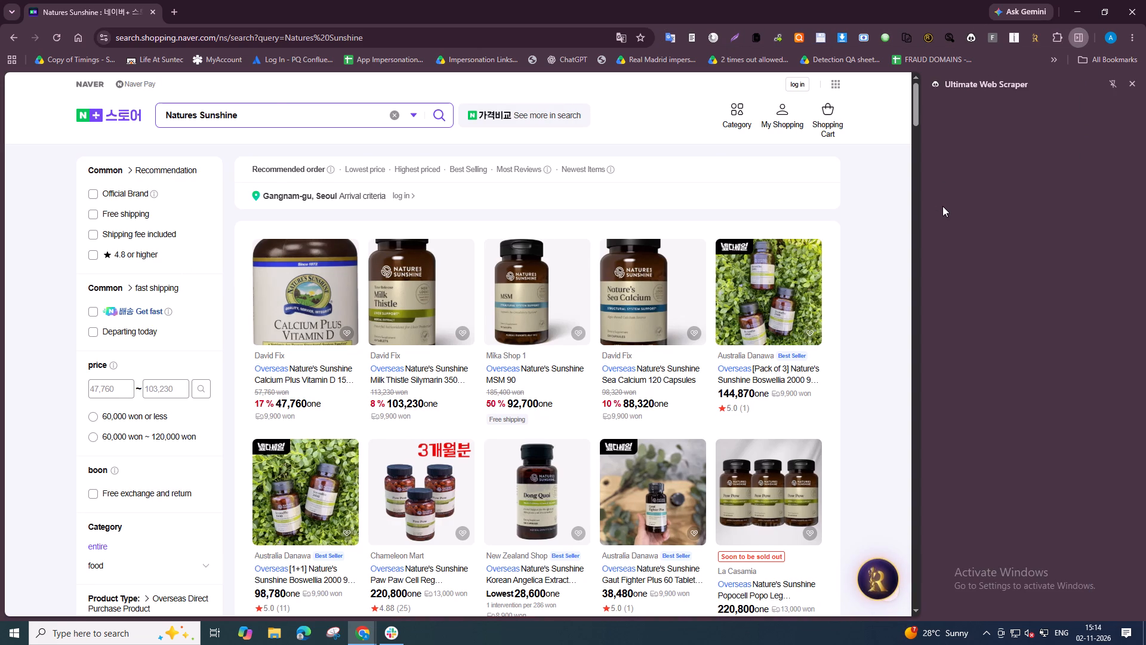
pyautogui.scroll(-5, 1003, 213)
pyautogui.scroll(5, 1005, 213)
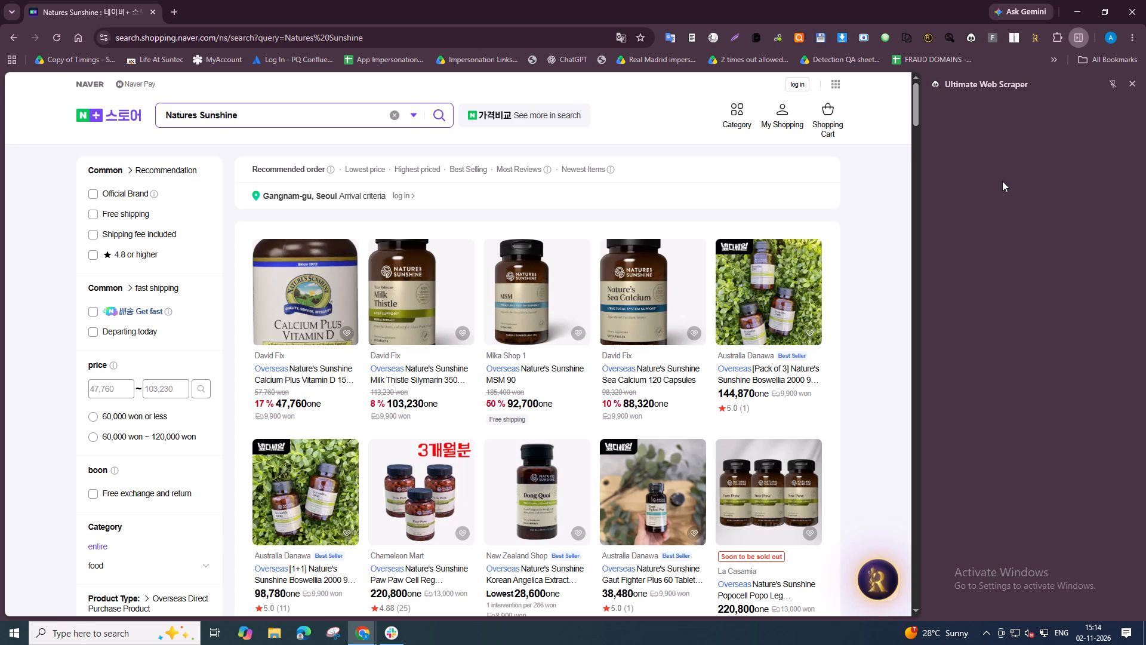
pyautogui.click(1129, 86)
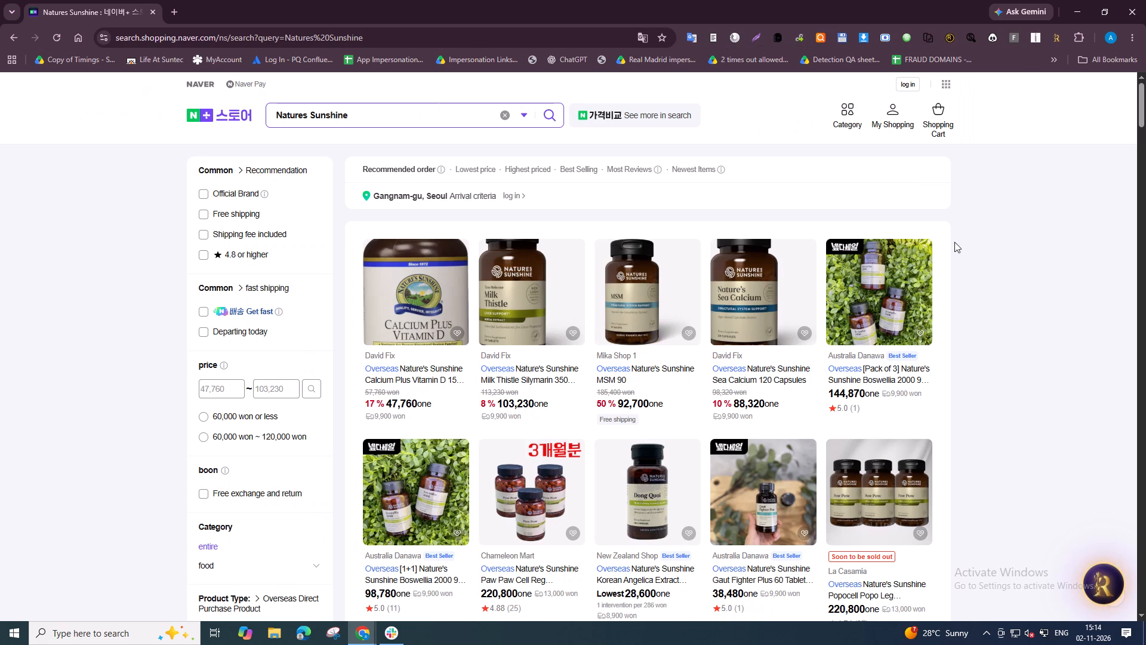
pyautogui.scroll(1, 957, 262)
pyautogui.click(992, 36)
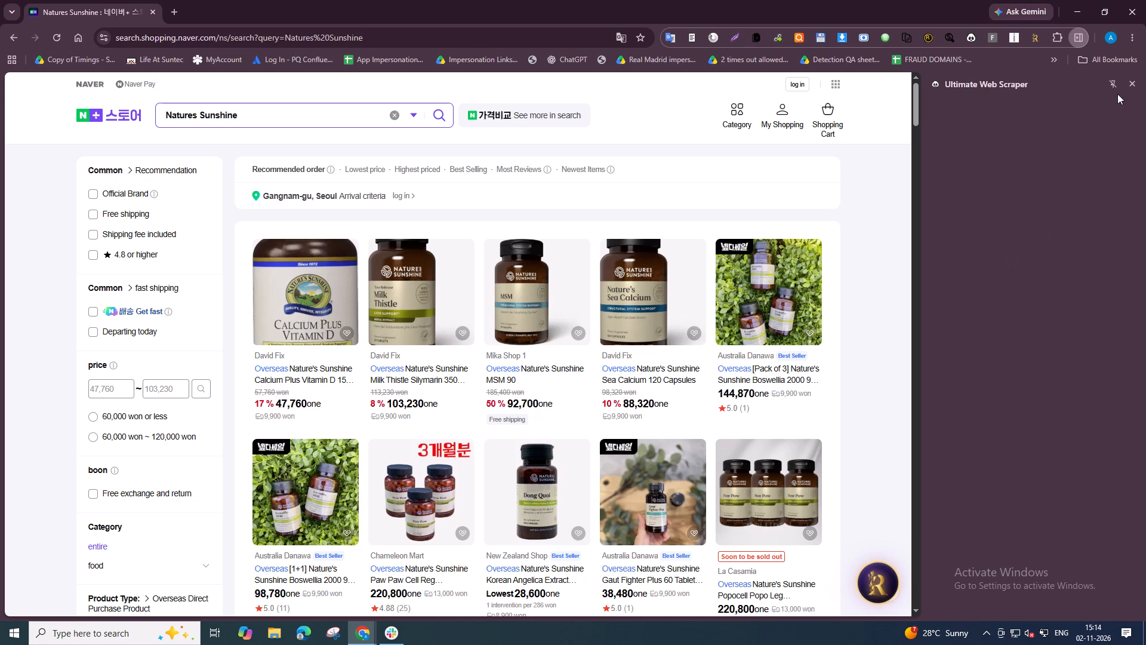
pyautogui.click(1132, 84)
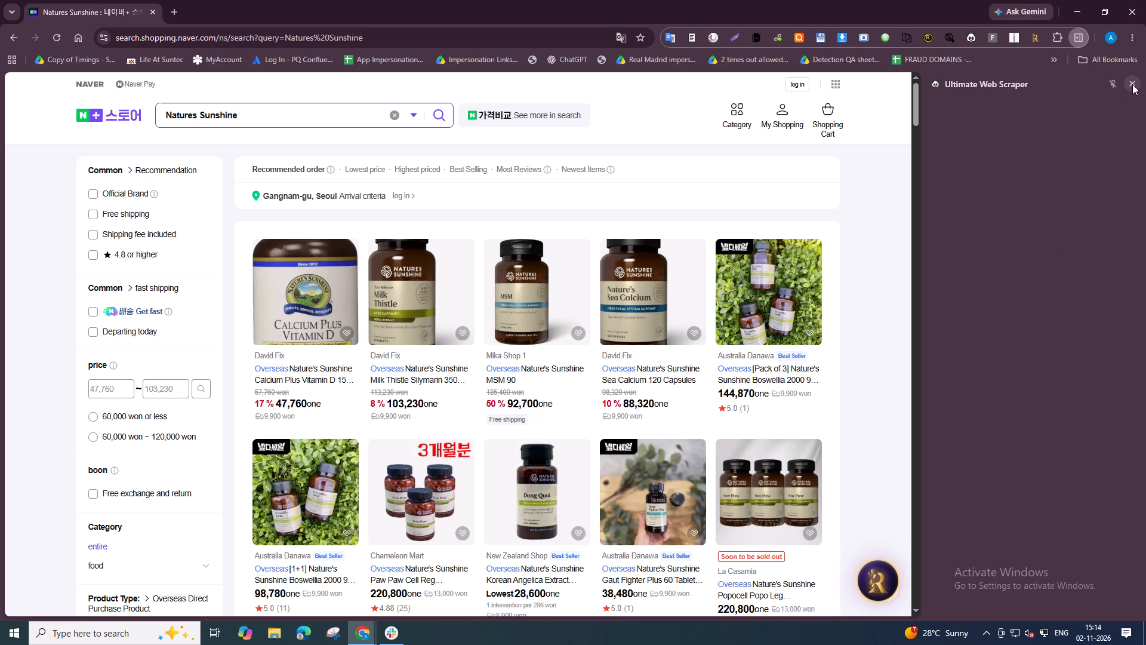